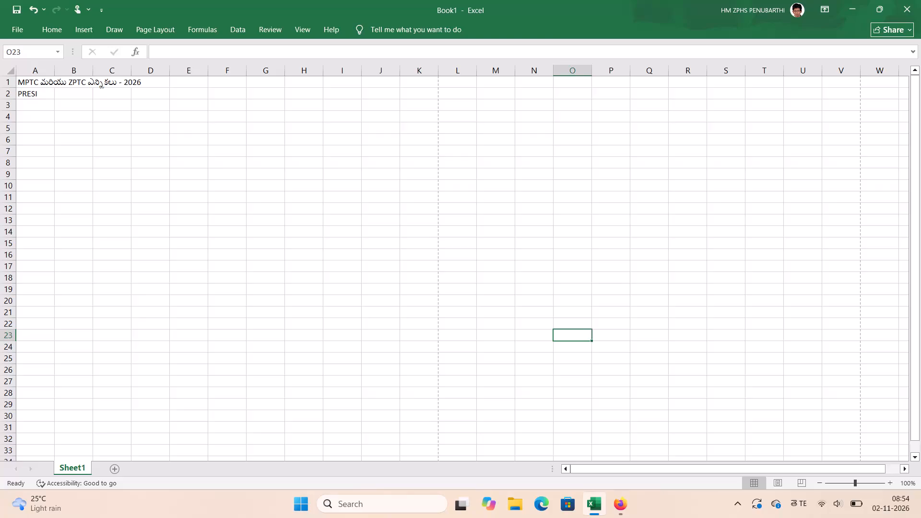
Clear the partial text PRESI from cell A2.
double_click(45, 94)
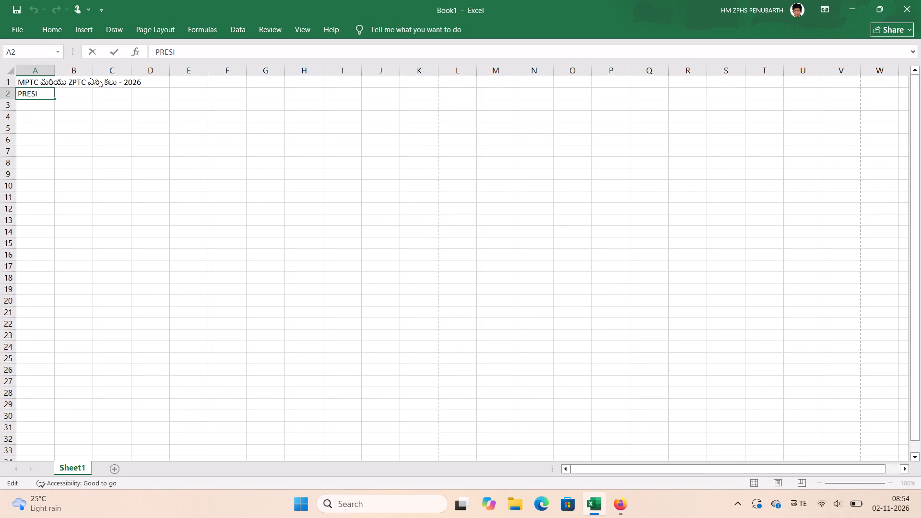
key("BackSpace")
key("BackSpace")
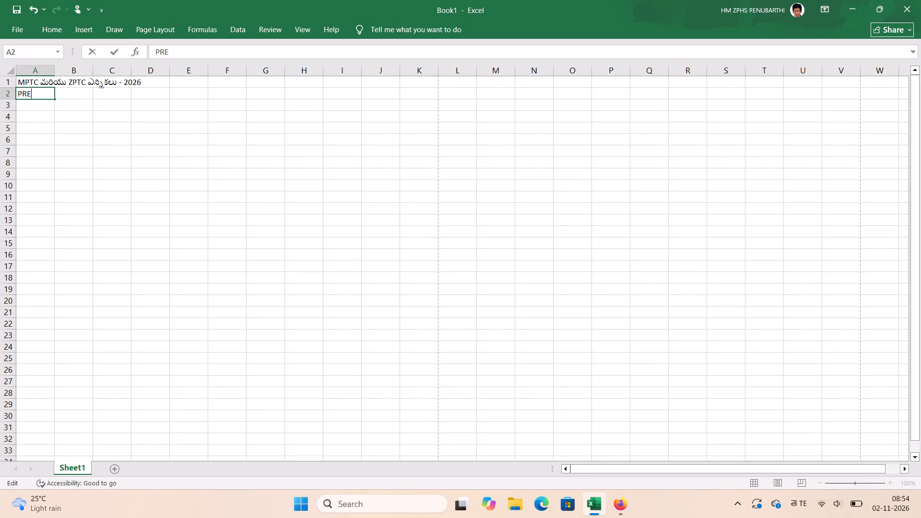
key("BackSpace")
key("BackSpace")
key("BackSpace")
key("BackSpace")
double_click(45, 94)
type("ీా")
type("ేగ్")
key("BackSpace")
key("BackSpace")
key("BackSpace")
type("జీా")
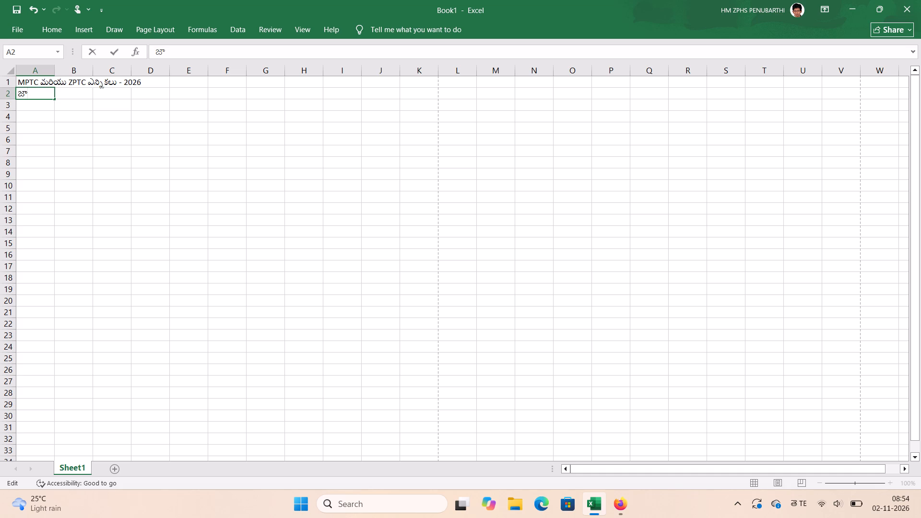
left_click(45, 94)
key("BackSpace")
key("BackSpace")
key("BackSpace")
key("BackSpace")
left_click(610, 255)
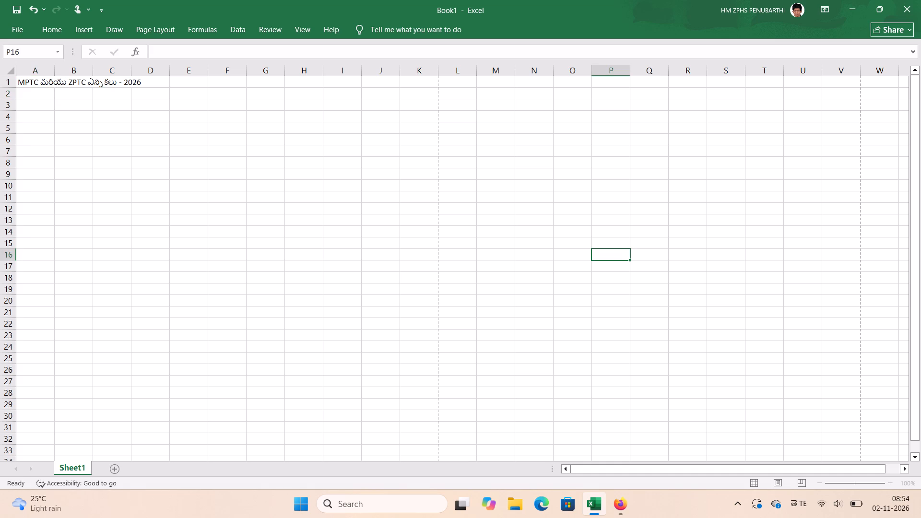
Switch the keyboard layout to Telugu Phonetic.
left_click(800, 506)
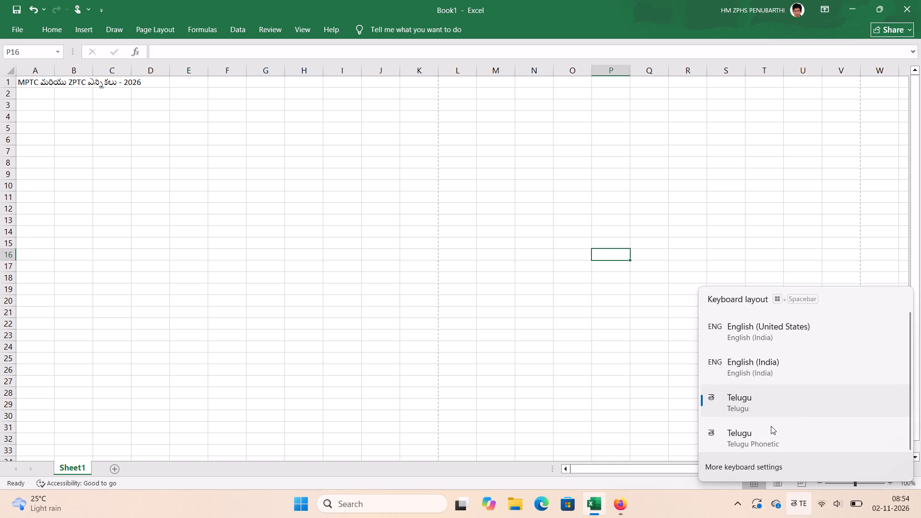
left_click(768, 434)
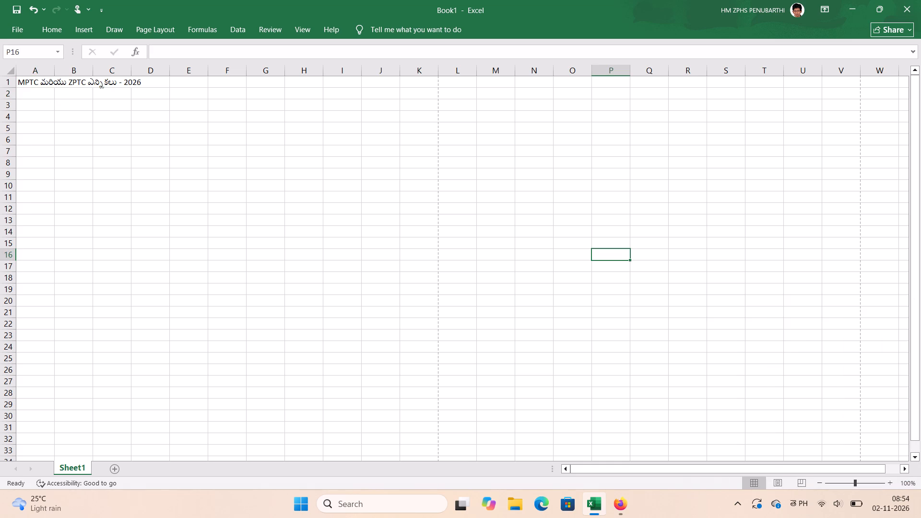
Enter the Telugu word ప్రిసైడింగ్ in cell A2 as the start of the second heading line.
double_click(39, 94)
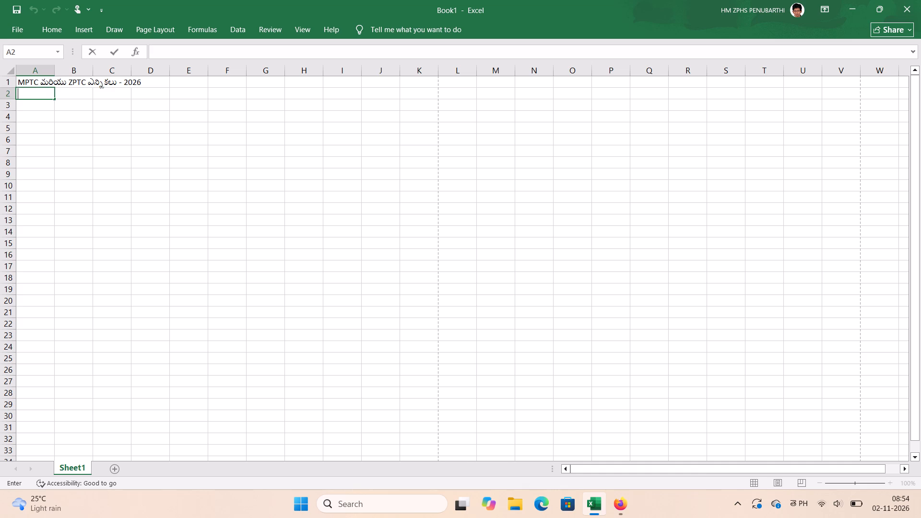
type("presiding")
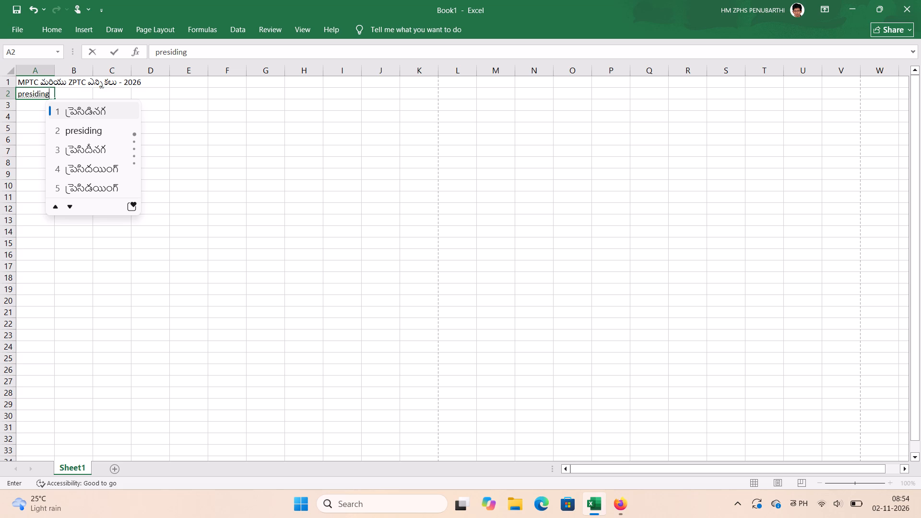
key("BackSpace")
key("BackSpace")
key("BackSpace")
key("BackSpace")
key("BackSpace")
key("BackSpace")
key("BackSpace")
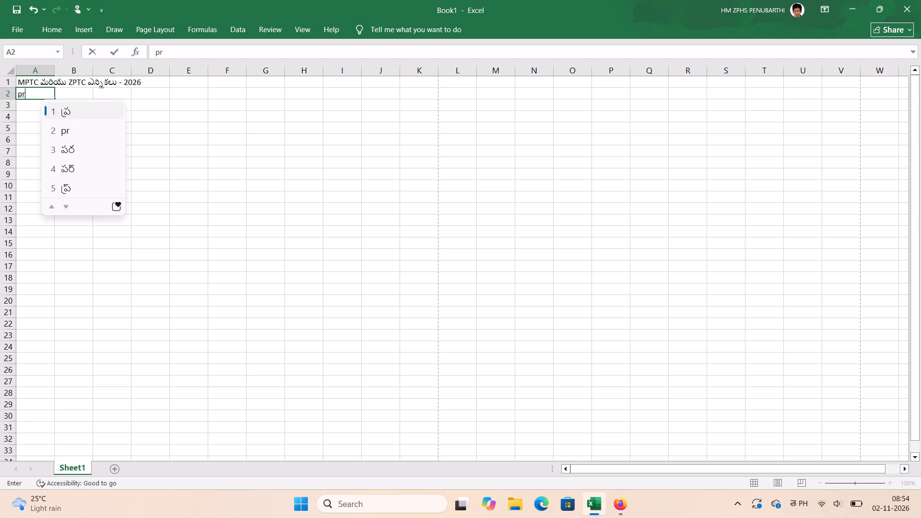
type("is")
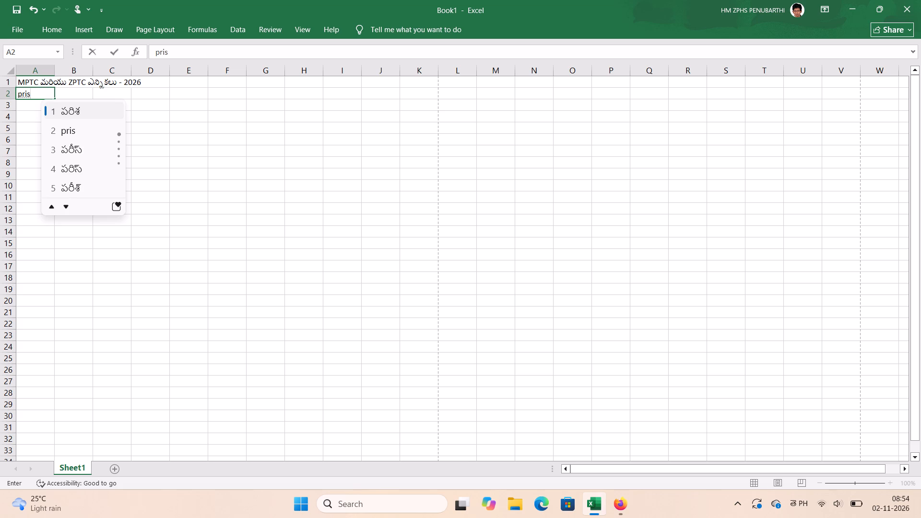
type("aiding")
key("space")
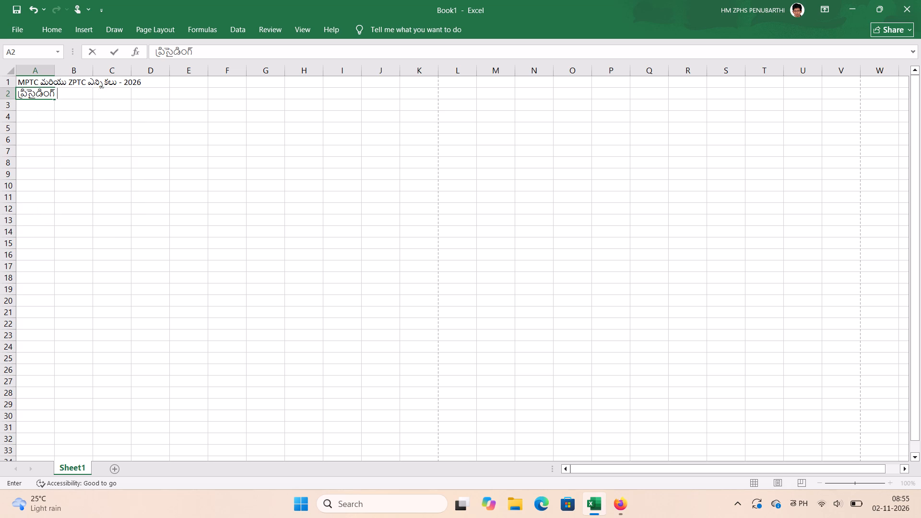
Continue the heading in cell A2 with the Telugu words అధికార్ల వద్ద.
key("a")
type("hik")
key("BackSpace")
key("BackSpace")
key("BackSpace")
type("dhikaarla")
key("space")
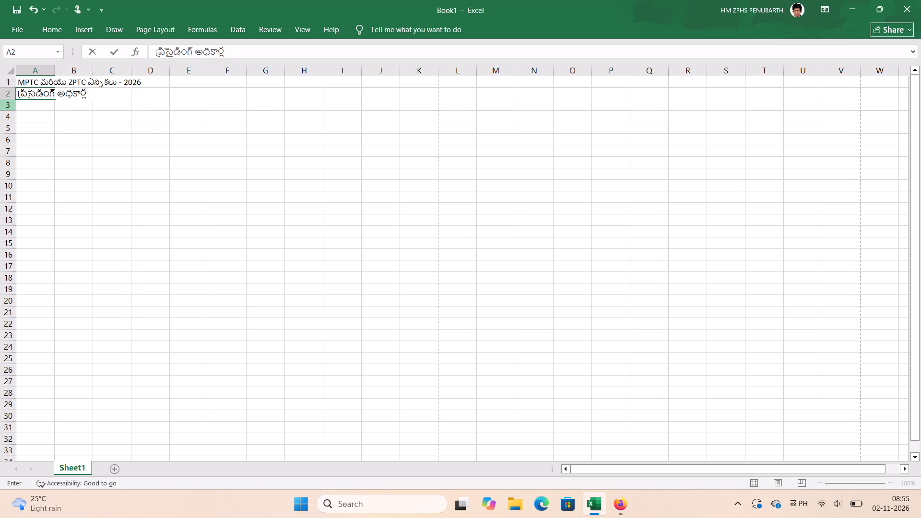
type("vadda")
key("space")
Complete the heading in cell A2 with the Telugu words ఉంచుకోవలసిన సమాచారం.
type("unchu")
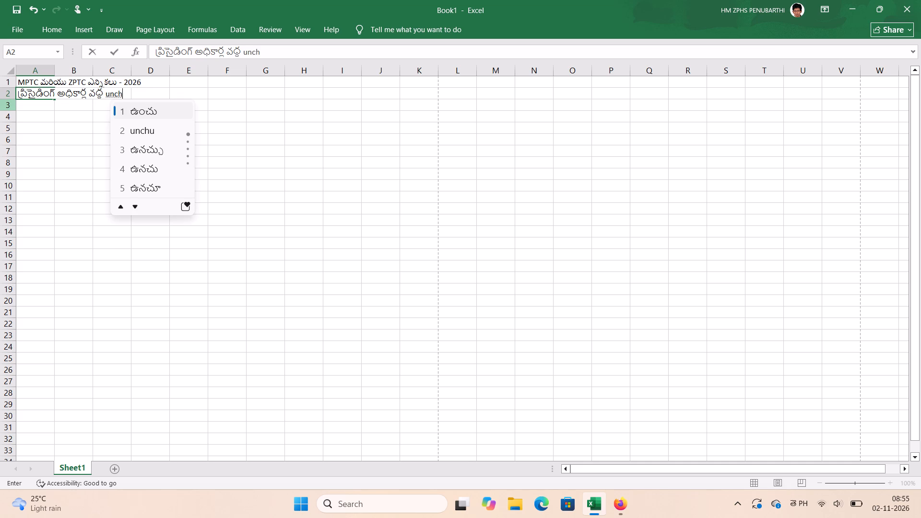
type("ko")
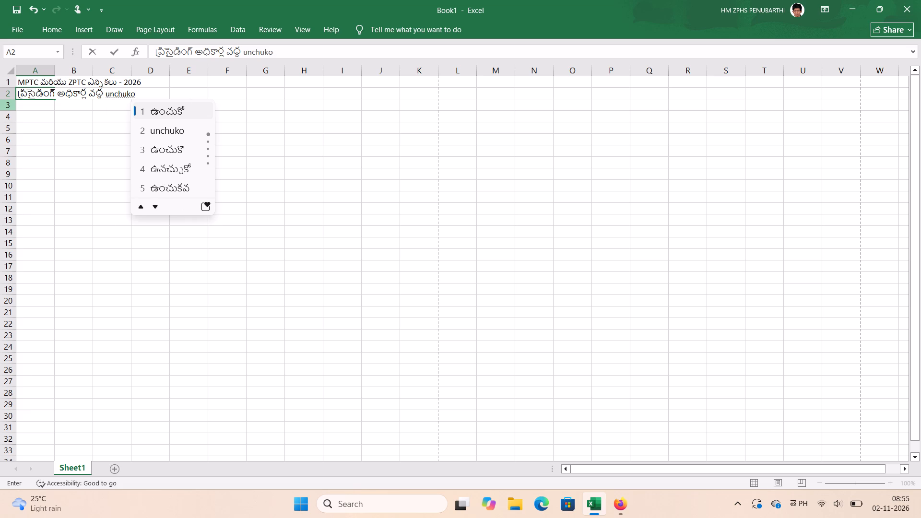
type("valasina")
key("space")
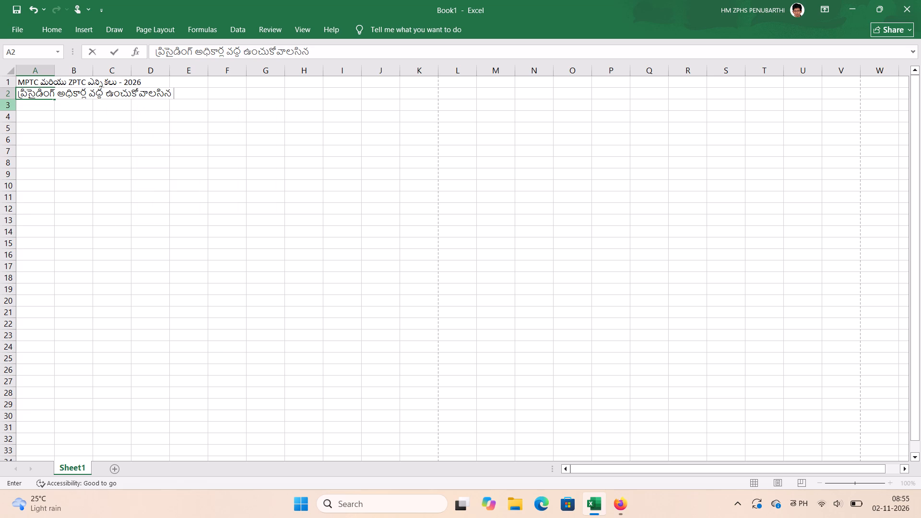
key("BackSpace")
key("BackSpace")
key("BackSpace")
key("BackSpace")
key("BackSpace")
key("BackSpace")
type("lasina")
key("space")
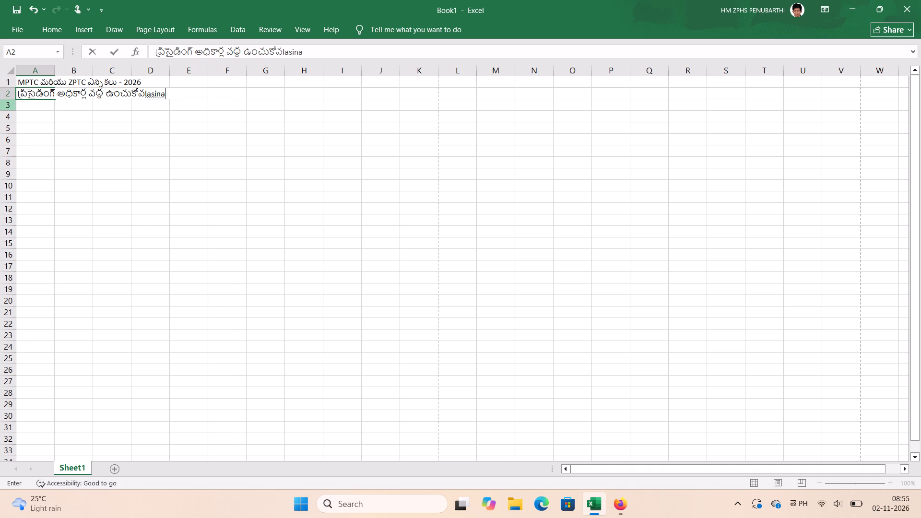
type("samachaaram")
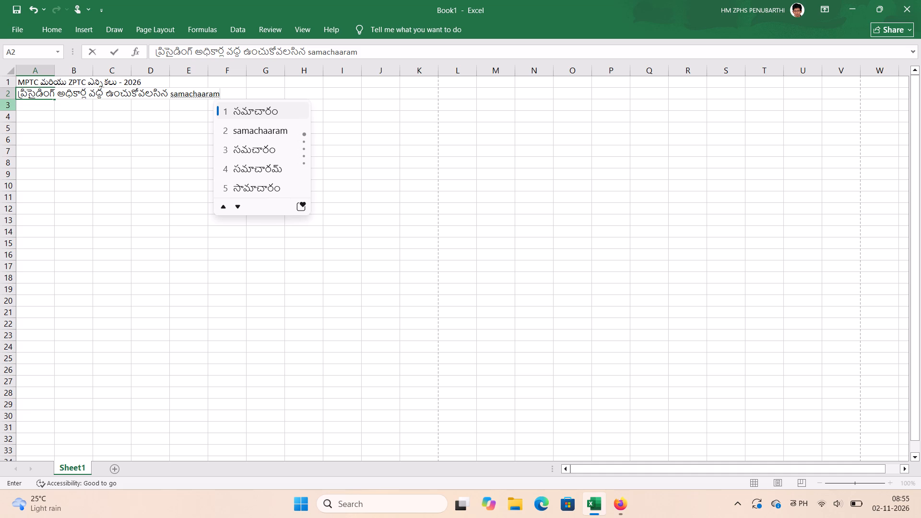
left_click(252, 115)
left_click(254, 114)
left_click(142, 135)
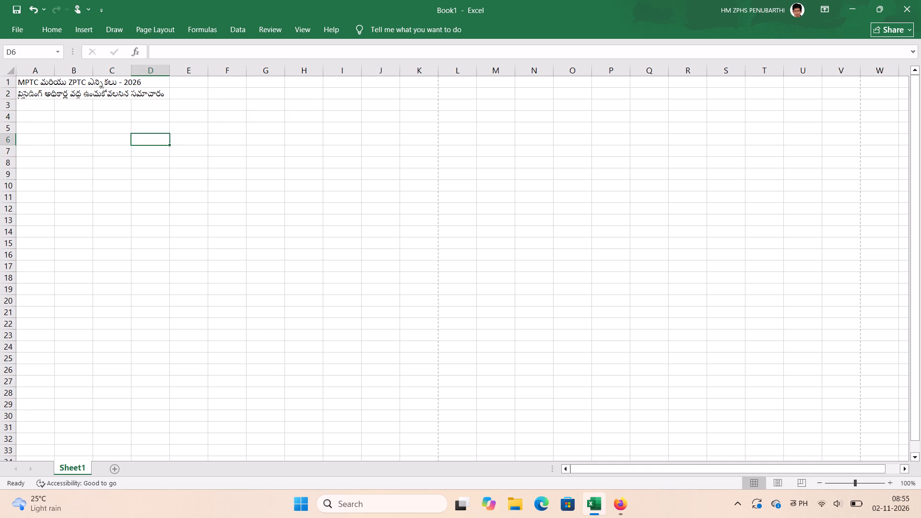
Select cell A3, directly below the second heading line.
left_click(39, 106)
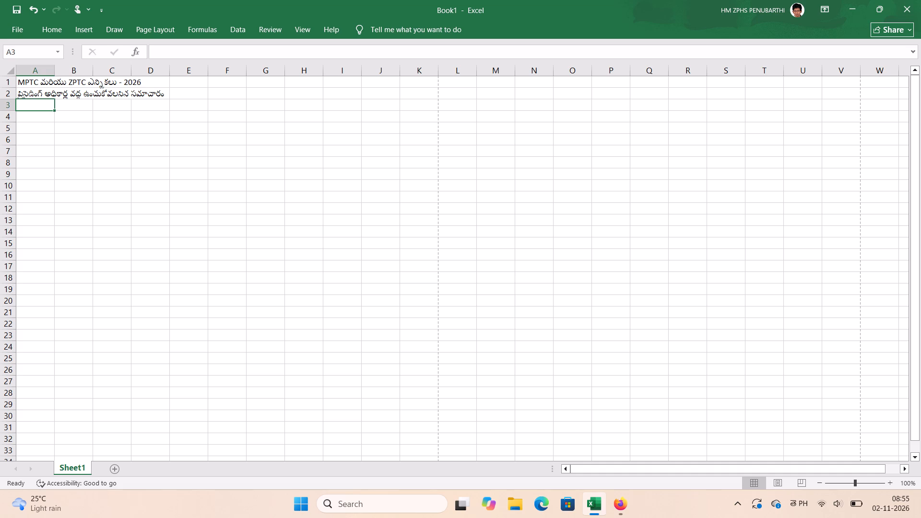
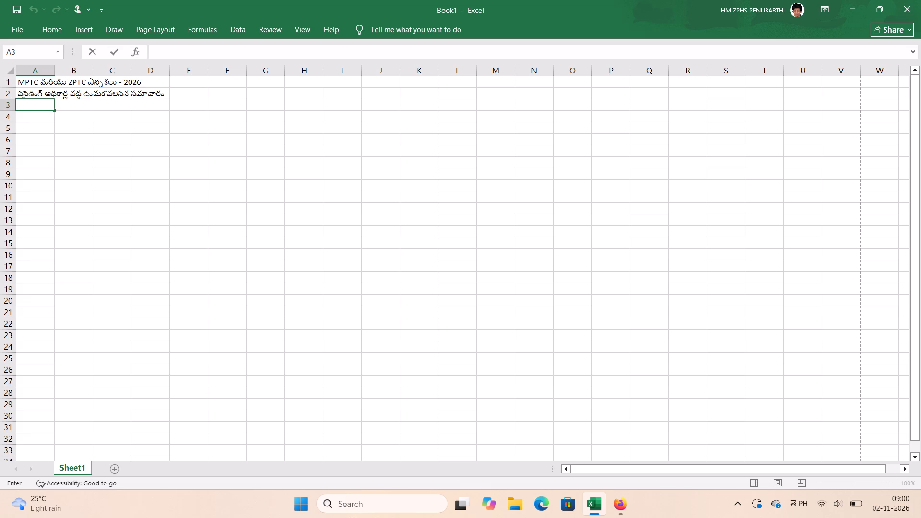
Enter the Telugu words పోలింగ్ స్టేషన్ in cell A3 as the start of the first information item.
left_click(38, 106)
left_click(38, 106)
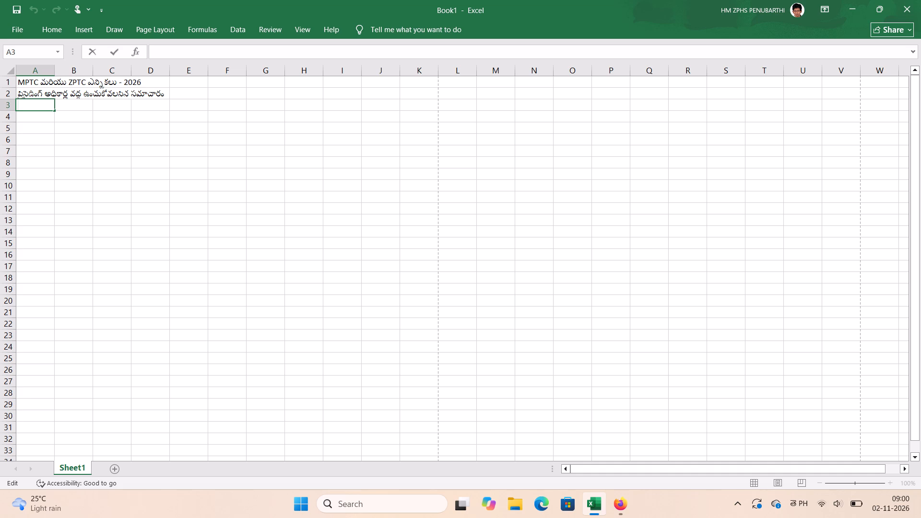
left_click(38, 106)
right_click(38, 106)
left_click(38, 106)
key("p")
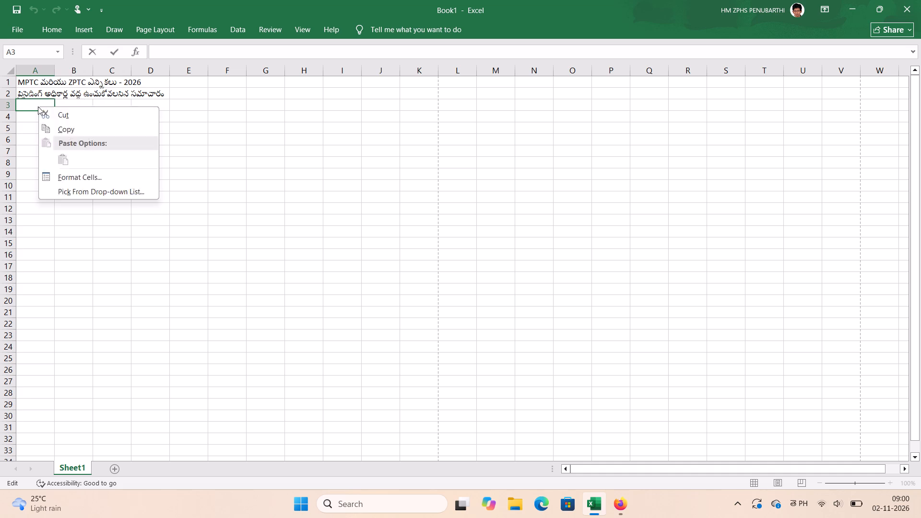
key("o")
type("lling")
key("space")
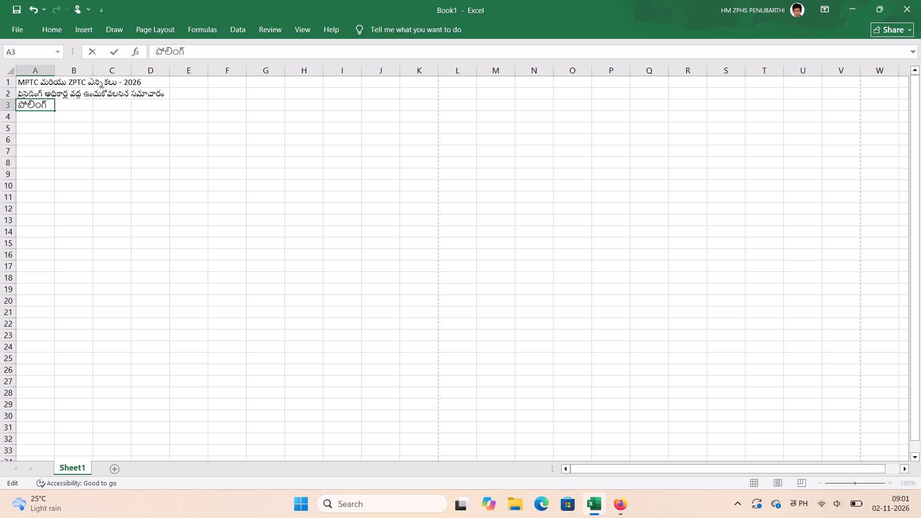
type("station")
key("space")
Complete the item in cell A3 with the Telugu text నెం. మరియు పేరు : after the polling station words.
type("nem.")
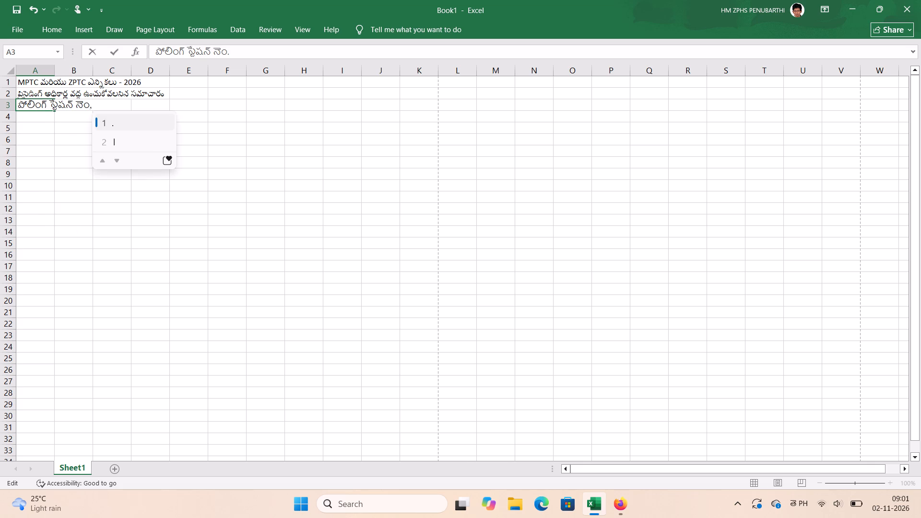
key("space")
type("mariyu")
key("space")
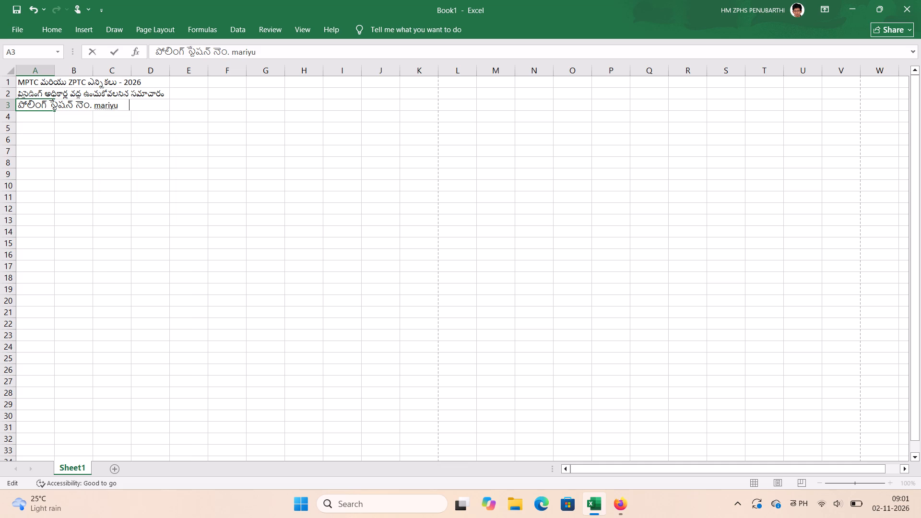
type("peru")
key("space")
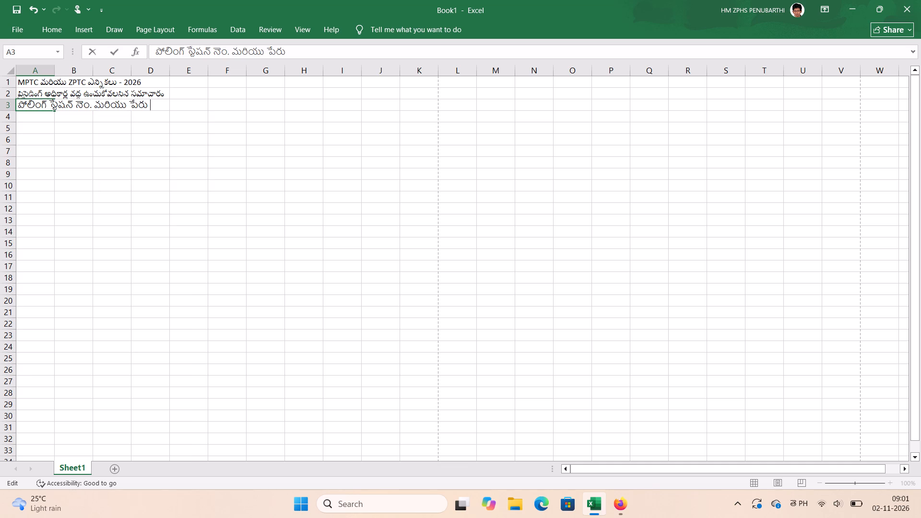
key("shift+colon")
left_click(25, 115)
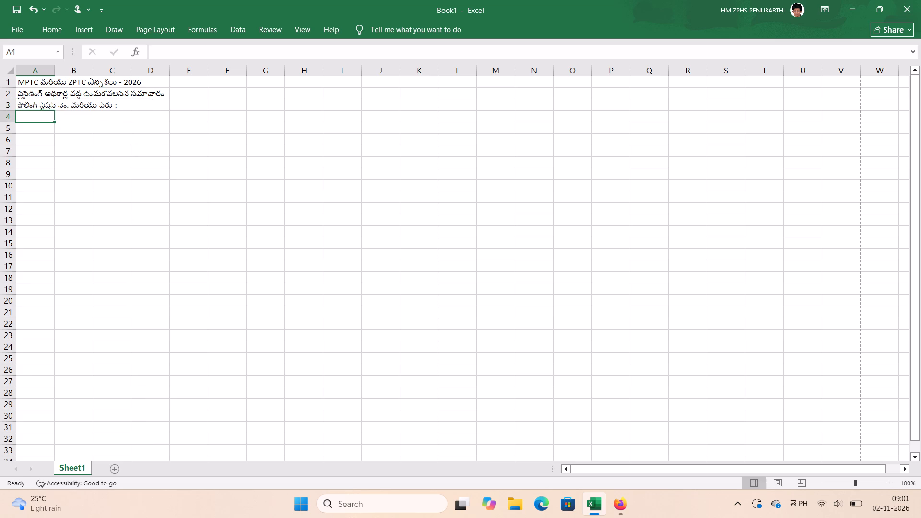
double_click(25, 115)
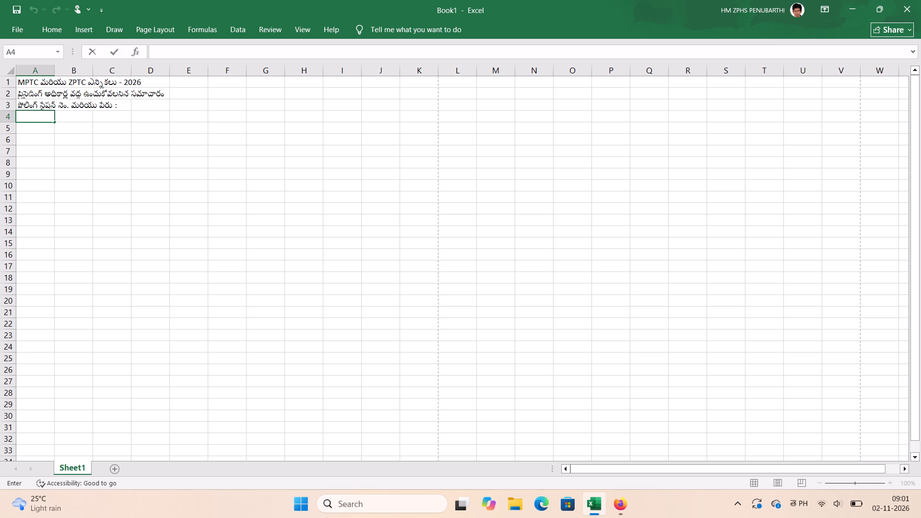
Insert the item number "1. " in front of the polling station text in cell A3.
triple_click(17, 102)
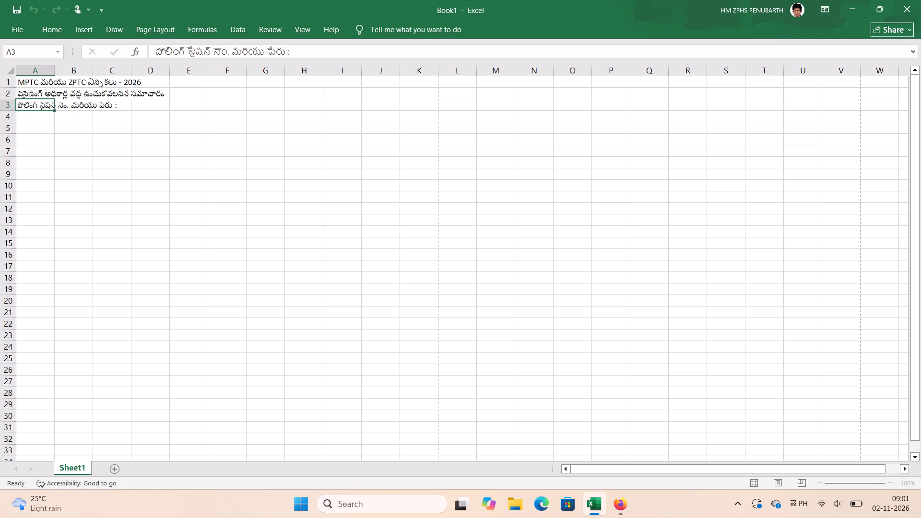
key("1")
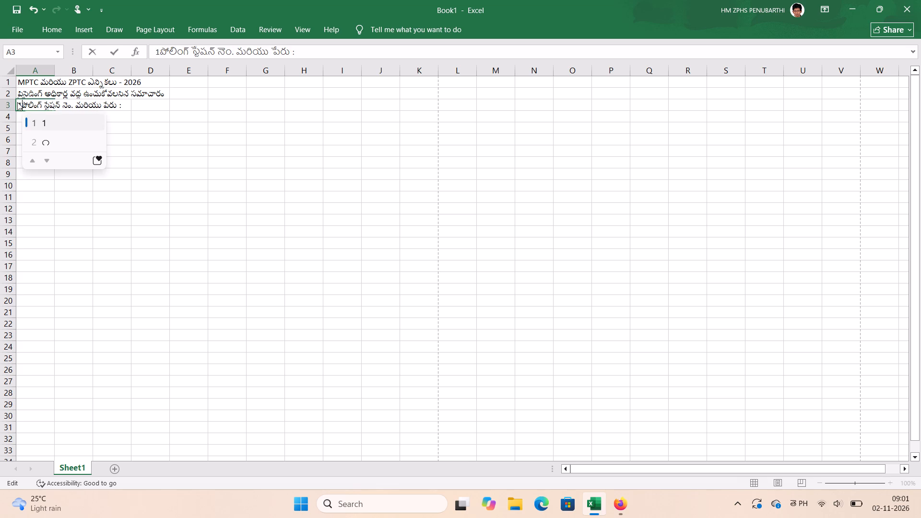
type(".")
key("space")
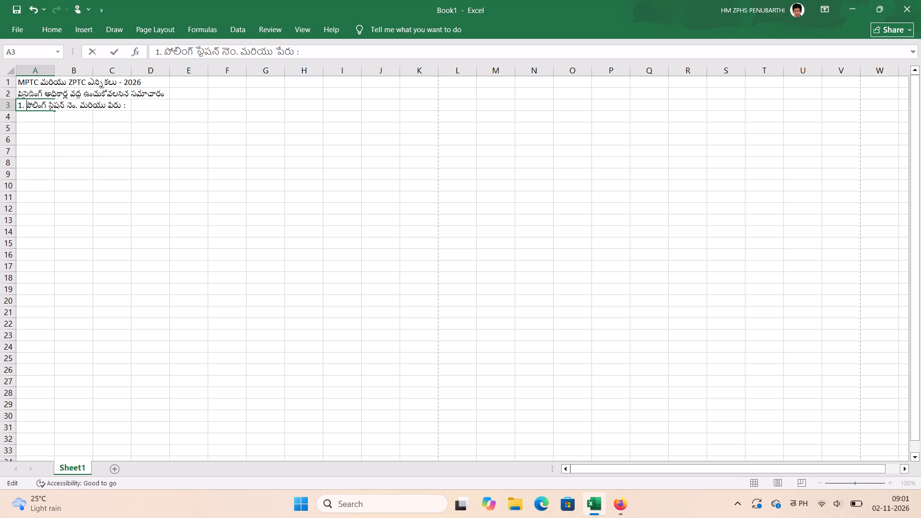
Start the second item in cell A4 with the number "2." and the phonetic input "distiguish".
left_click(35, 117)
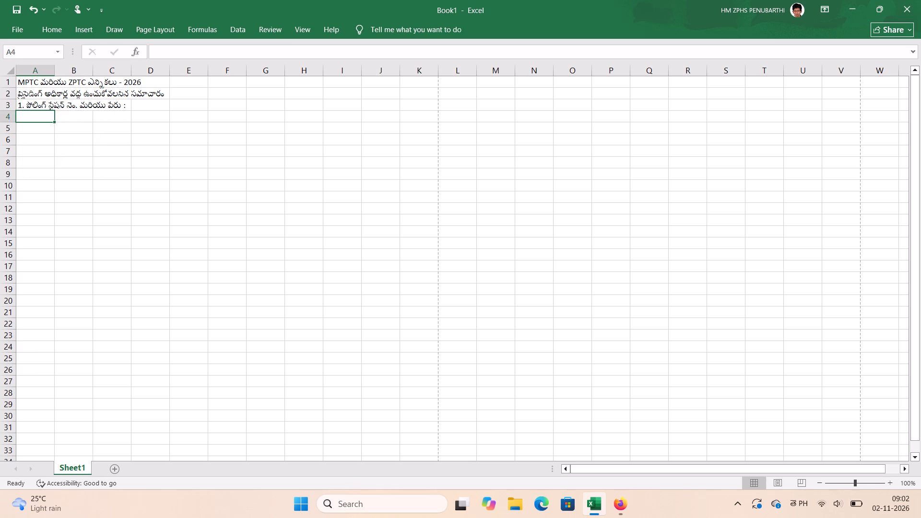
key("2")
key("period")
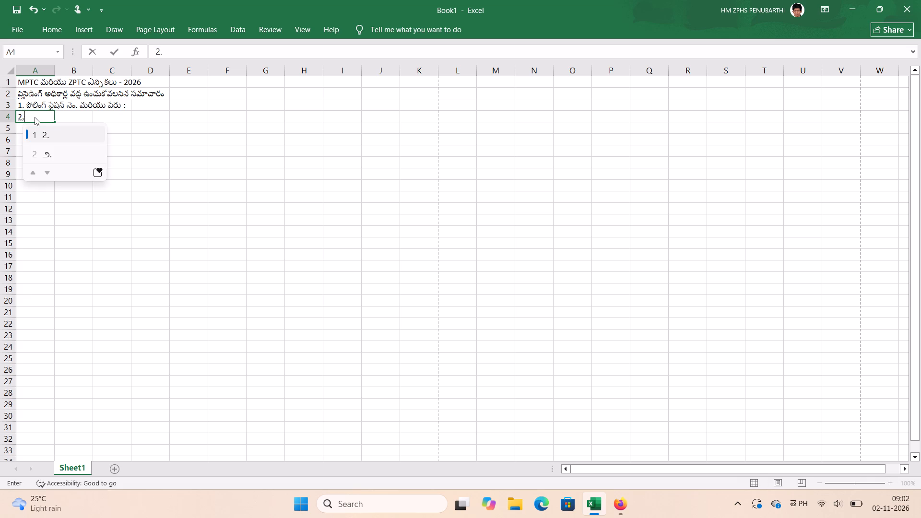
key("space")
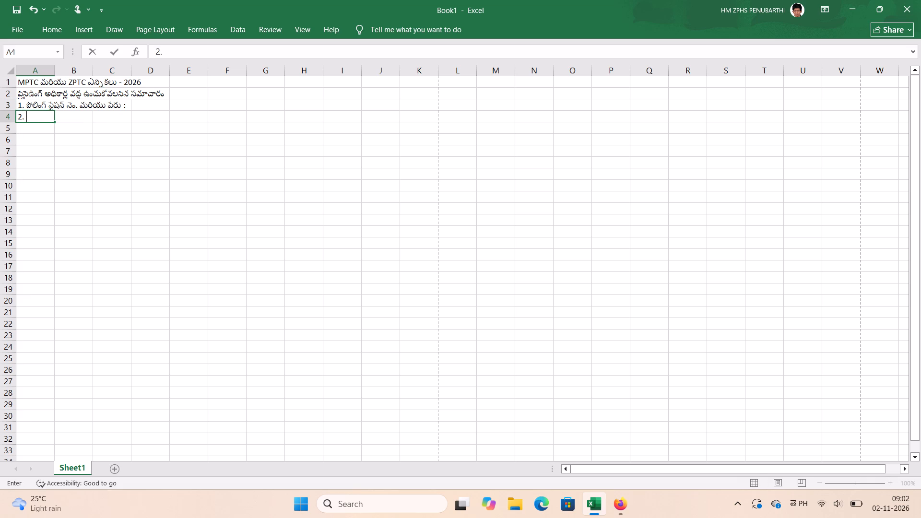
type("dis")
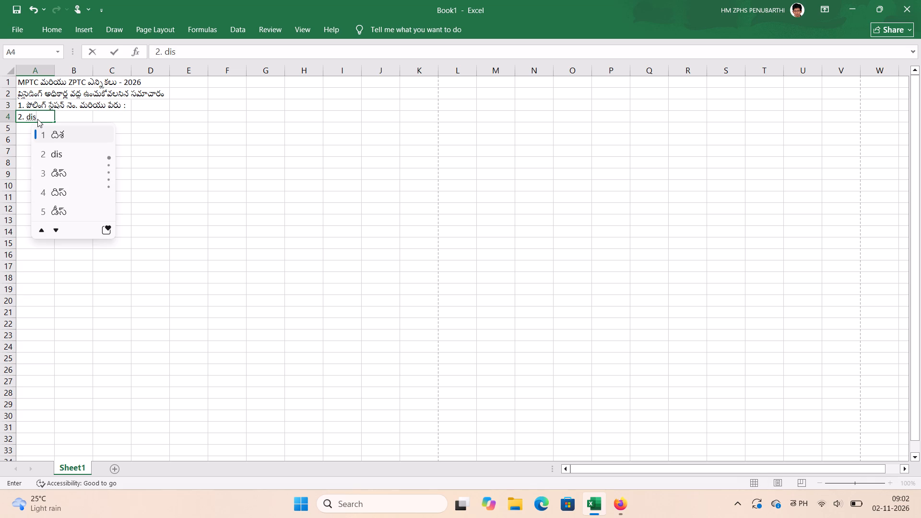
type("tu")
key("BackSpace")
key("i")
type("guishh")
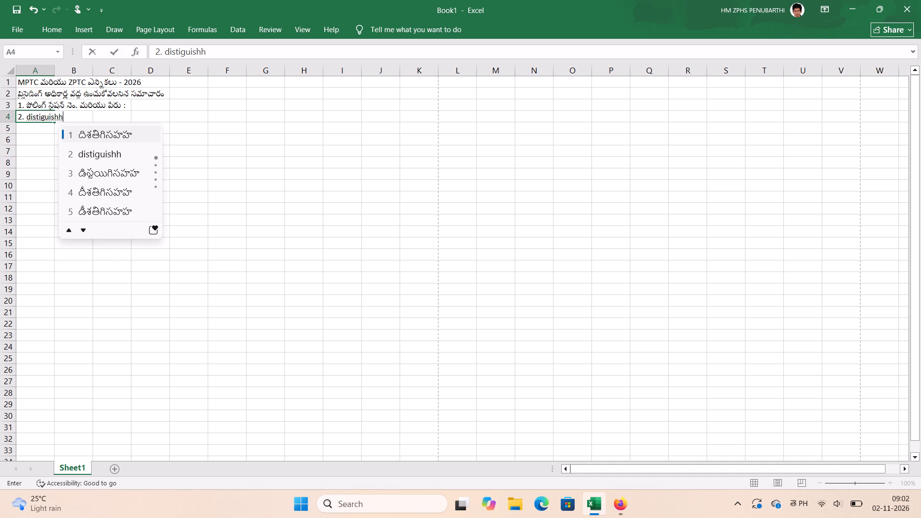
key("BackSpace")
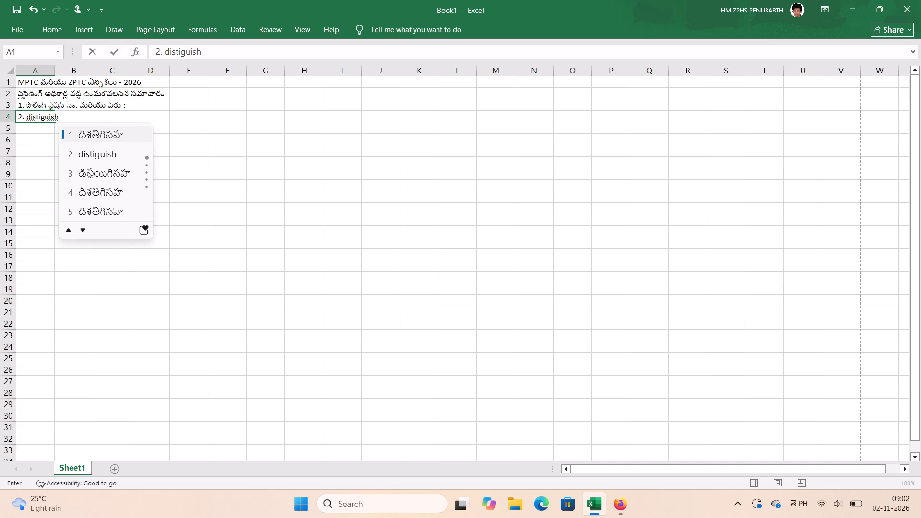
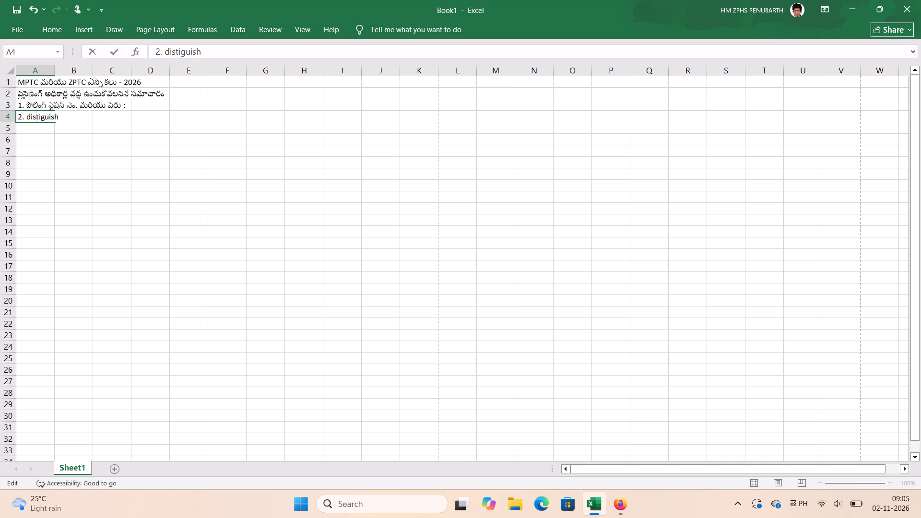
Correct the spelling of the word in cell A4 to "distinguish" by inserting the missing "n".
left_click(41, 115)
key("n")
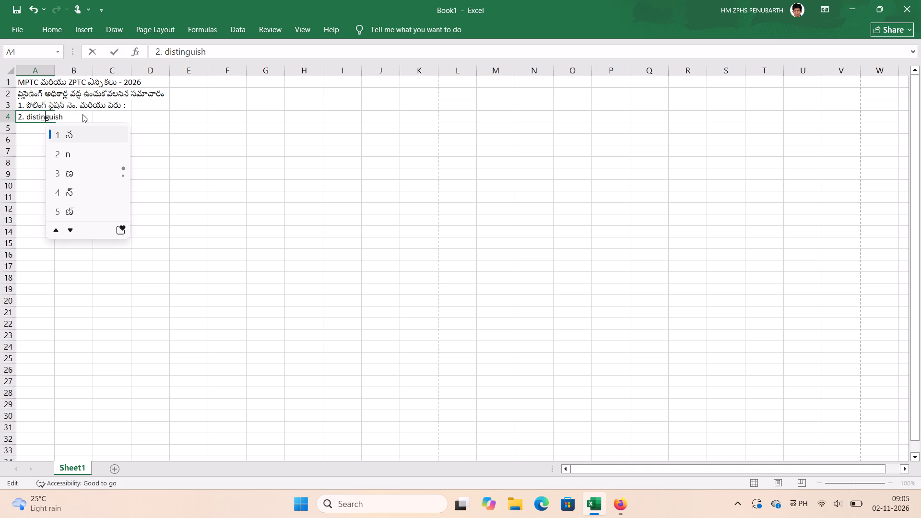
Replace the word after "2." in cell A4 with the phonetic input "distinguished".
left_click(71, 112)
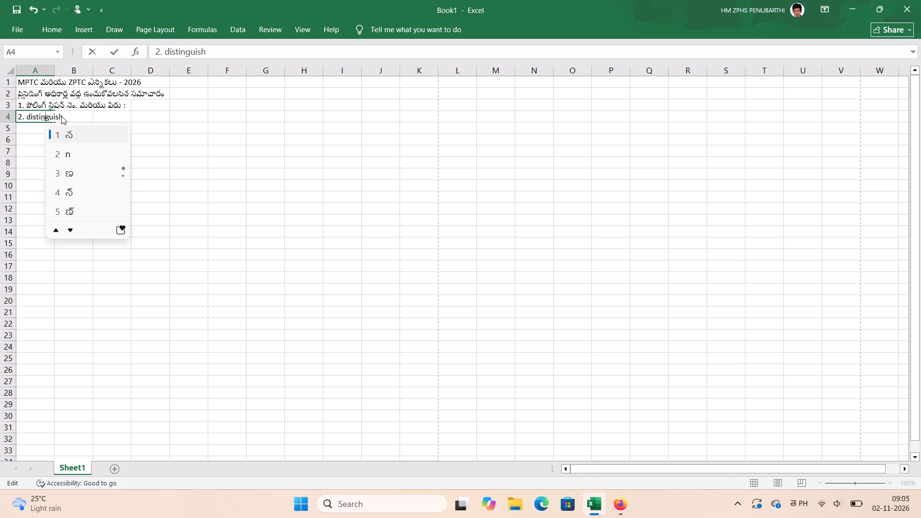
double_click(61, 116)
left_click(28, 114)
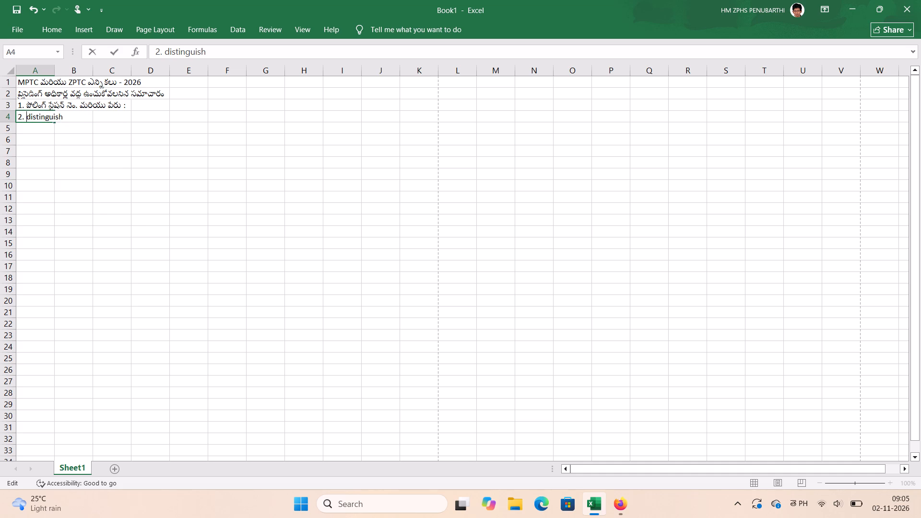
left_click_drag(29, 117, 66, 118)
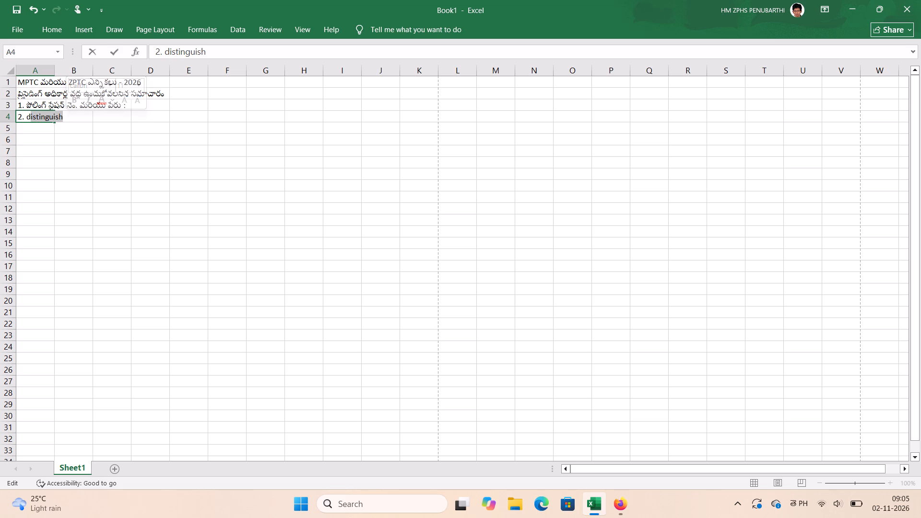
left_click_drag(28, 117, 77, 117)
key("d")
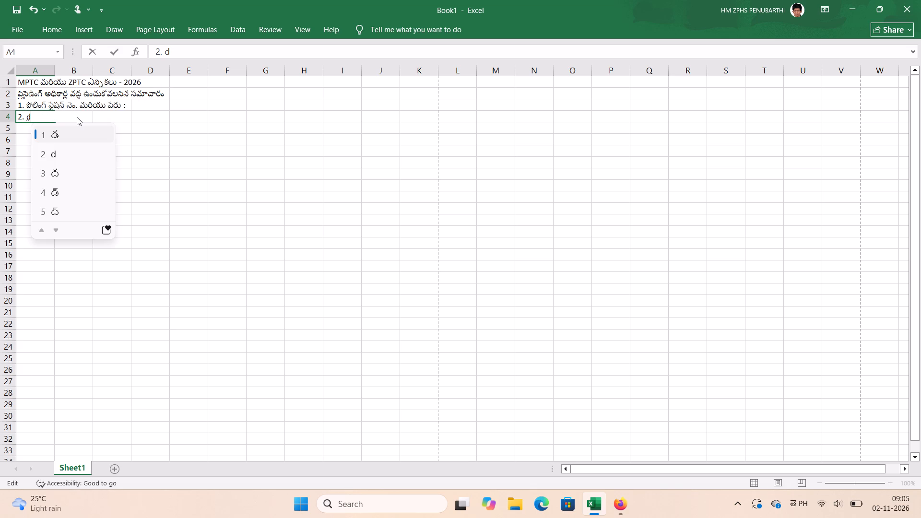
type("istinguis")
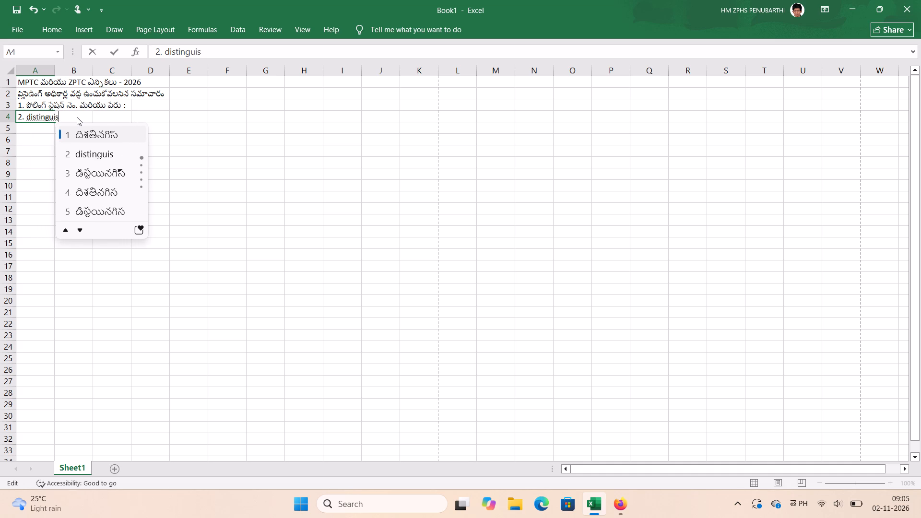
type("hed")
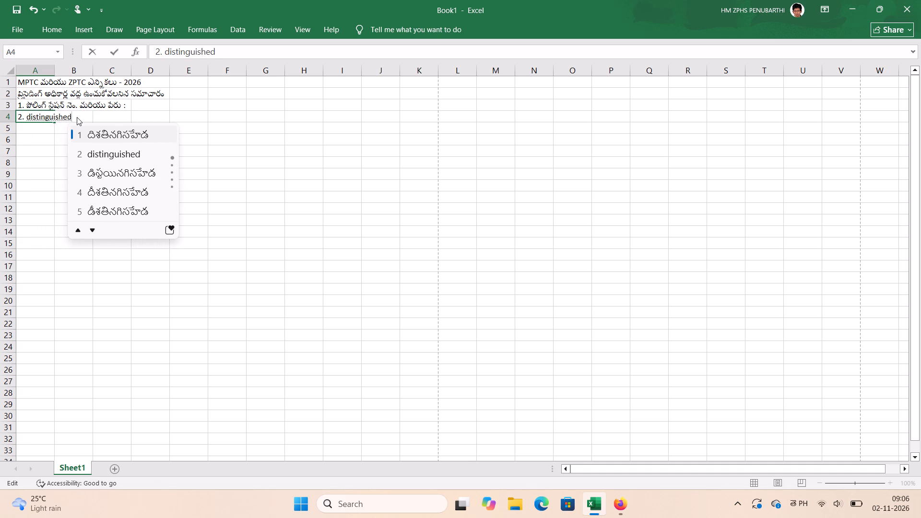
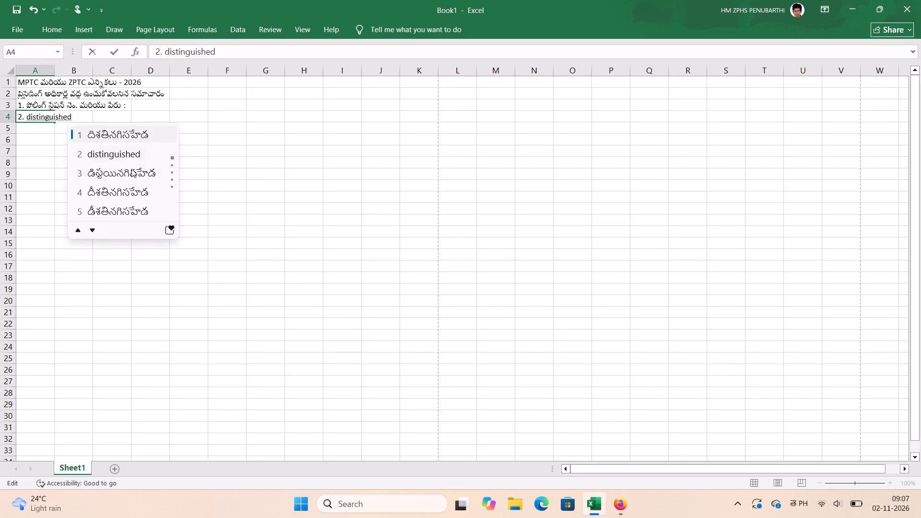
Complete the text after "2." in cell A4 as the Telugu words డిసతినగిసహేడ మార్క్.
left_click(92, 226)
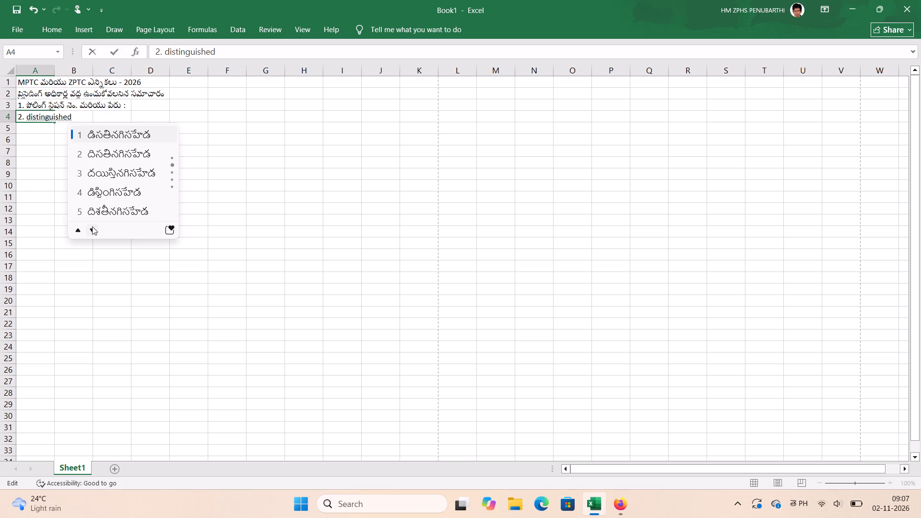
key("space")
type("mar")
key("k")
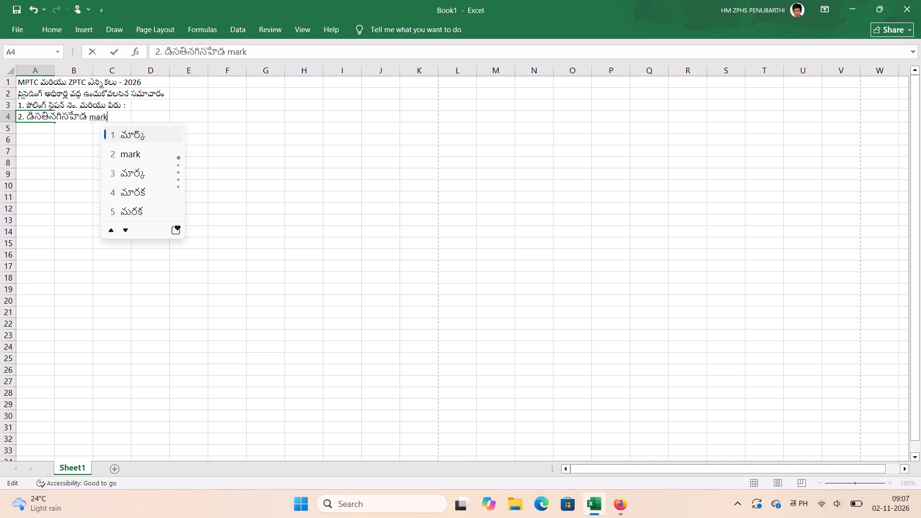
left_click(148, 135)
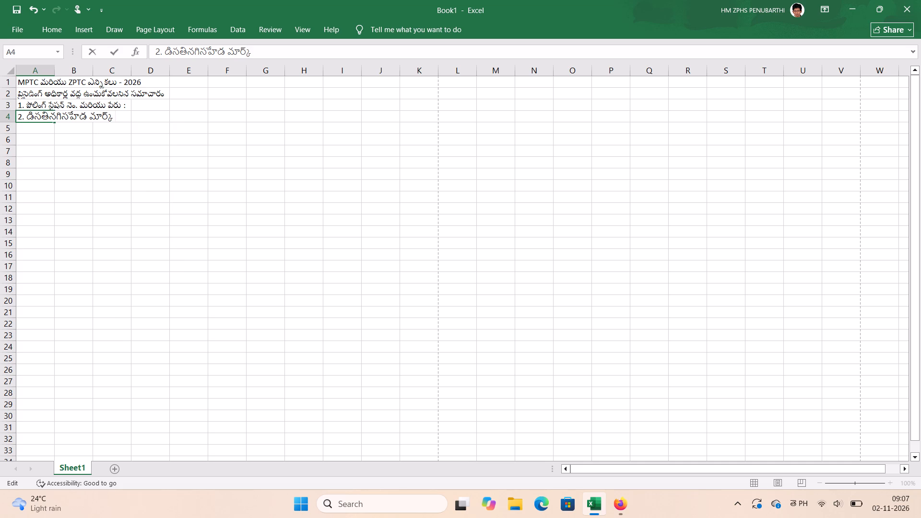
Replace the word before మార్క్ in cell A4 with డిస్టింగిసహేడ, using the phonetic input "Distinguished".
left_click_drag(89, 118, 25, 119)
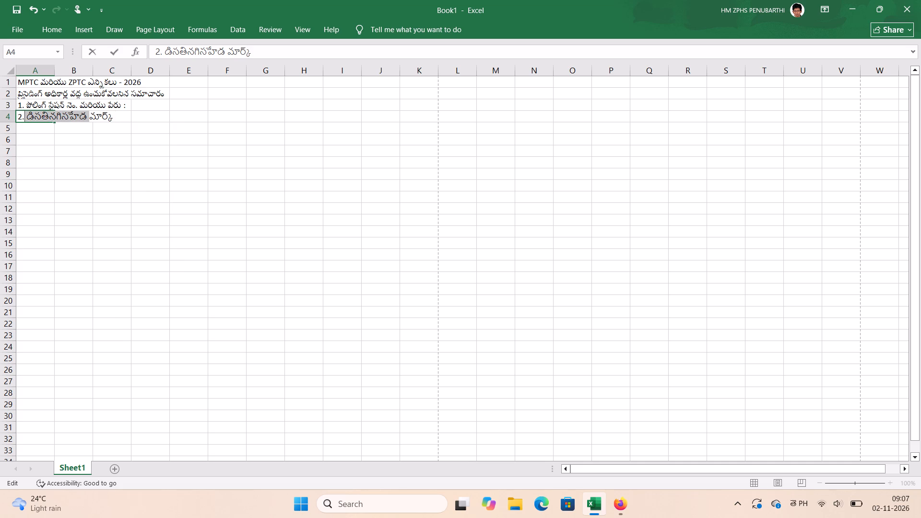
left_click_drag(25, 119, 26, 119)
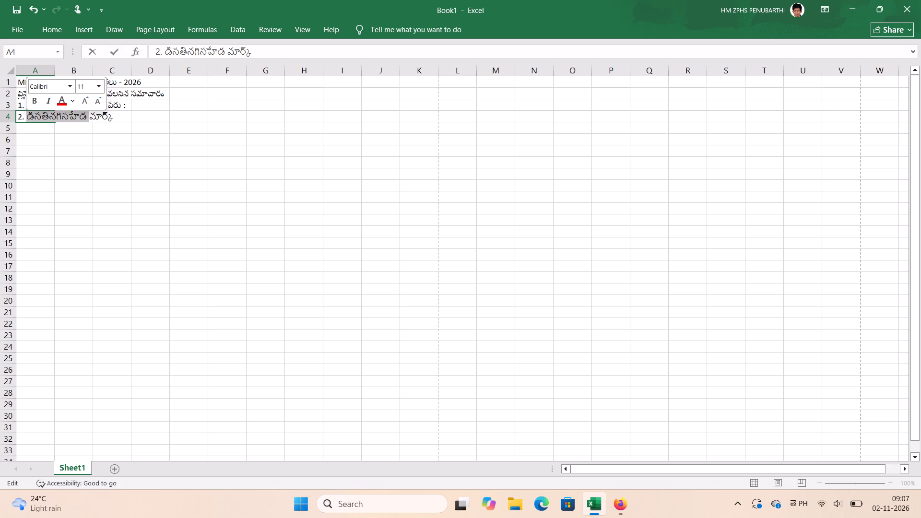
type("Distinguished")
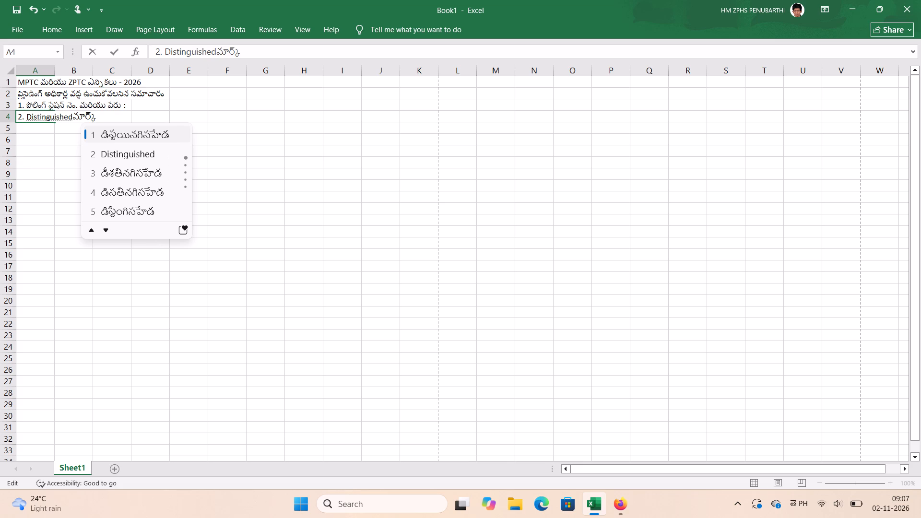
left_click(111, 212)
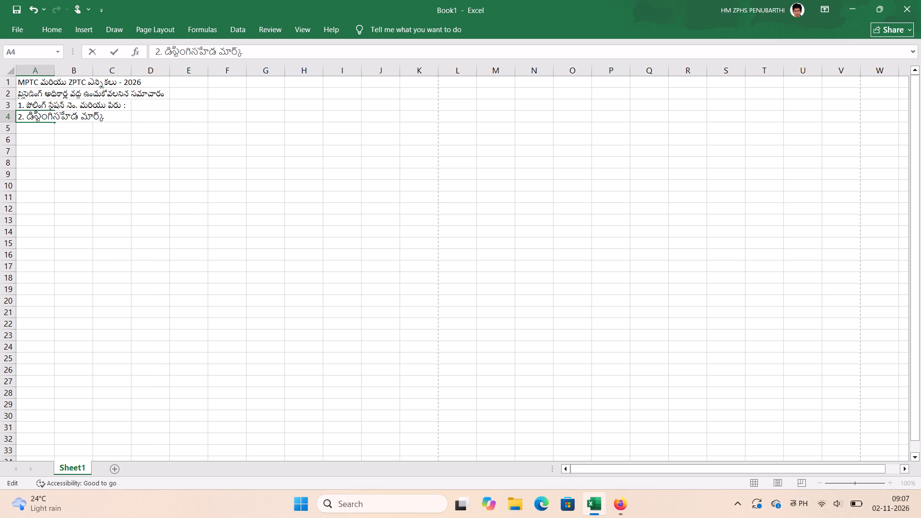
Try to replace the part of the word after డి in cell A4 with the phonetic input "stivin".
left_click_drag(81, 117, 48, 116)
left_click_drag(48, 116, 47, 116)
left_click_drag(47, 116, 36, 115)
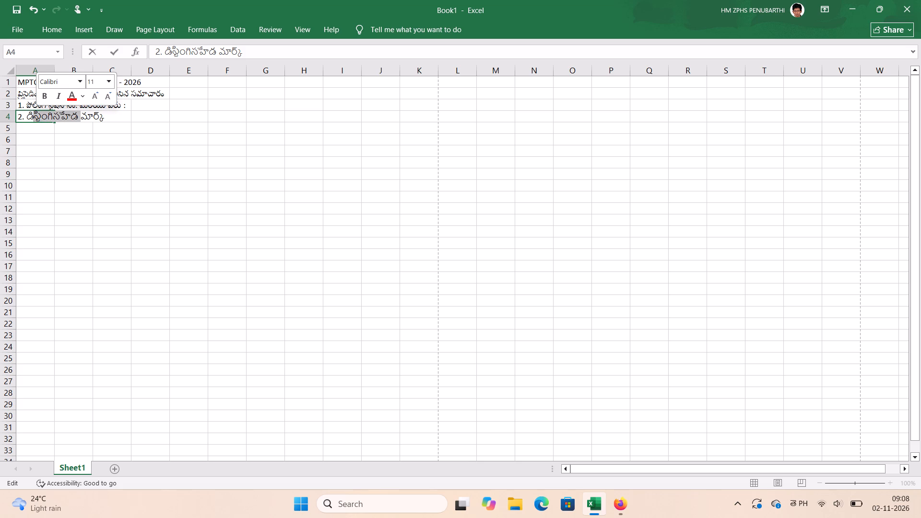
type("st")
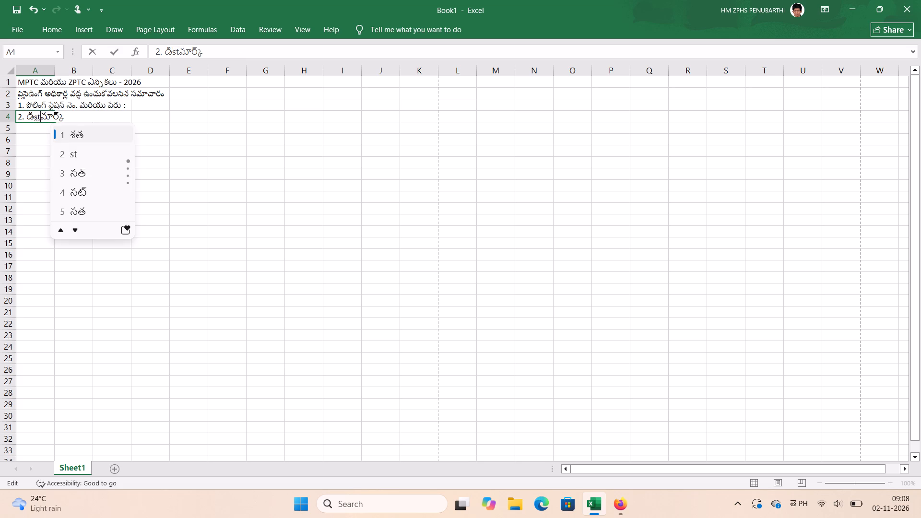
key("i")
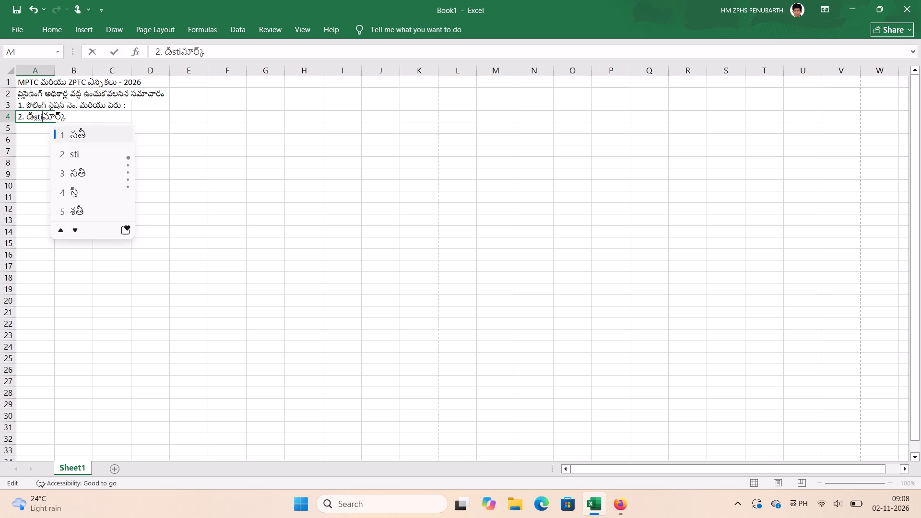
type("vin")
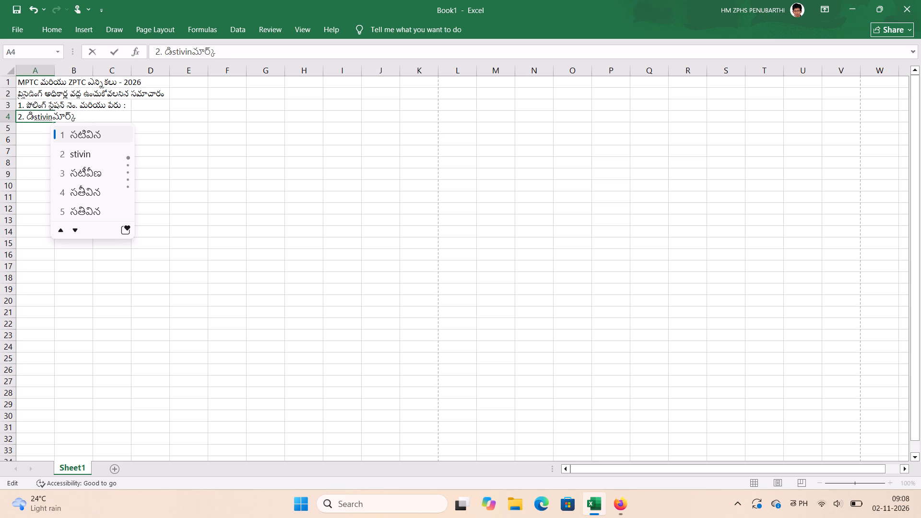
Delete the partial word before మార్క్ in cell A4 and add three spaces in front of మార్క్.
key("BackSpace")
key("BackSpace")
key("BackSpace")
key("BackSpace")
key("BackSpace")
key("BackSpace")
key("BackSpace")
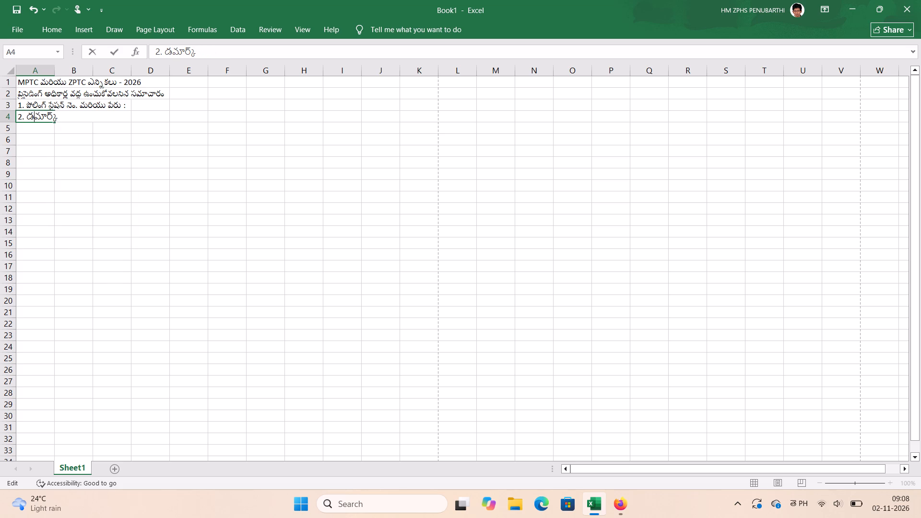
key("BackSpace")
key("space")
key("space")
key("space")
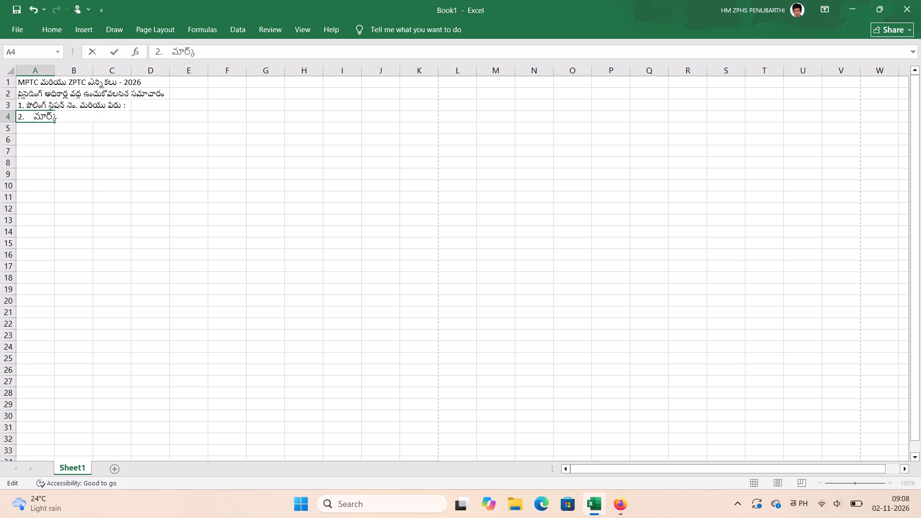
Insert డిస్టింగిసహేడ directly after "2." in cell A4, using the phonetic input "Distinguished".
left_click(24, 120)
type("Dis")
type("ting")
type("uished")
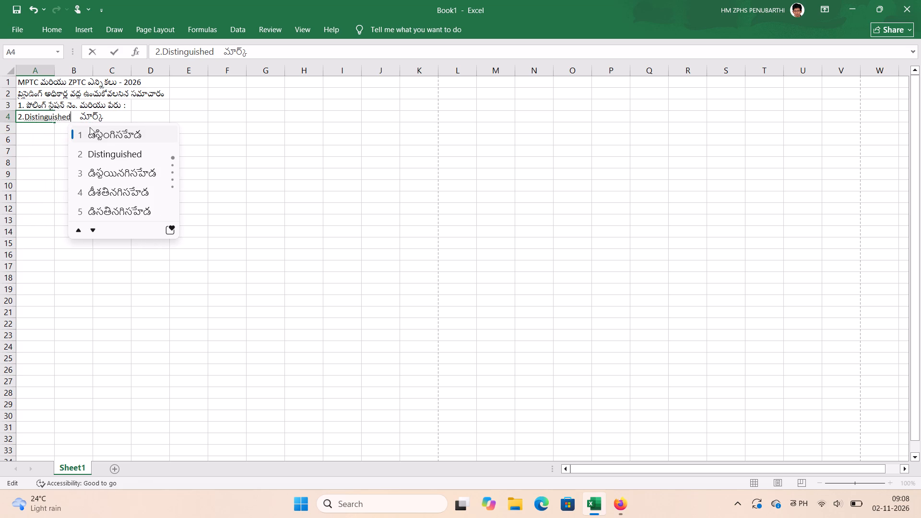
left_click(106, 135)
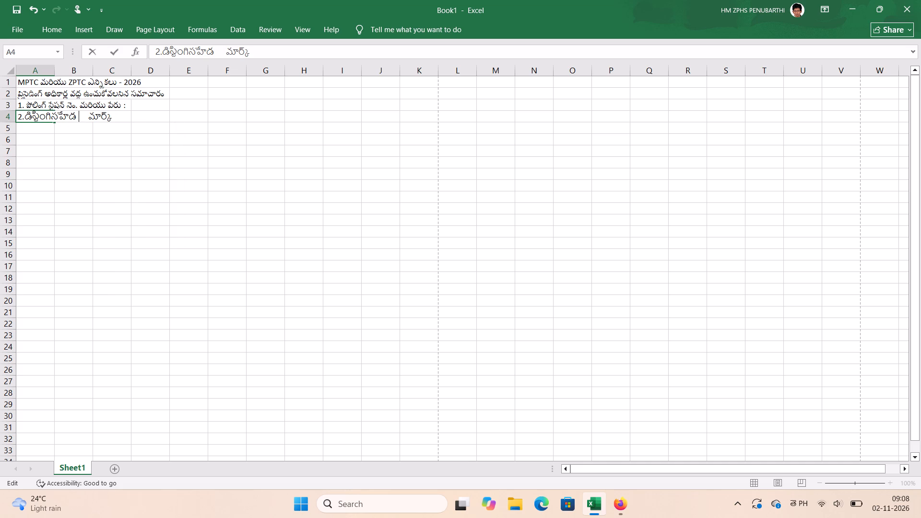
Delete the ending గిసహేడ from the first word in cell A4, keeping డిస్టిం followed by a space.
left_click_drag(45, 114, 79, 118)
left_click_drag(79, 118, 82, 118)
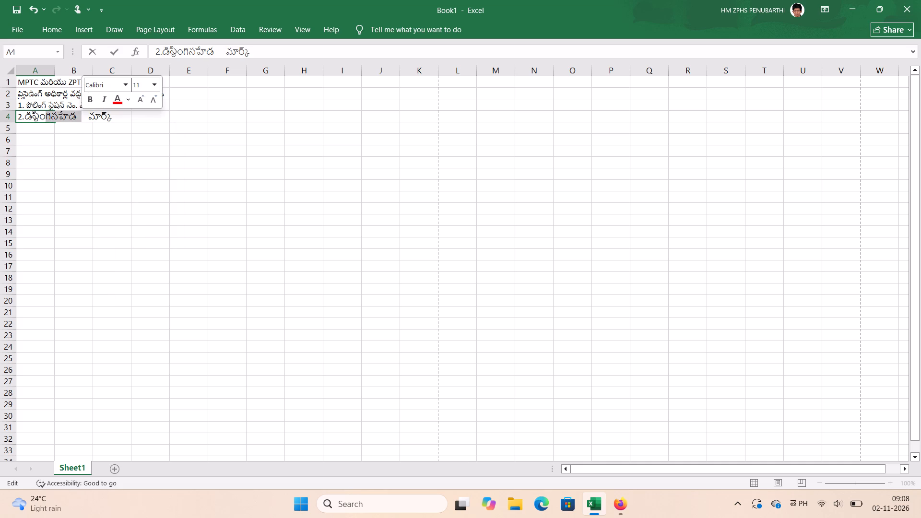
key("BackSpace")
key("space")
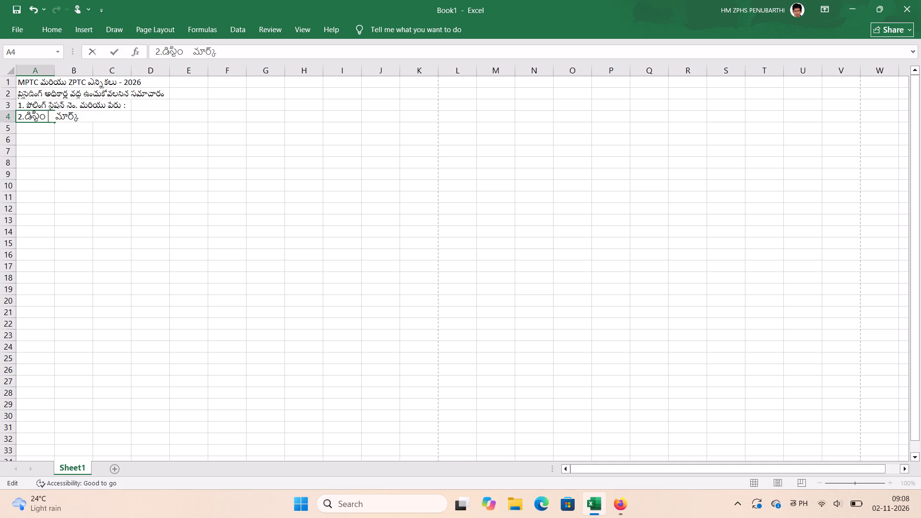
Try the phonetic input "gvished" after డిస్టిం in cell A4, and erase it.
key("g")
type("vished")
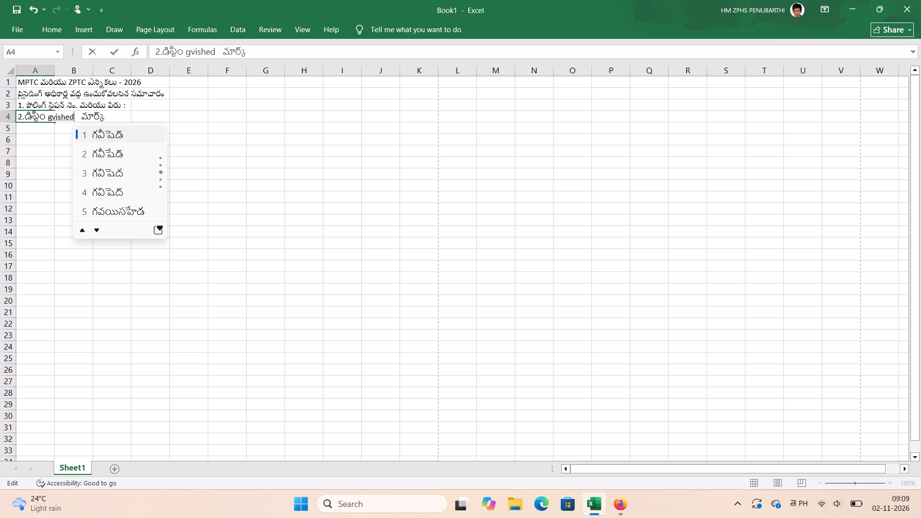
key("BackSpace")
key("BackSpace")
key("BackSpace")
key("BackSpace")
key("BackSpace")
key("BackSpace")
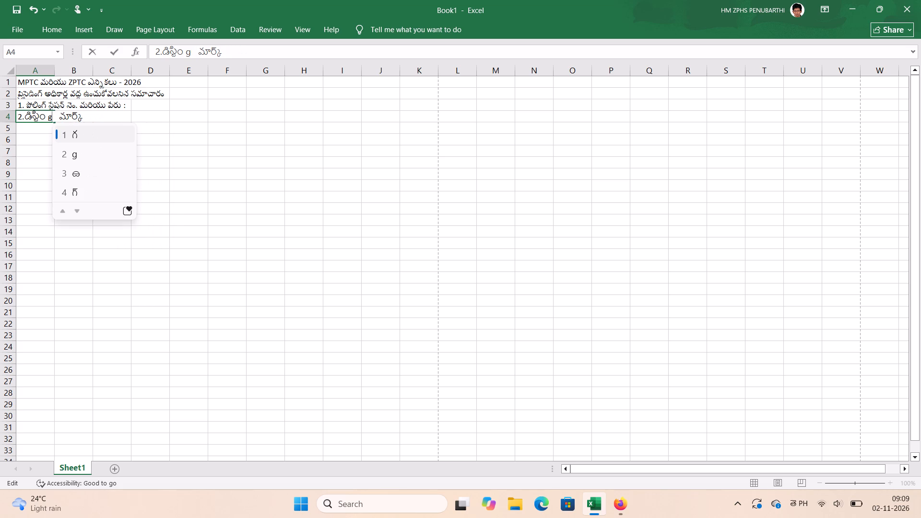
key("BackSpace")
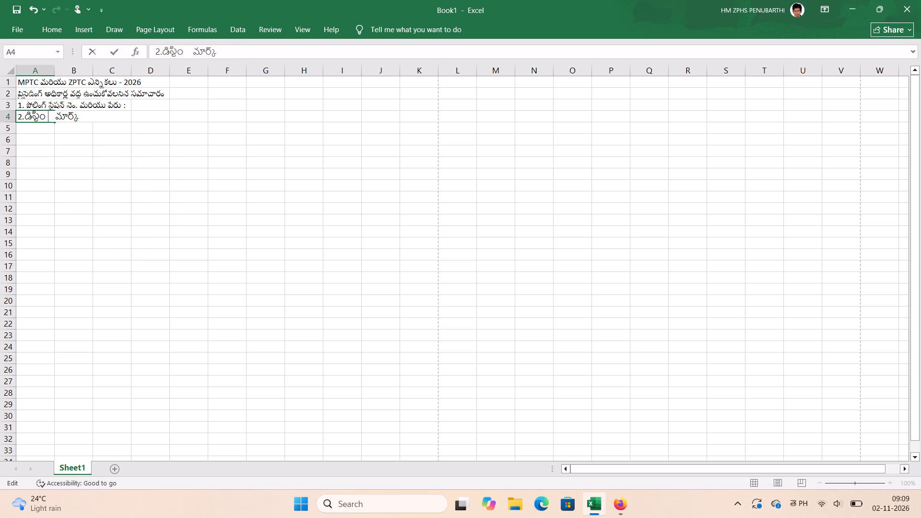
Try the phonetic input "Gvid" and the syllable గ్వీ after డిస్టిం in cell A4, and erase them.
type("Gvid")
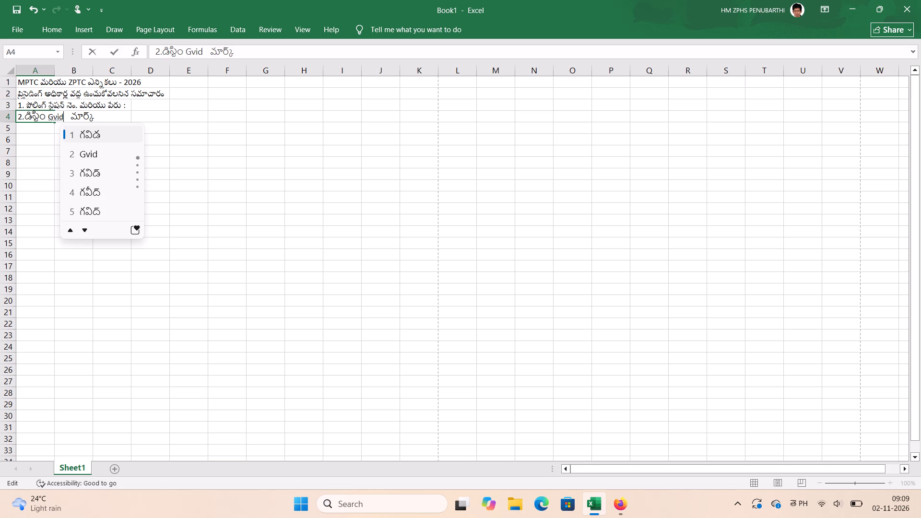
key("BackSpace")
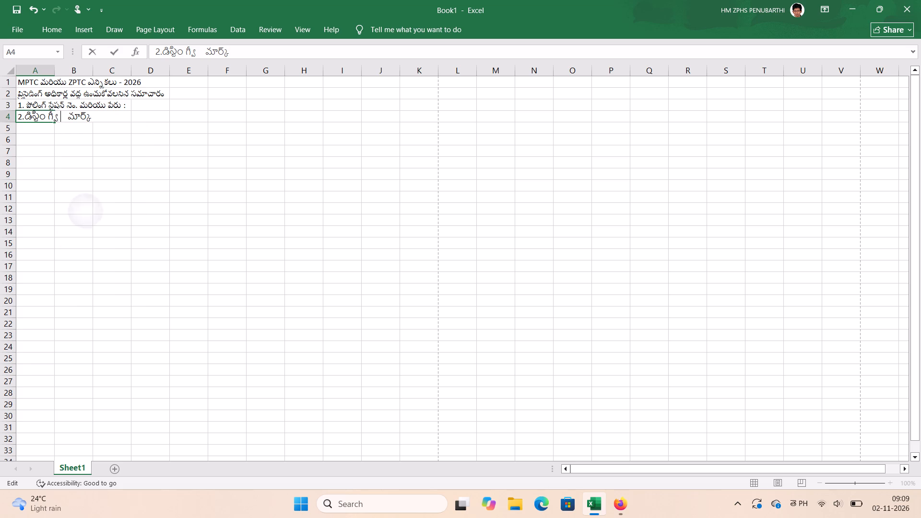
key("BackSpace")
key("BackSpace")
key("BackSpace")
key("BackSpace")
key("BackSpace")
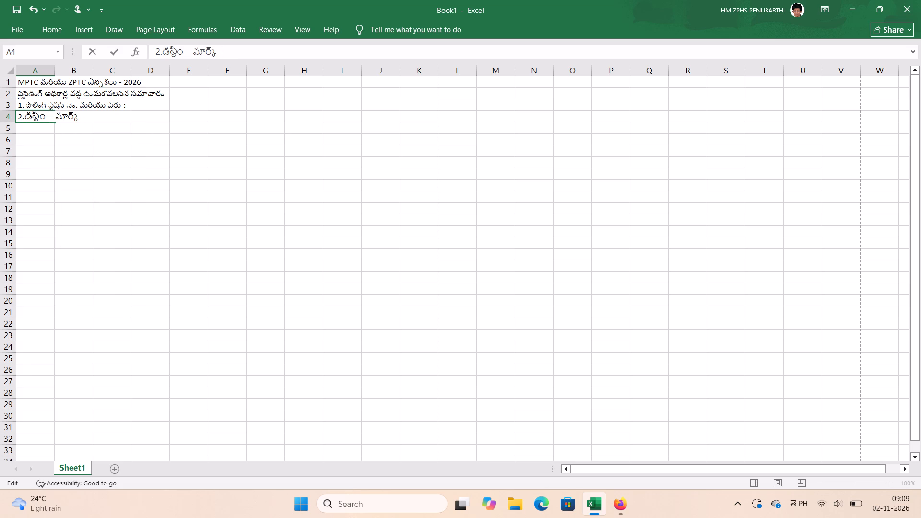
Insert the syllable గ్వీ after డిస్టిం in cell A4, using the phonetic input "gvi", and place the cursor behind it.
key("BackSpace")
key("space")
type("gvo")
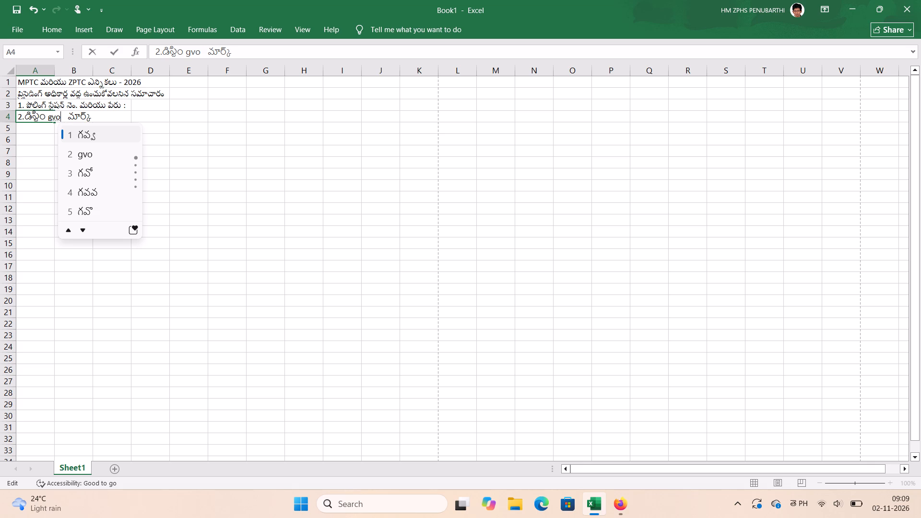
key("BackSpace")
key("i")
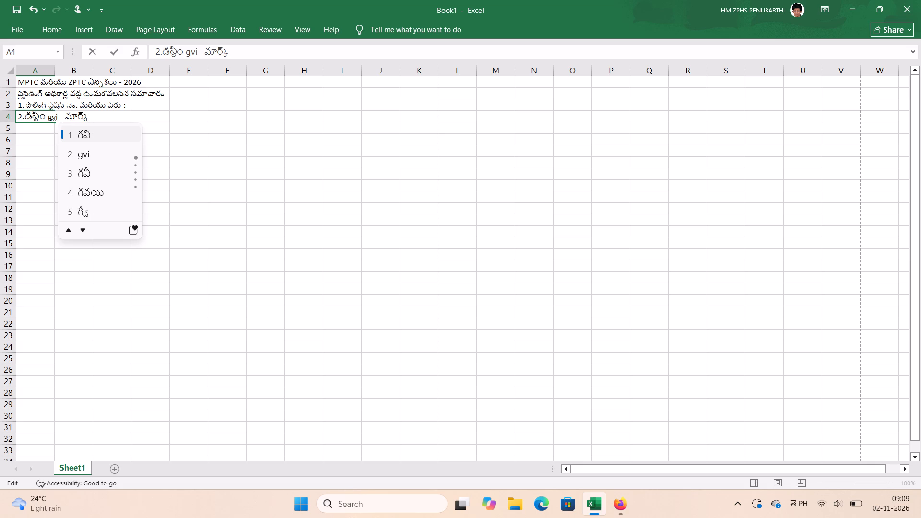
left_click(52, 117)
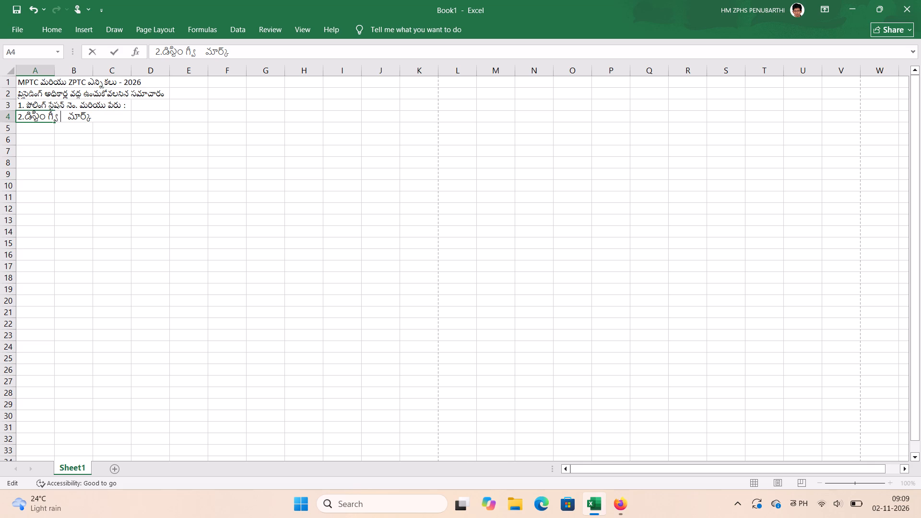
left_click(50, 117)
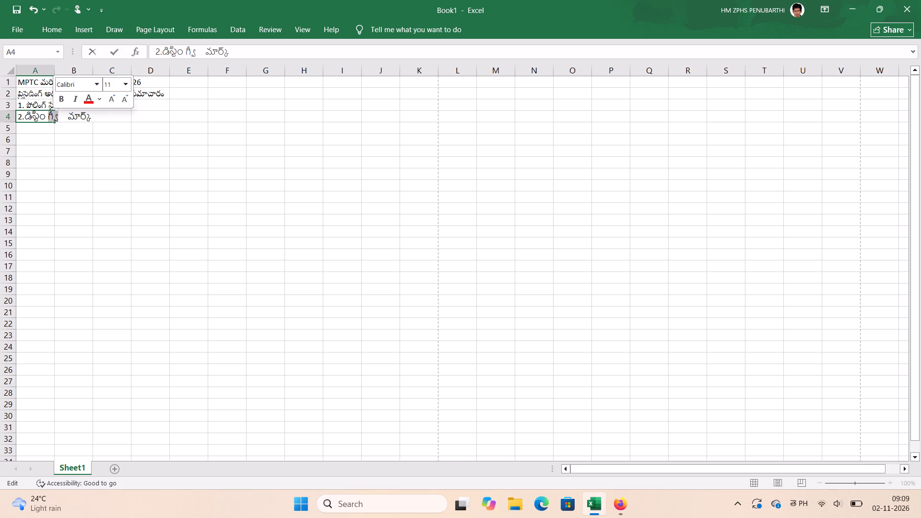
left_click(61, 119)
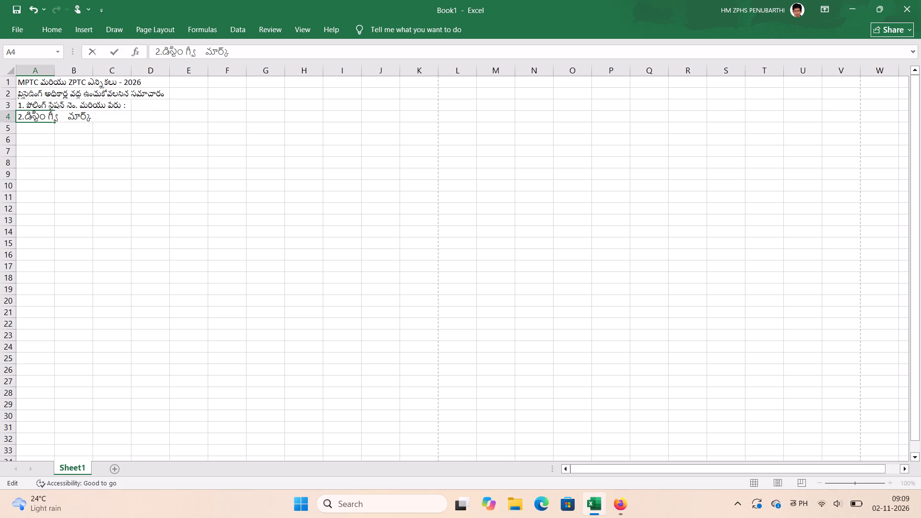
Replace the extra space before మార్క్ in cell A4 with షడ్, using the phonetic input "shd".
left_click_drag(64, 111, 69, 148)
key("BackSpace")
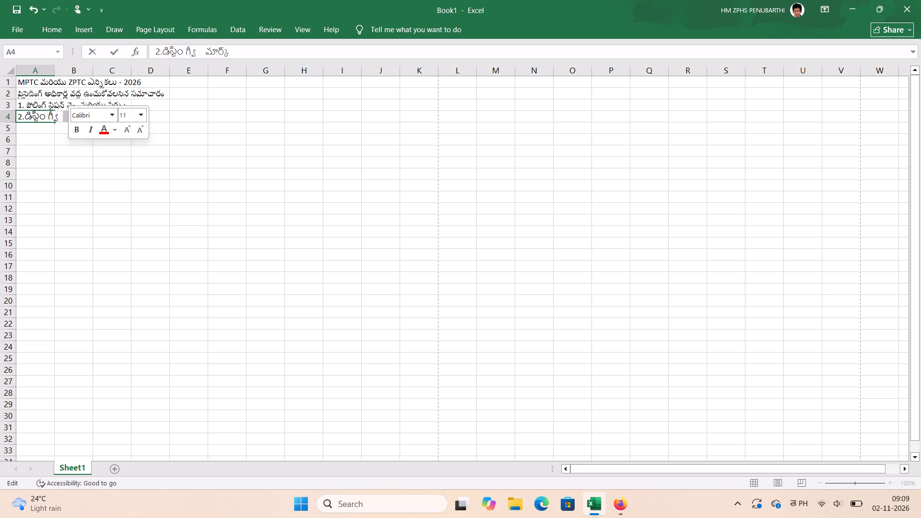
type("shd")
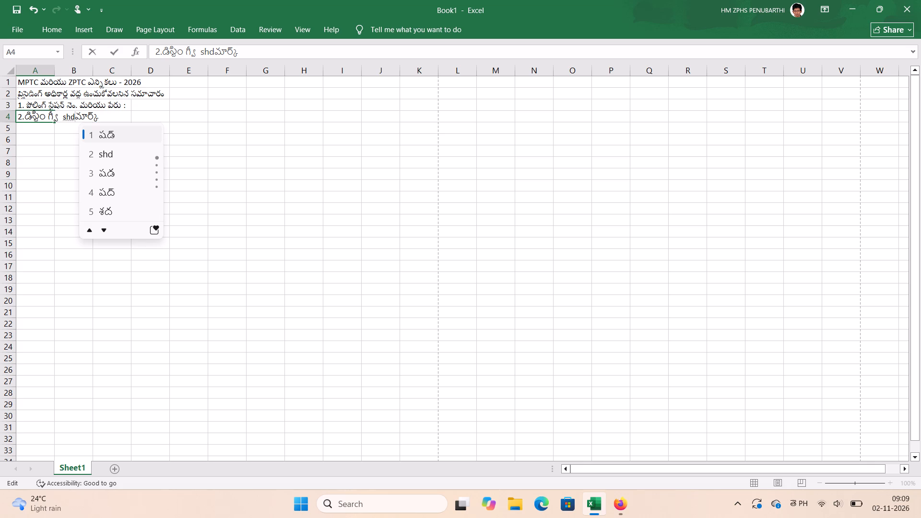
left_click(105, 135)
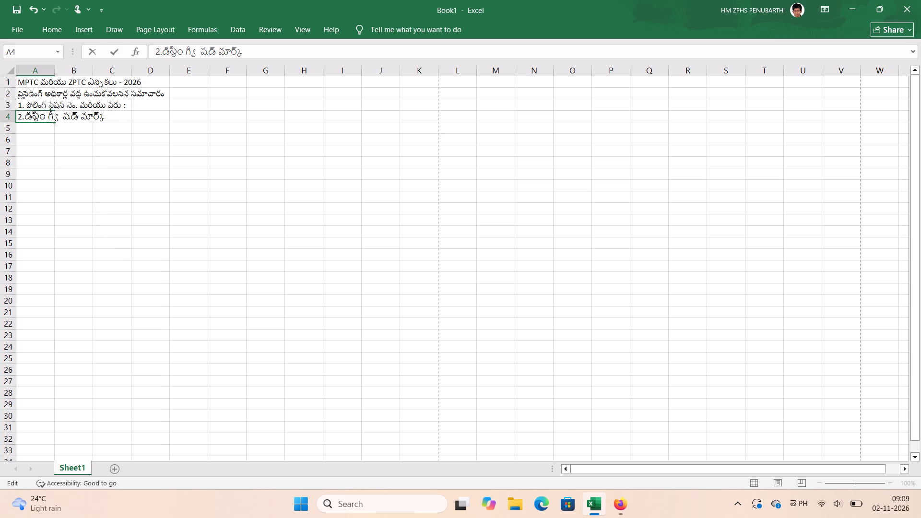
Remove the space before గ్వీ and one of the spaces before షడ్ in cell A4.
left_click(47, 115)
key("BackSpace")
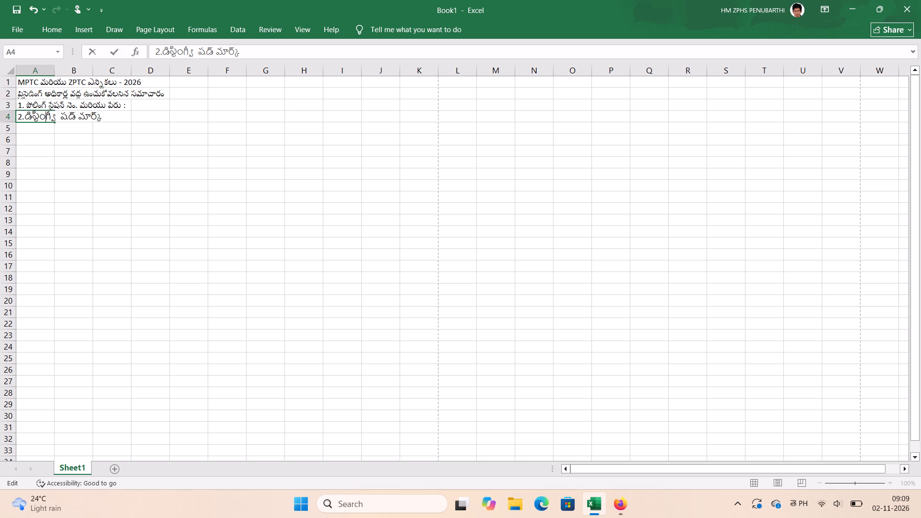
left_click(62, 116)
key("BackSpace")
Change షడ్ to ష్డ్ in cell A4 and join it to the preceding syllables so the entry reads 2.డిస్టింగ్వీష్డ్ మార్క్.
left_click_drag(64, 117, 57, 119)
type("sh")
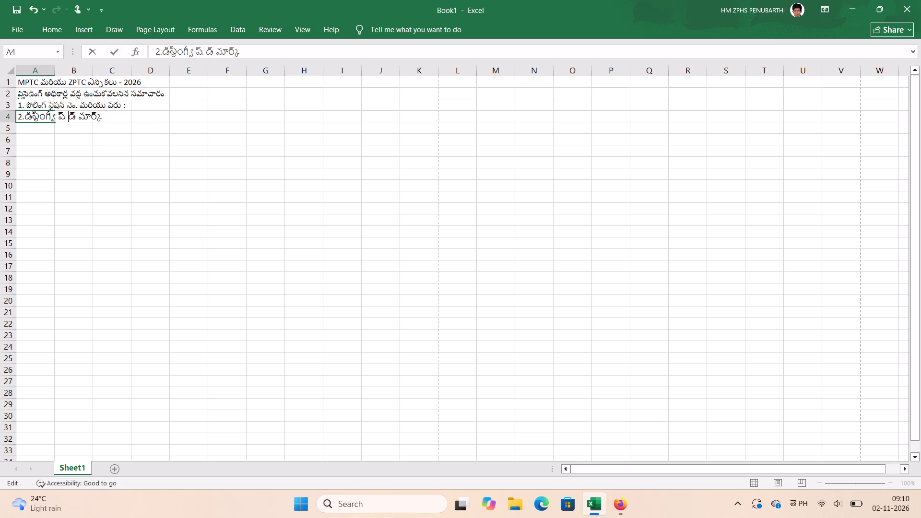
key("BackSpace")
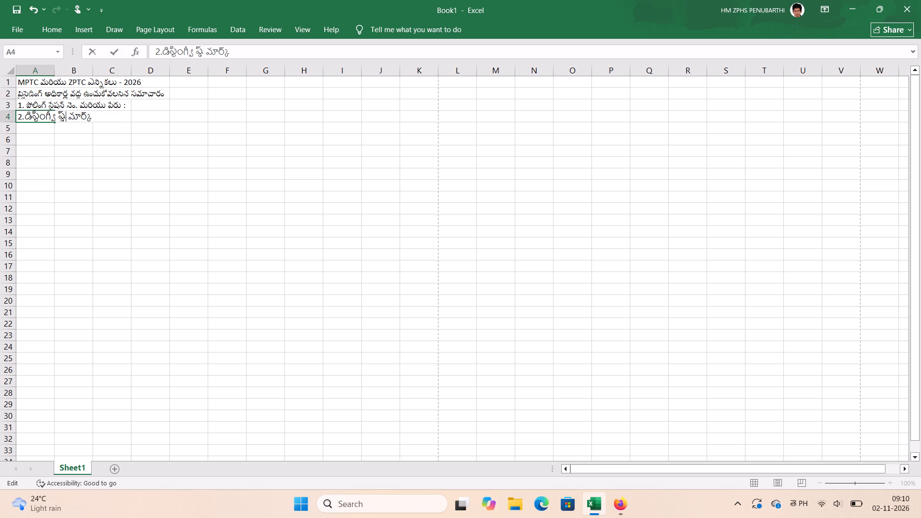
left_click(58, 116)
key("BackSpace")
left_click_drag(108, 120, 134, 151)
left_click(134, 151)
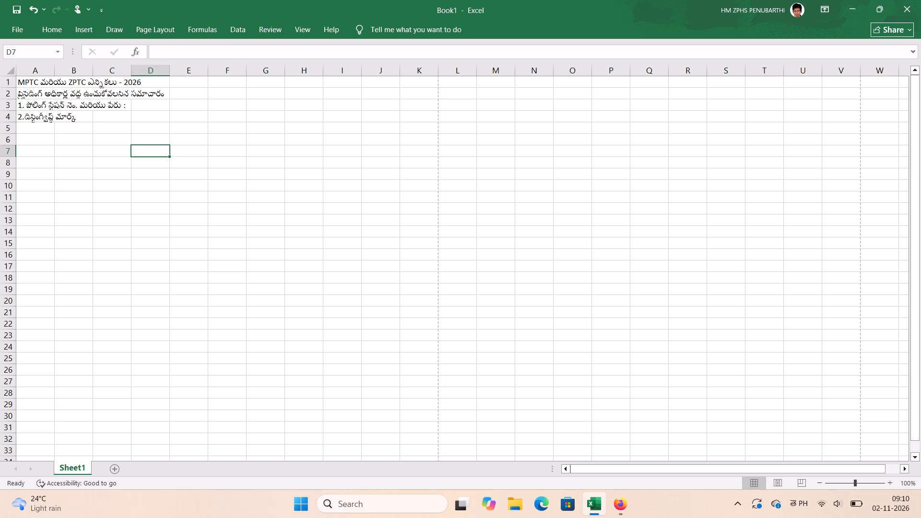
Append మండలం నెం./ and a space after మార్క్ in cell A4, using the phonetic inputs "mandalam" and "nem.".
double_click(81, 117)
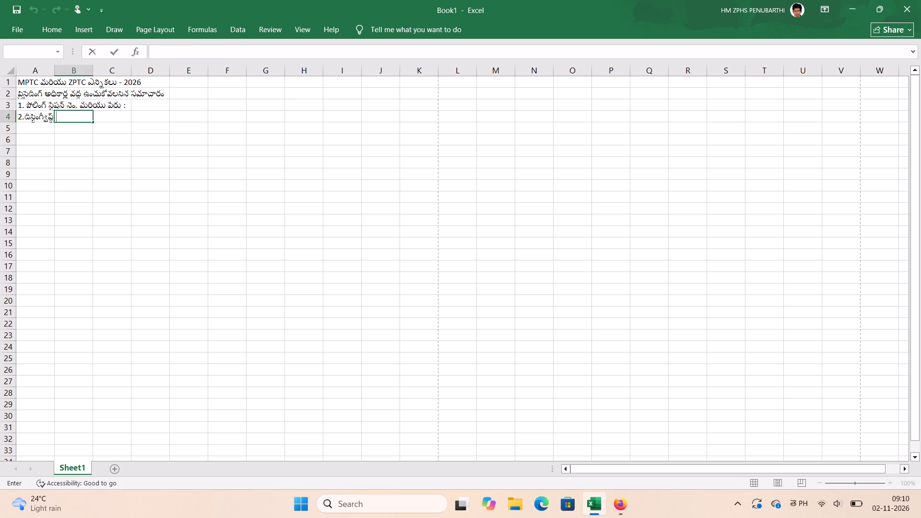
double_click(29, 119)
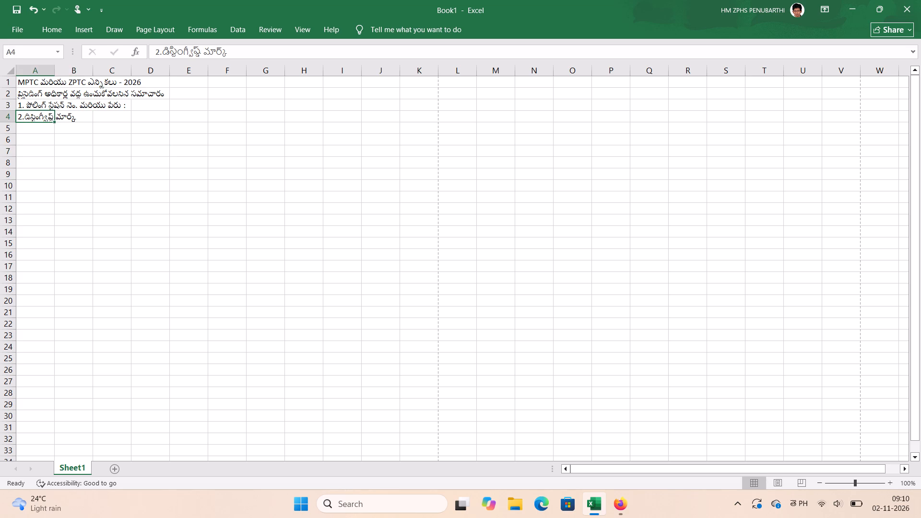
double_click(31, 116)
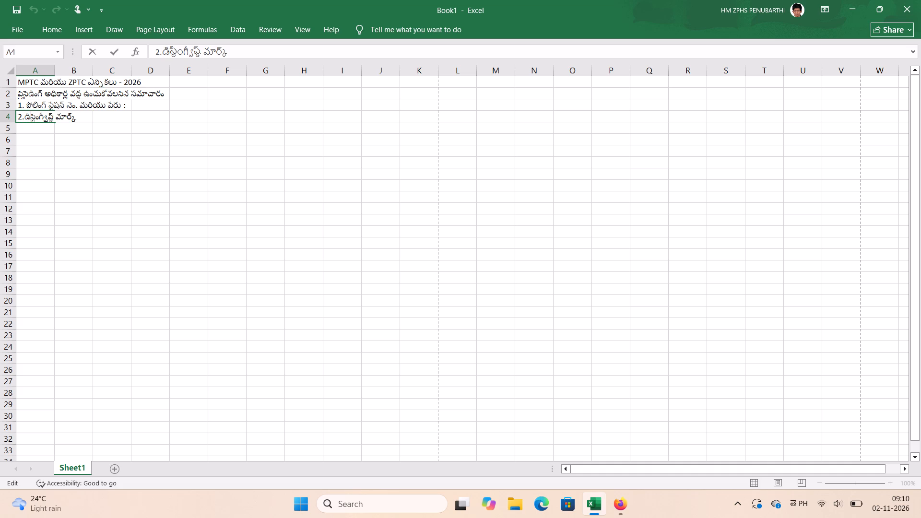
key("Right")
key("Right")
key("Right")
key("Right")
key("Right")
key("Right")
key("Right")
key("BackSpace")
key("space")
type("mandalam")
key("space")
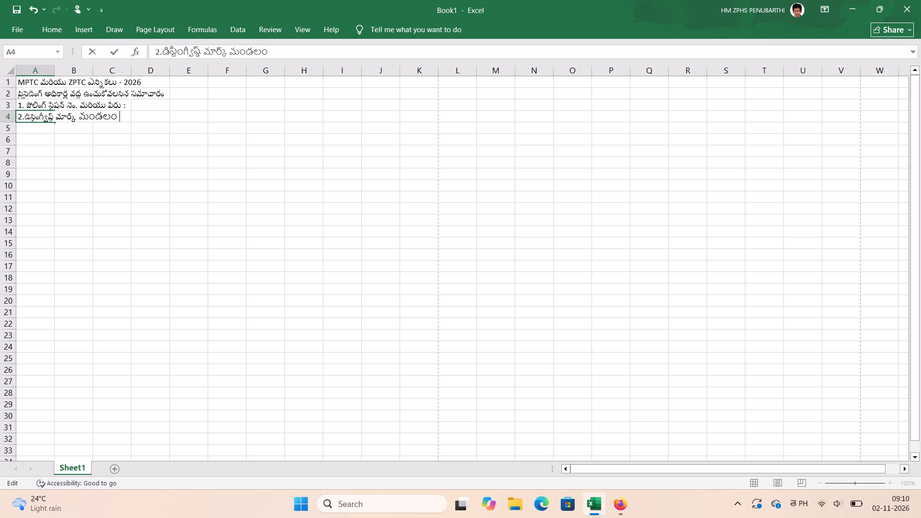
type("nem.")
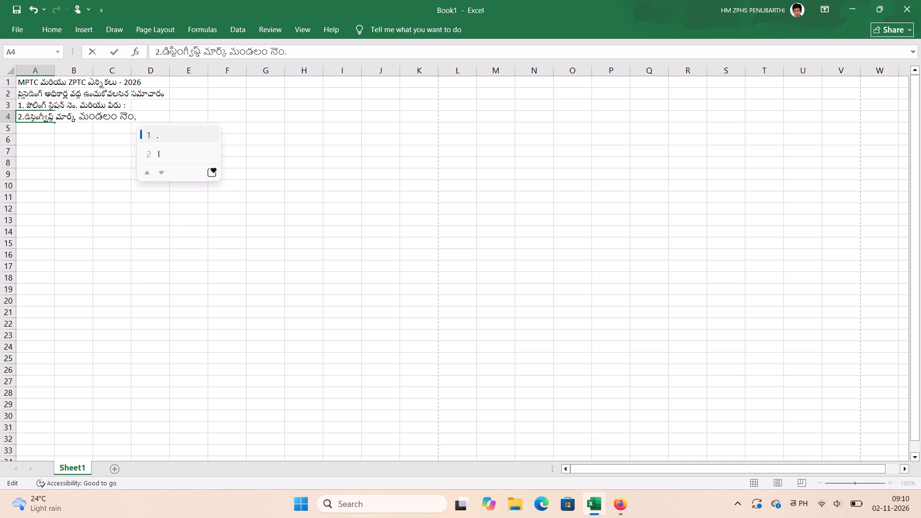
type("/")
key("space")
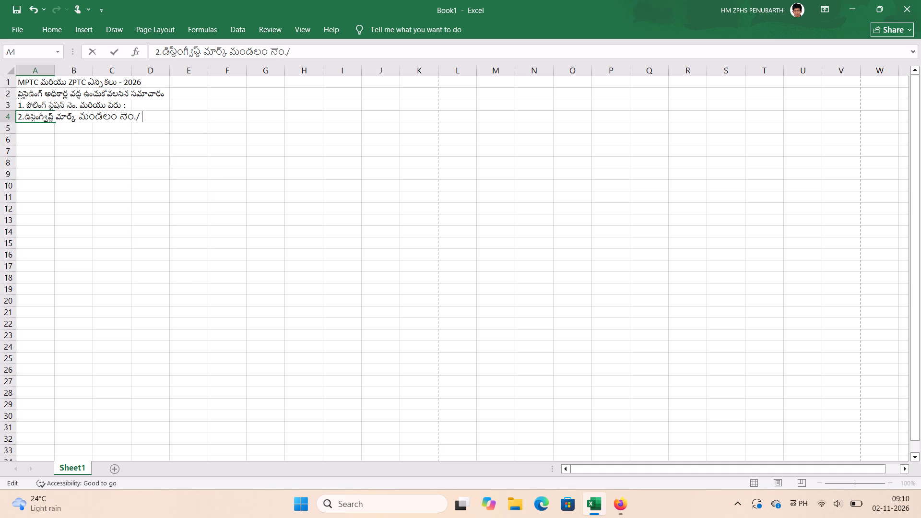
Complete the entry in cell A4 with పోలింగ్ స్టేషన్ నెం. :, using the phonetic input "polling station nem.".
type("polling")
key("space")
type("station nem.")
key("space")
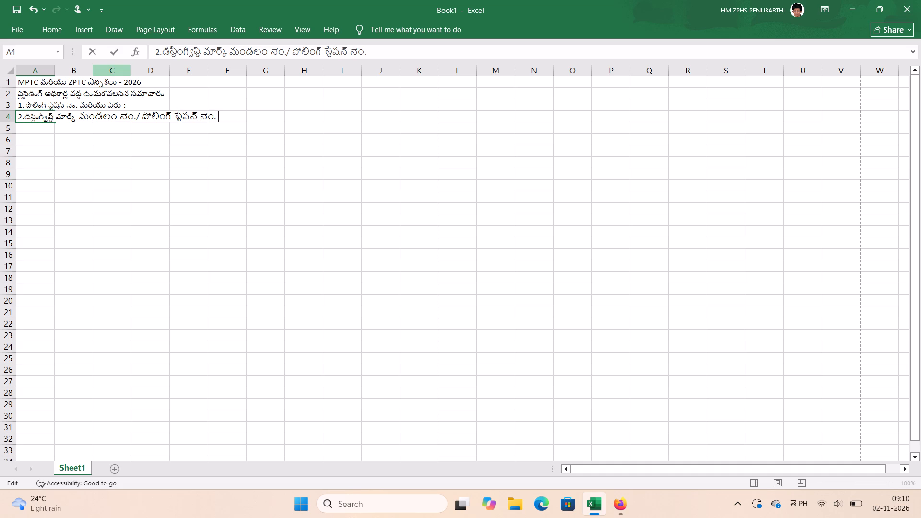
type(":")
key("space")
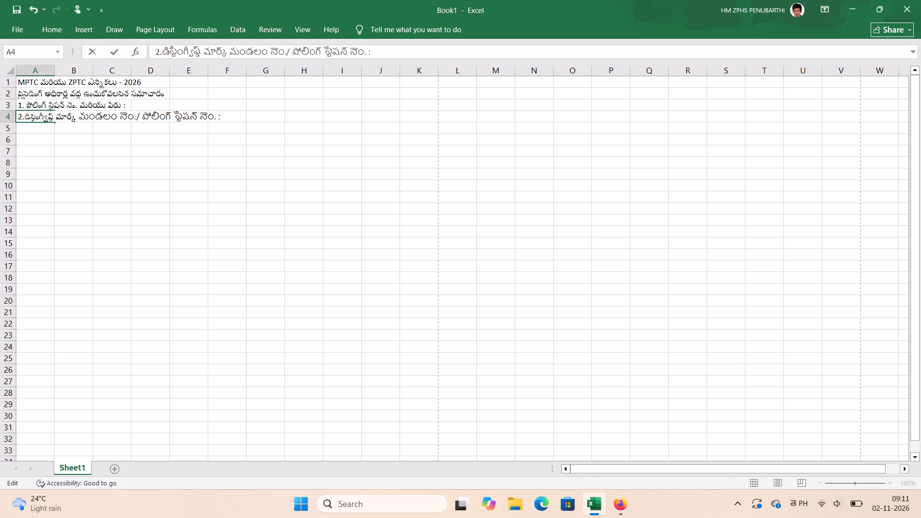
left_click(221, 178)
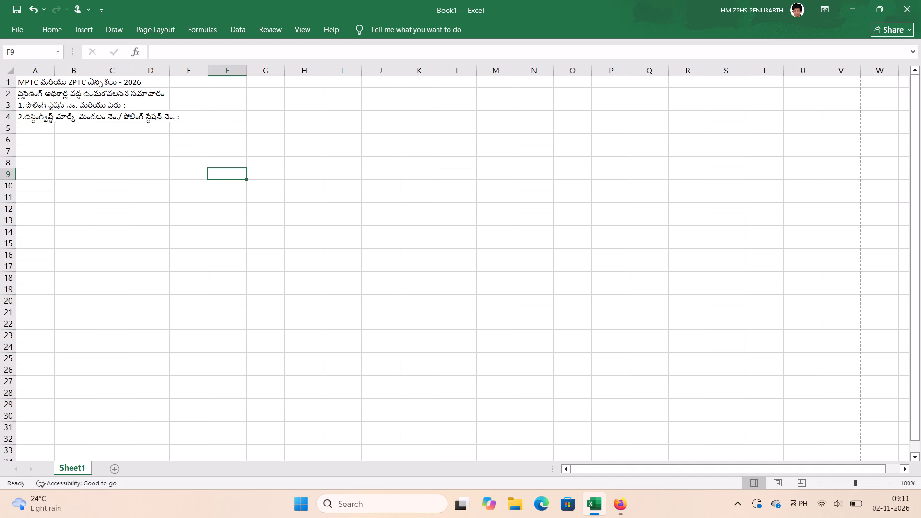
Begin the third list item in cell A5 with the number 3. and a space.
double_click(24, 128)
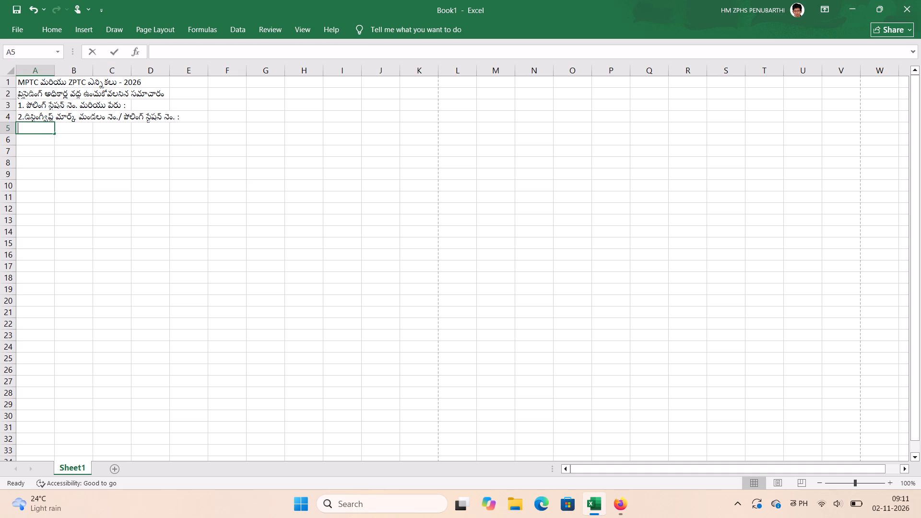
key("3")
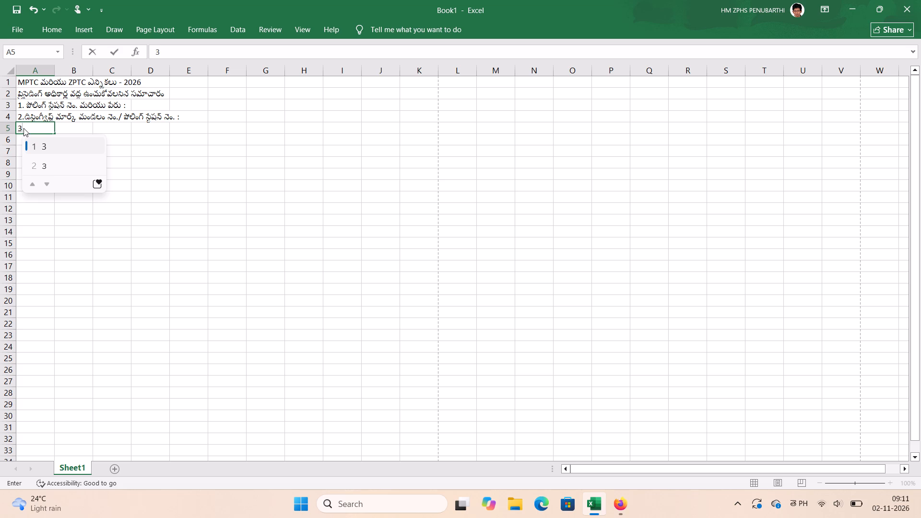
type(".")
key("space")
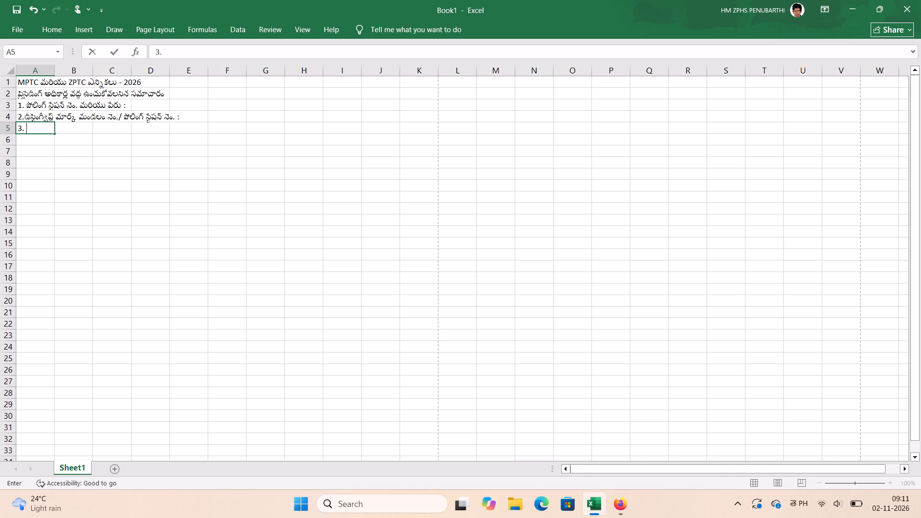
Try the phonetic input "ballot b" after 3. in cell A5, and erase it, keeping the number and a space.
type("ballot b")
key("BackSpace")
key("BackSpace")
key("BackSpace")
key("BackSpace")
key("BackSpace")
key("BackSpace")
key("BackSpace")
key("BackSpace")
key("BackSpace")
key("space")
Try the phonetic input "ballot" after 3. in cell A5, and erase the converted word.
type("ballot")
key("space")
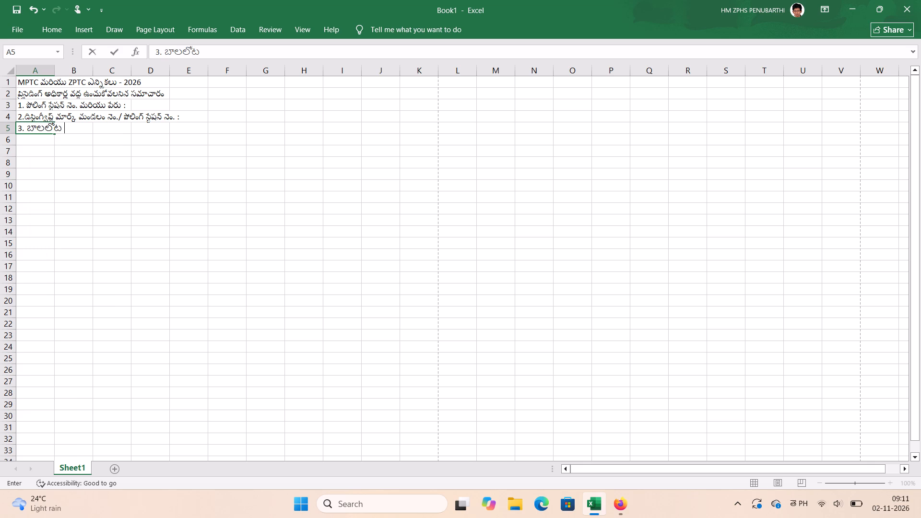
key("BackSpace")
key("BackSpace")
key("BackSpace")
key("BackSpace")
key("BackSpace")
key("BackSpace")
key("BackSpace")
Enter the word బ్యాలెట్ after 3. in cell A5, using the phonetic input "Byalet" instead of "Ballot".
type("Ballot")
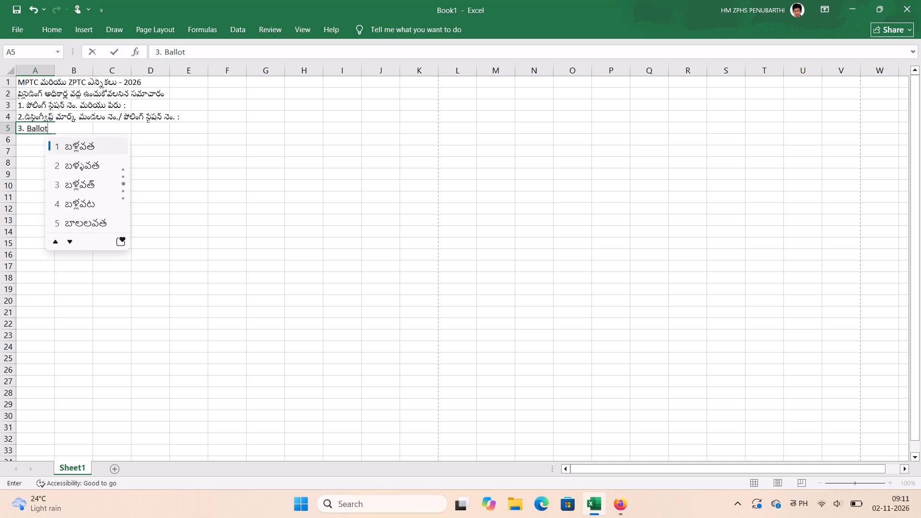
key("BackSpace")
key("BackSpace")
key("BackSpace")
key("BackSpace")
key("BackSpace")
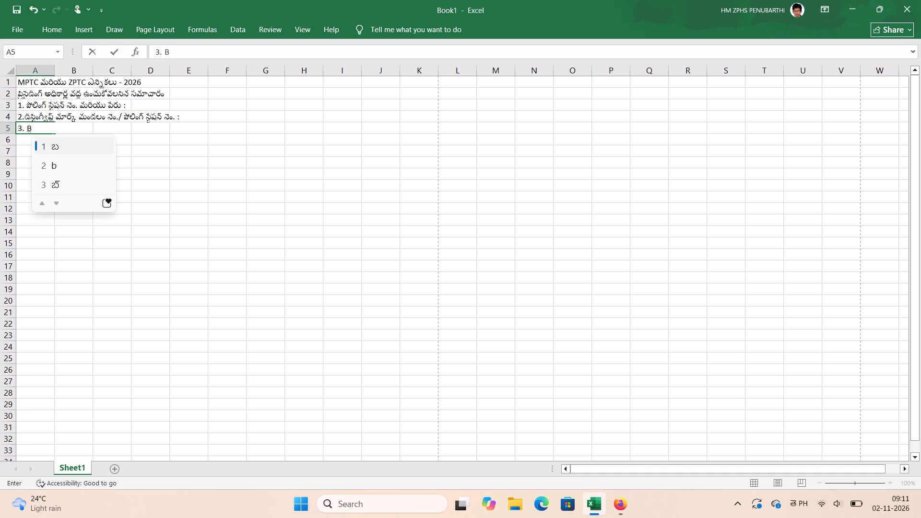
type("yalet")
key("space")
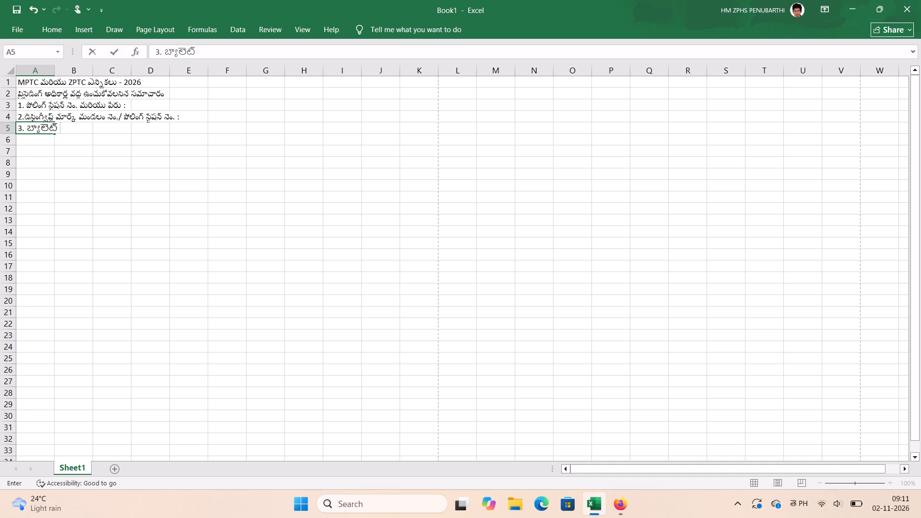
Complete the third list item in cell A5 by adding బాక్స్ సీరియల్ నెం. : after బ్యాలెట్.
type("ba")
key("BackSpace")
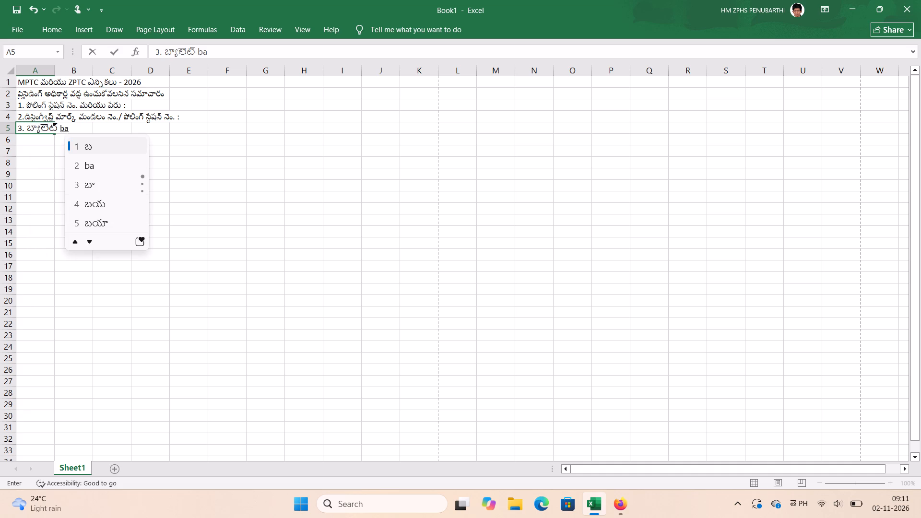
type("oz")
key("BackSpace")
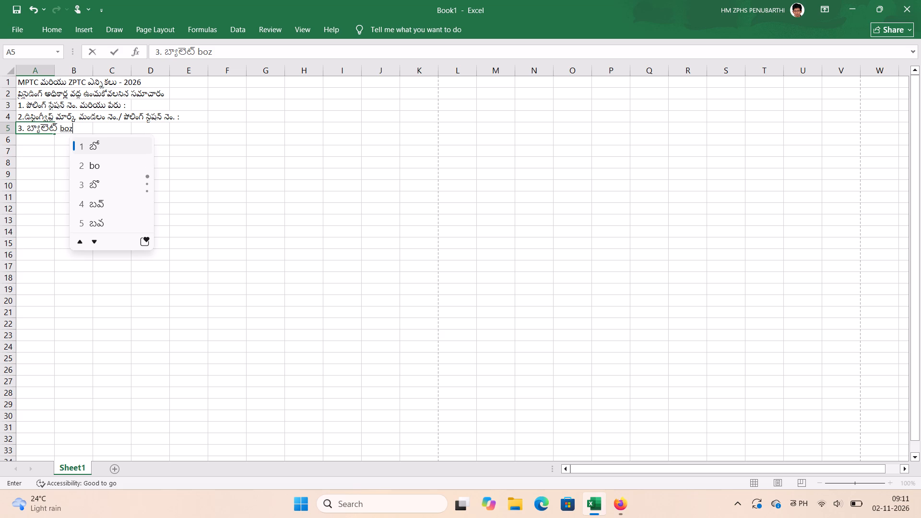
key("x")
key("space")
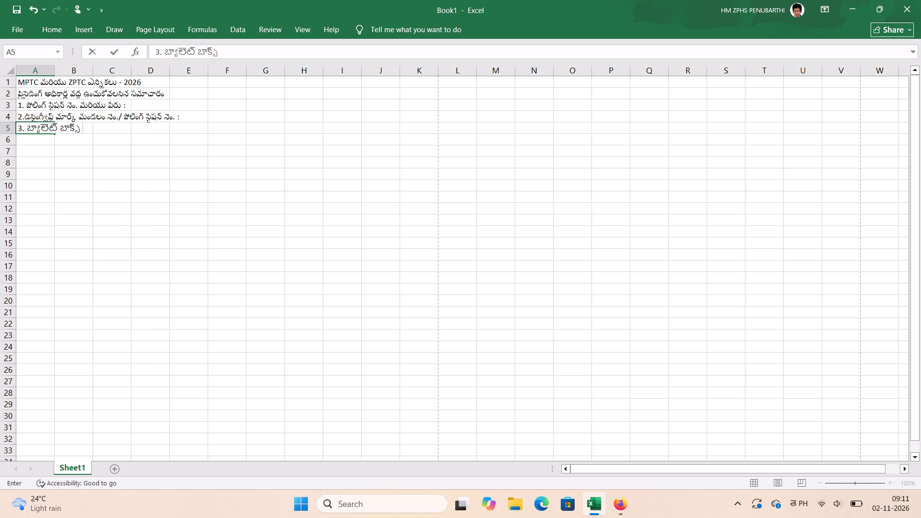
type("serial")
key("space")
type("nem.")
key("space")
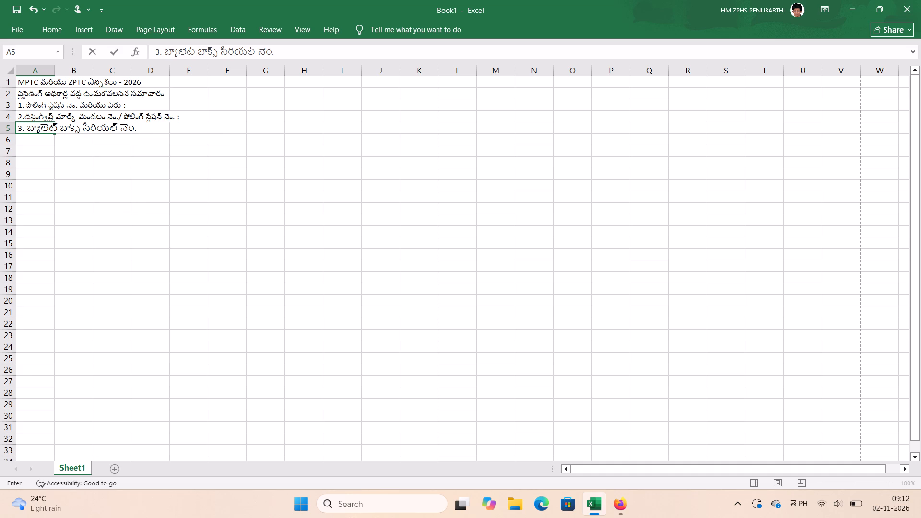
type(":")
key("space")
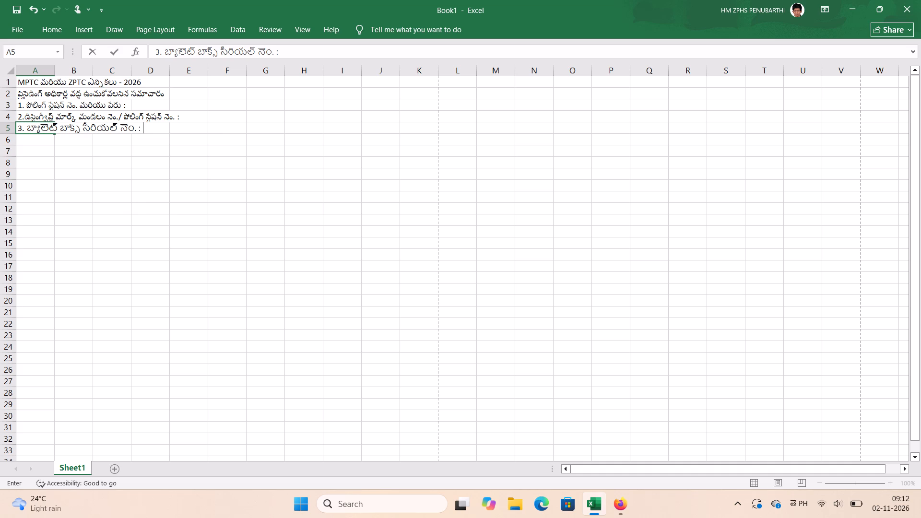
left_click(155, 174)
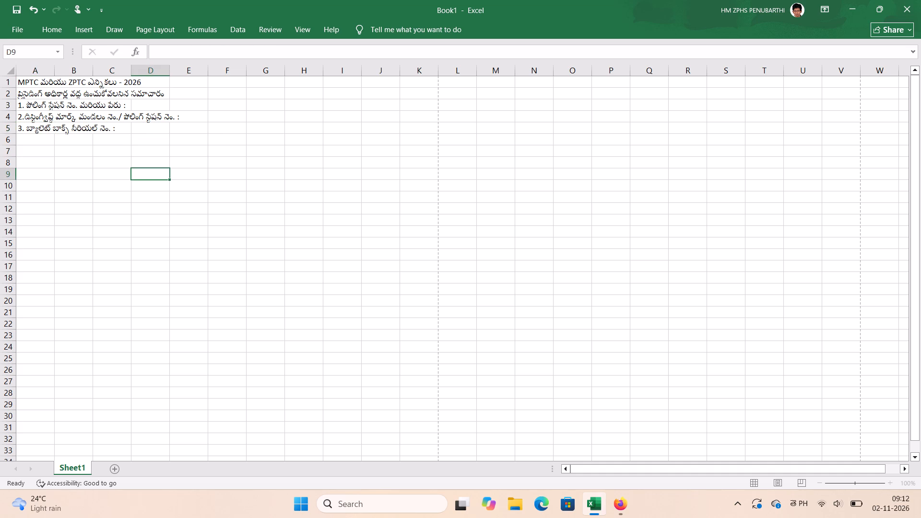
Begin the fourth list item in cell A6 with the number 4. and a space.
left_click(21, 136)
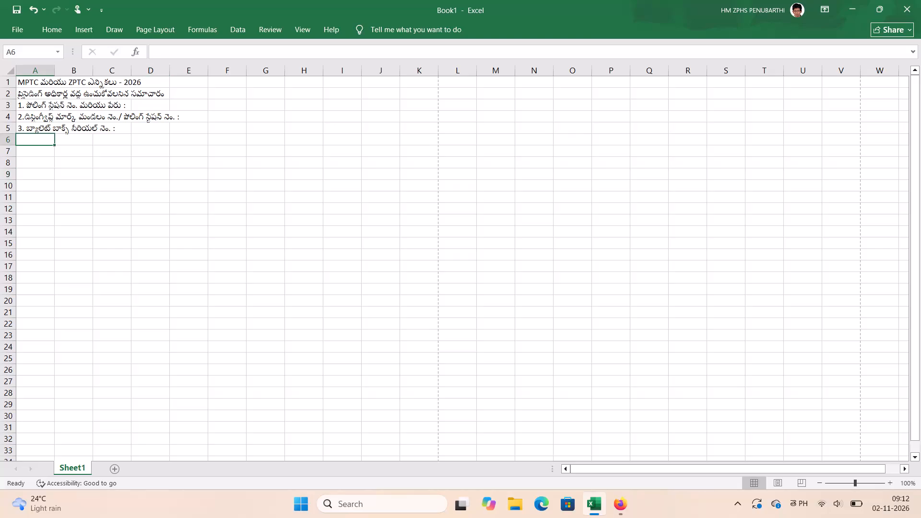
key("4")
type(".")
key("space")
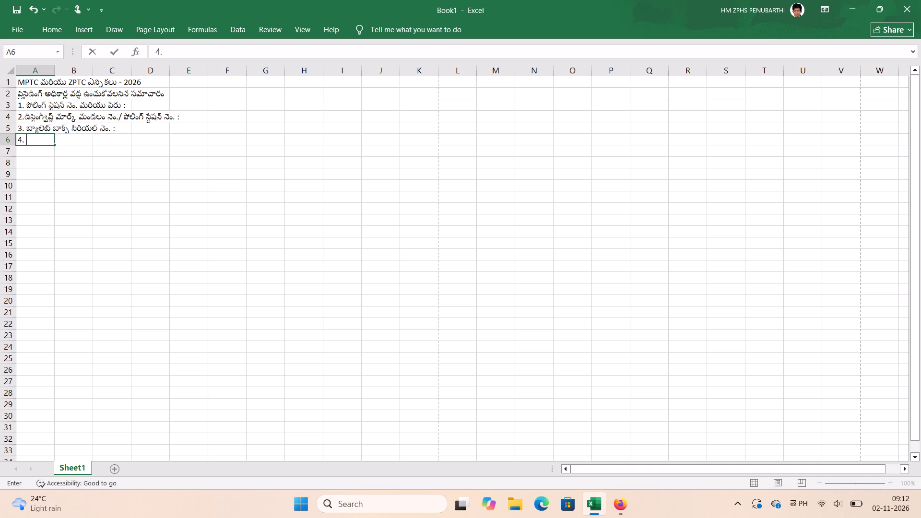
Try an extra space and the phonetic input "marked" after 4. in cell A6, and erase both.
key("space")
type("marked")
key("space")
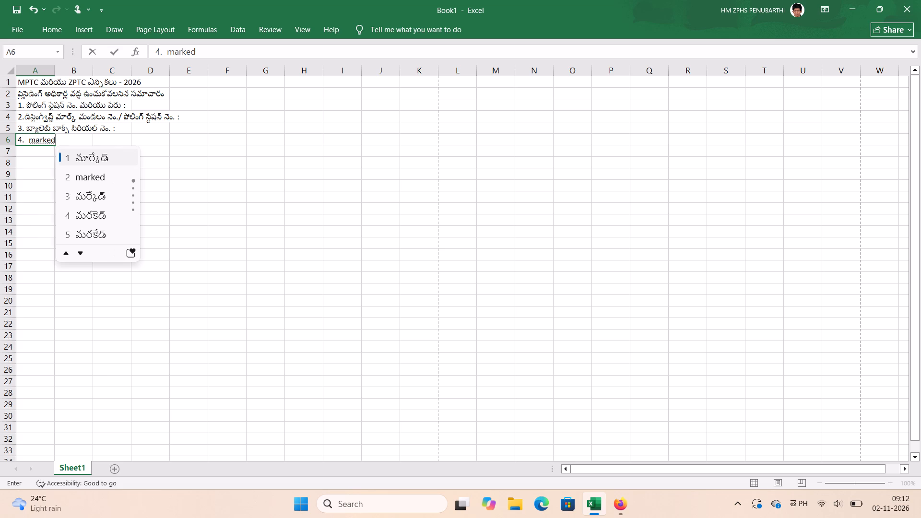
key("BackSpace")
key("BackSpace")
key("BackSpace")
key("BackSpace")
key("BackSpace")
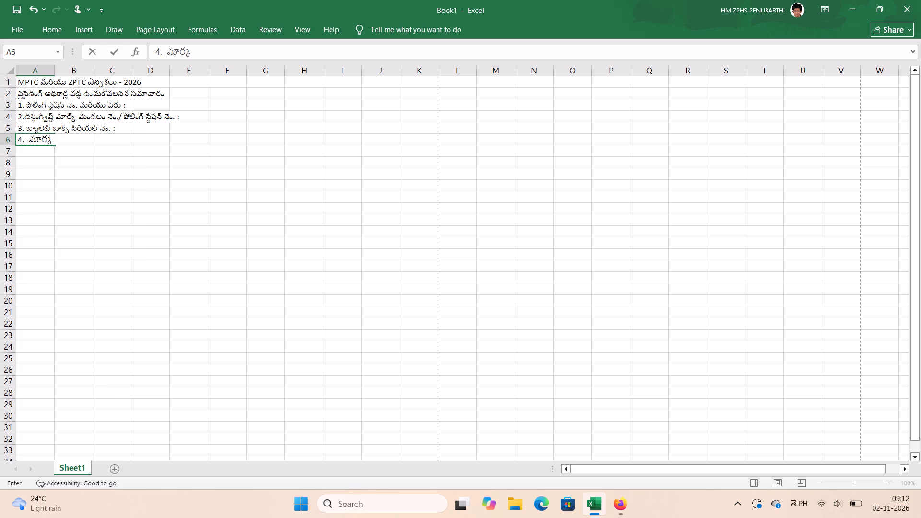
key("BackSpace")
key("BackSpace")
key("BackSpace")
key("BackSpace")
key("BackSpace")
Enter మార్కెడ్ కాపీ ప్రకారం మన పోలింగ్ స్టేషన్ కు after 4. in cell A6.
type("ma")
type("rked")
type("cop")
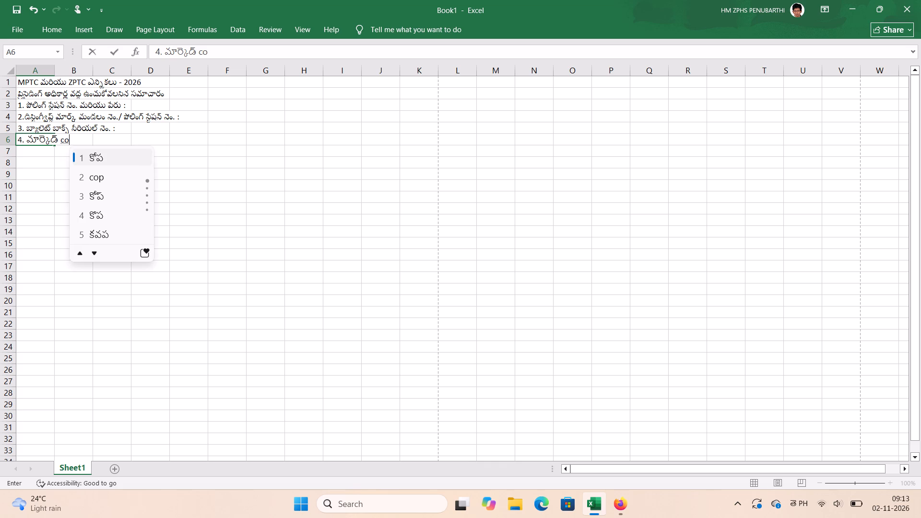
key("y")
key("space")
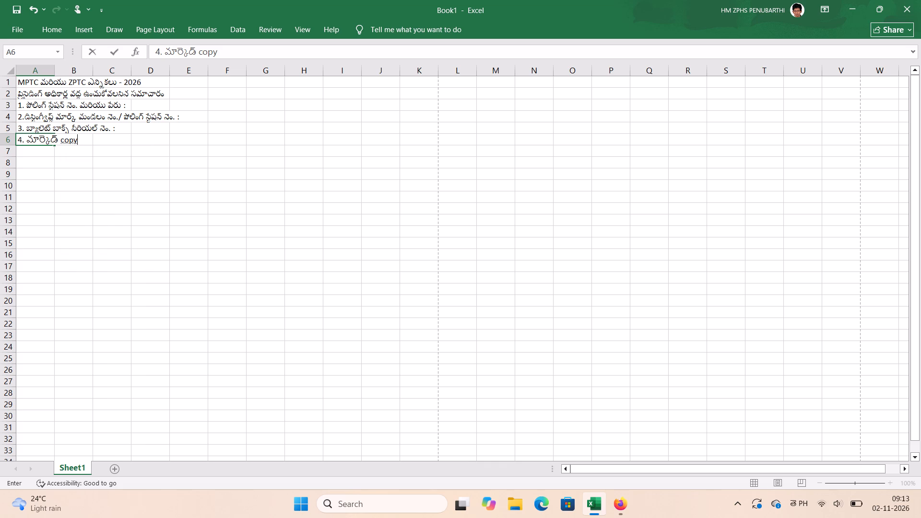
type("prakaaram")
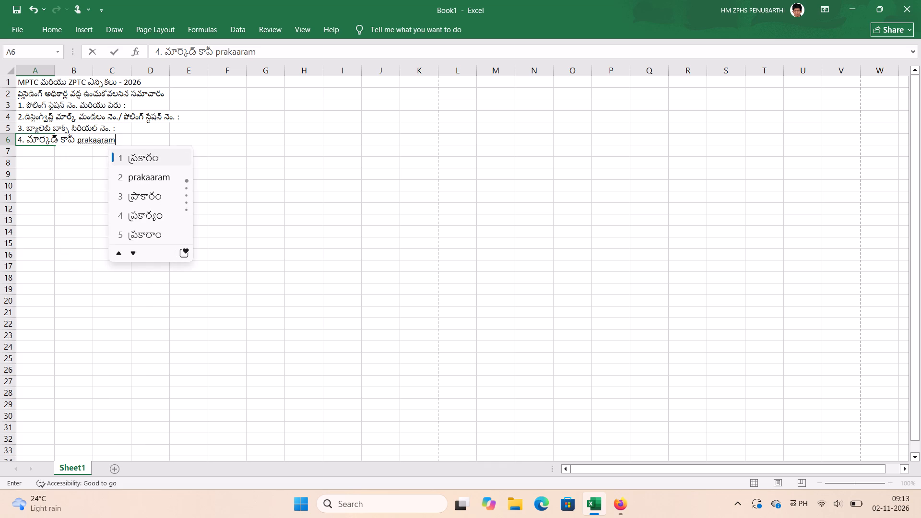
key("space")
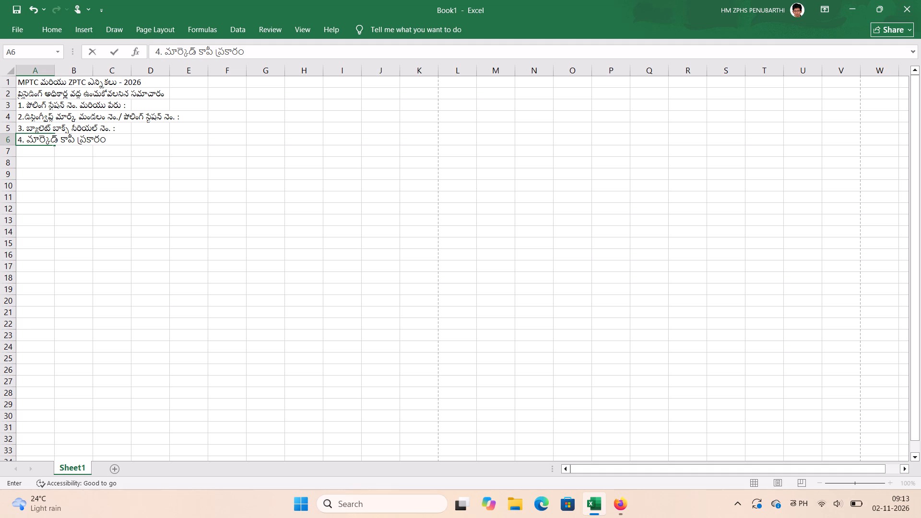
type("mana polling station ku")
key("space")
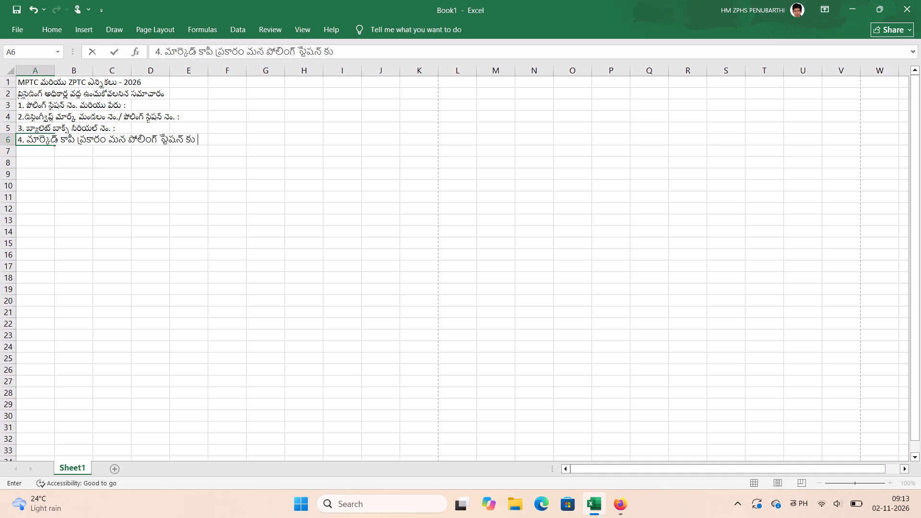
Complete the fourth list item in cell A6 with కేటాయించబడిన మొత్తం ఓటర్ల సంఖ్య: at the end.
key("k")
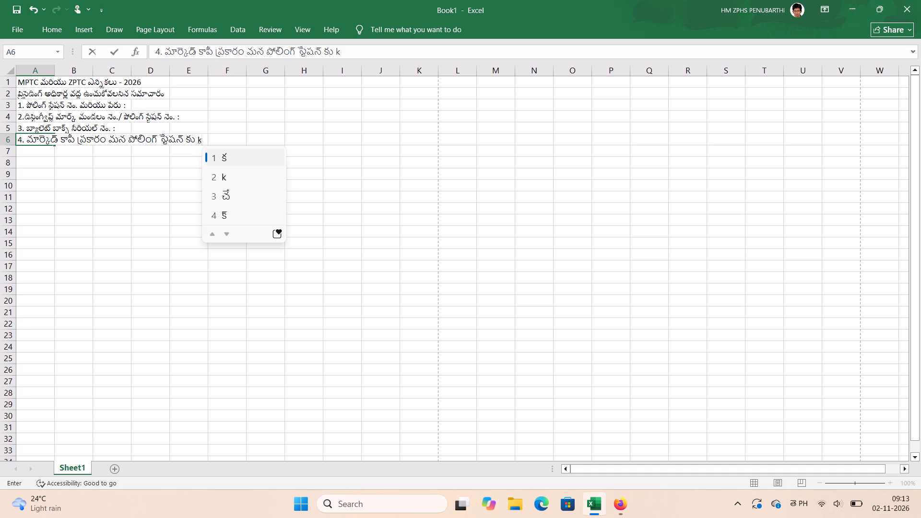
key("e")
type("taayincha")
type("badina")
key("space")
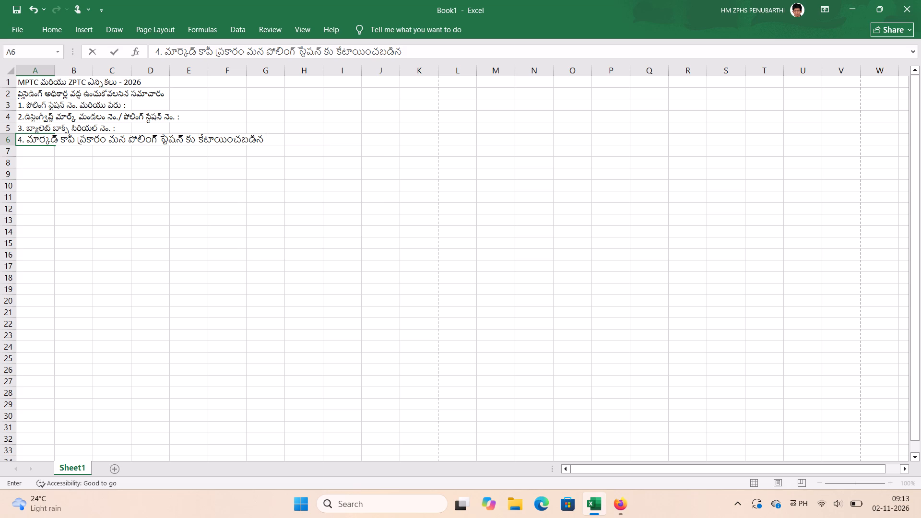
type("mottam")
key("space")
key("o")
type("tarla")
key("space")
type("samkh")
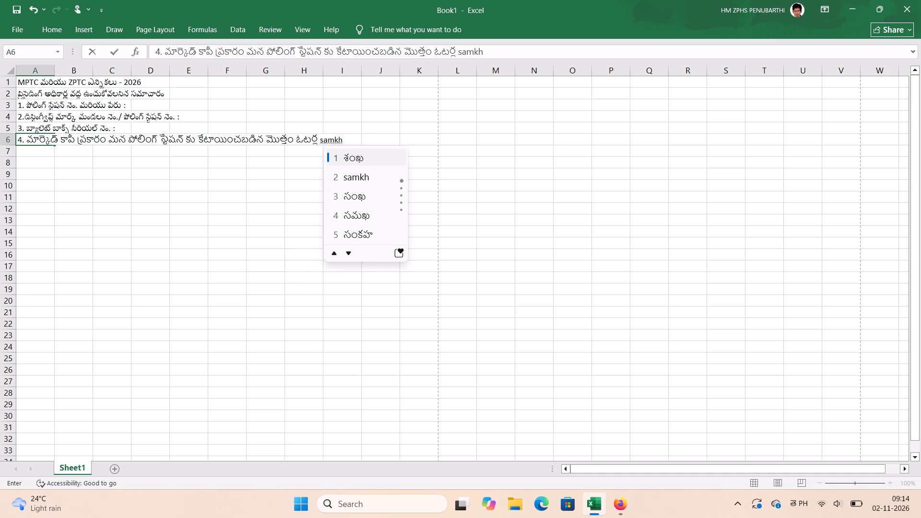
type("ya")
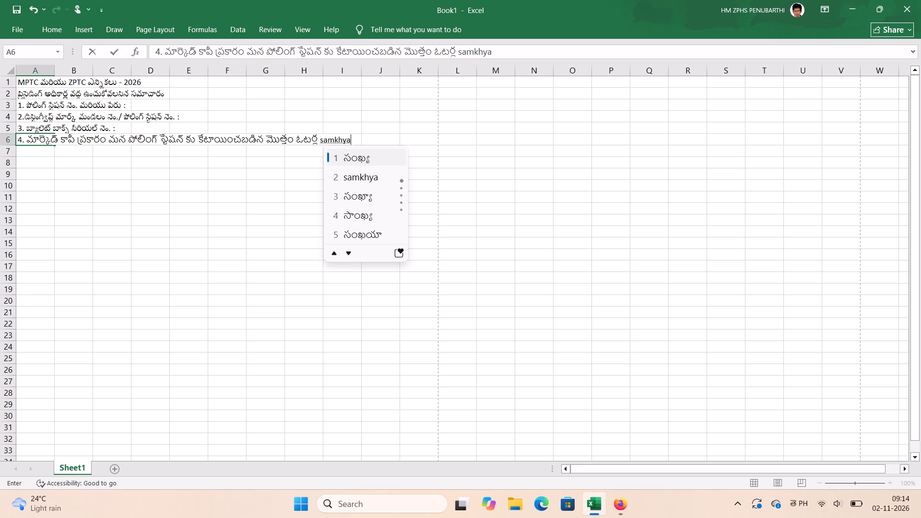
key("shift+colon")
key("space")
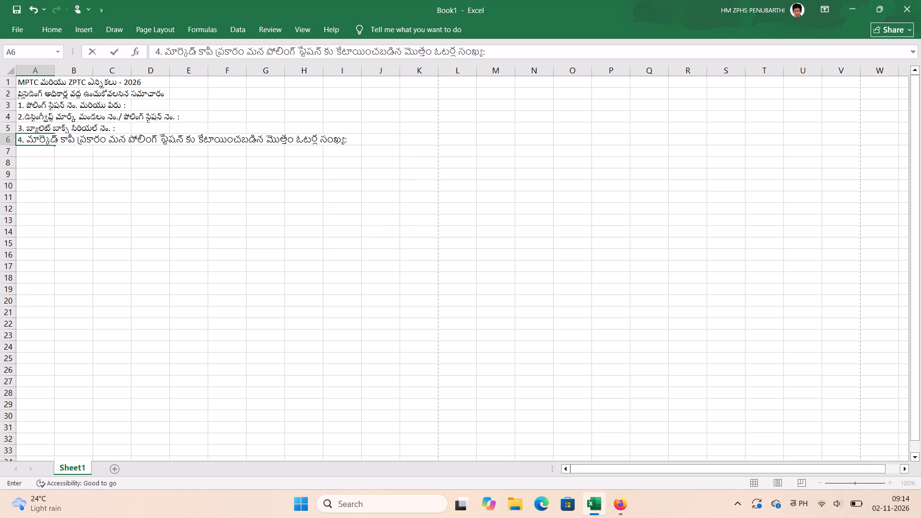
left_click(227, 246)
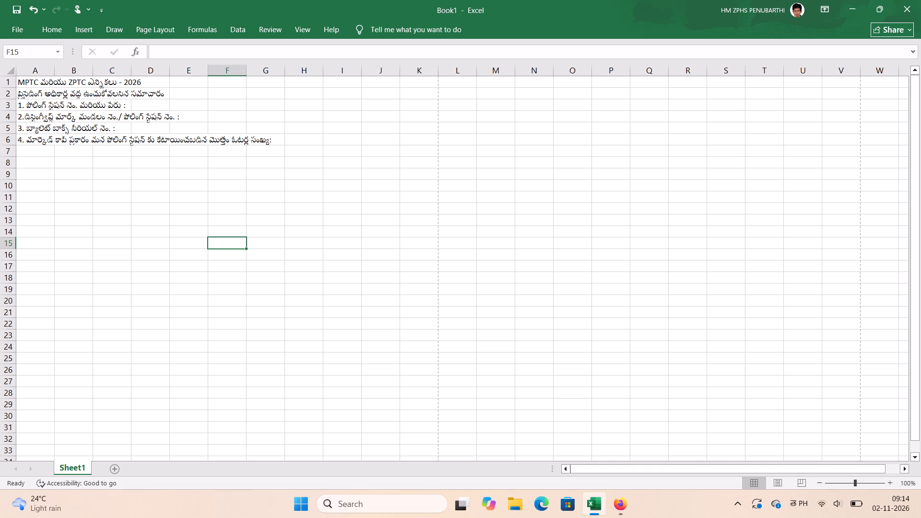
Enter the male voters label పురుషులు in cell B7, below the fourth list item.
left_click(87, 151)
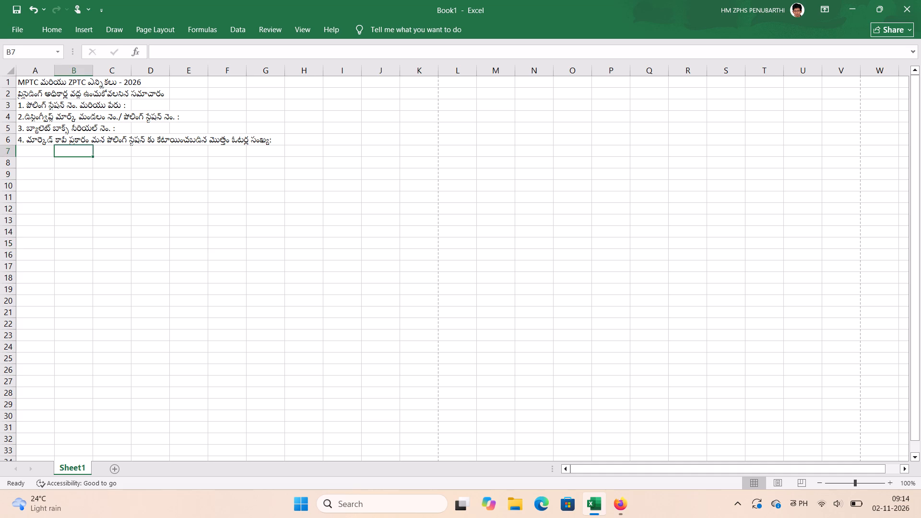
key("p")
type("uru")
key("s")
type("hulu")
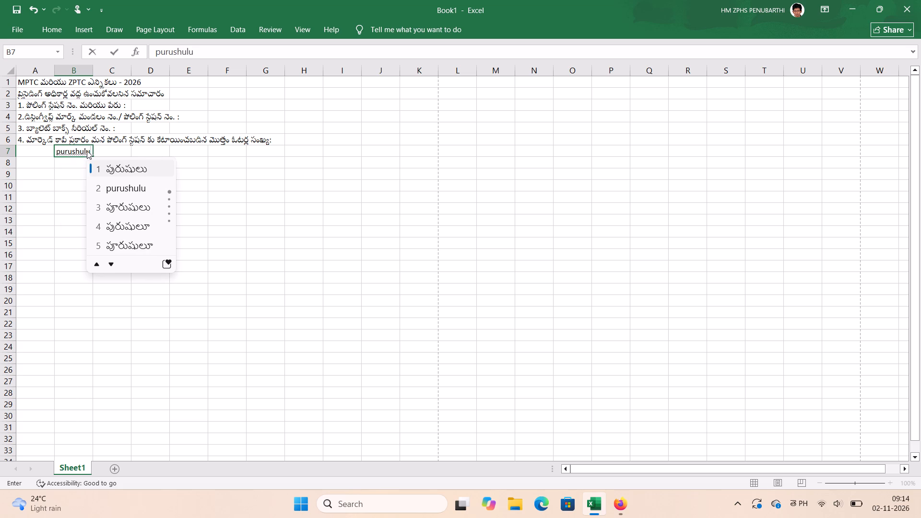
left_click(135, 165)
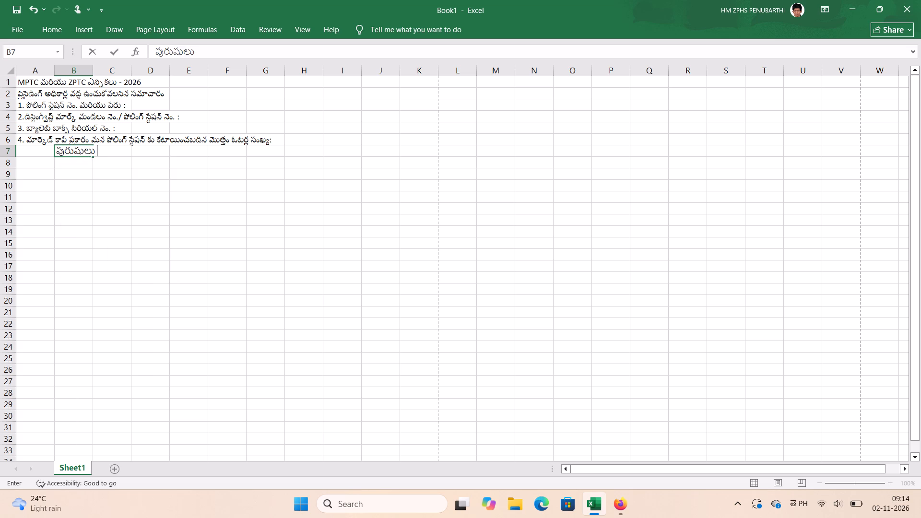
Enter the female voters label స్త్రీలు in cell D7, in the same row as పురుషులు.
left_click(140, 153)
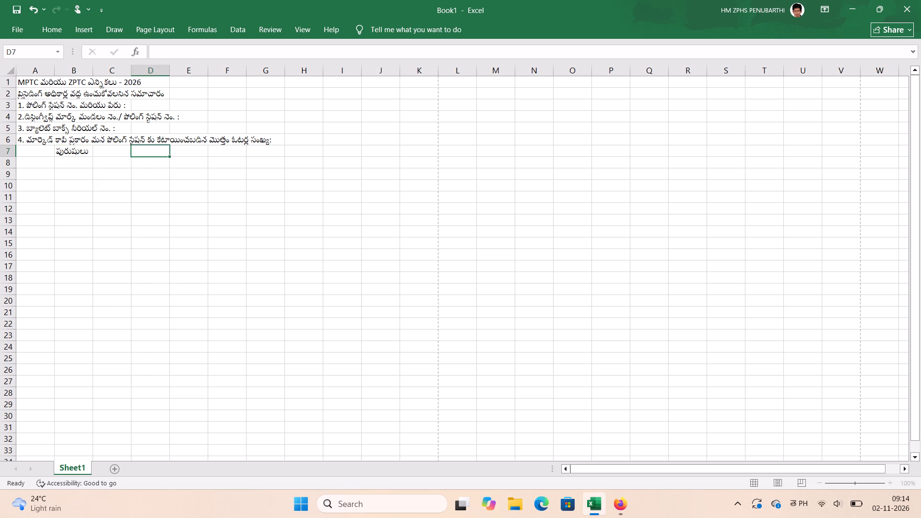
key("s")
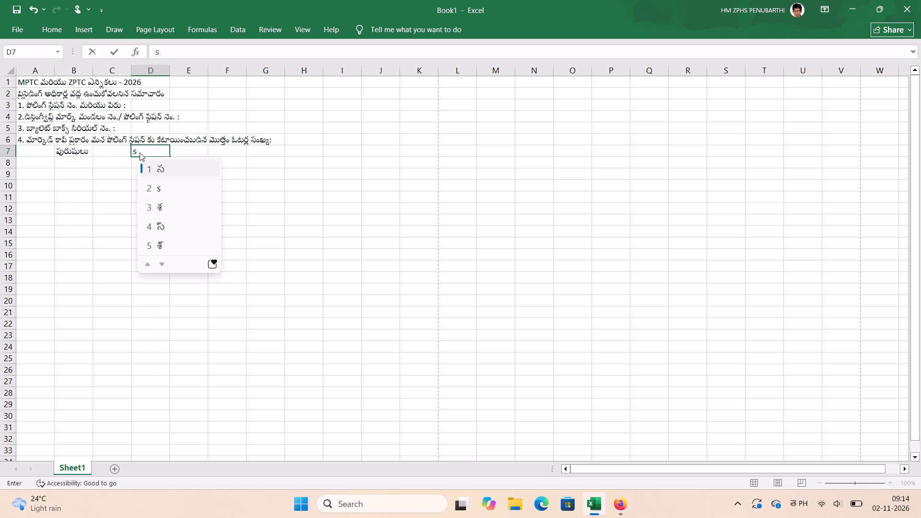
type("treelu")
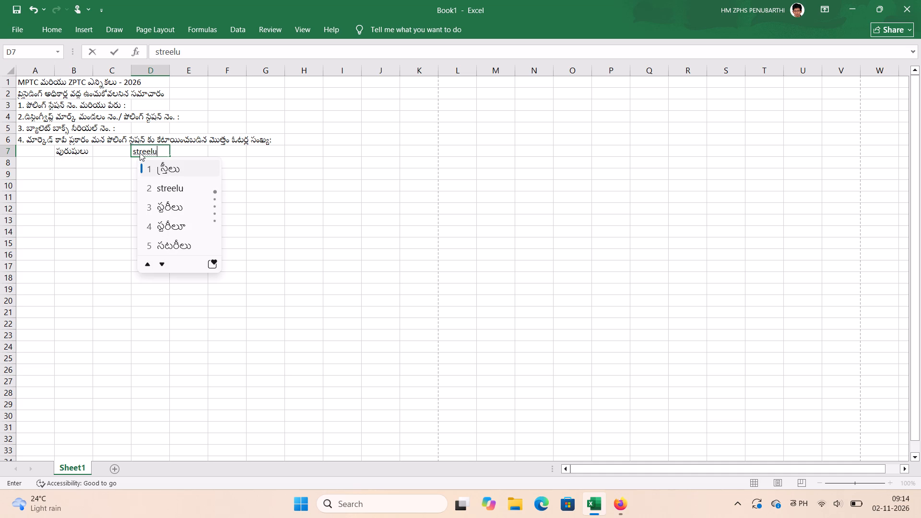
key("space")
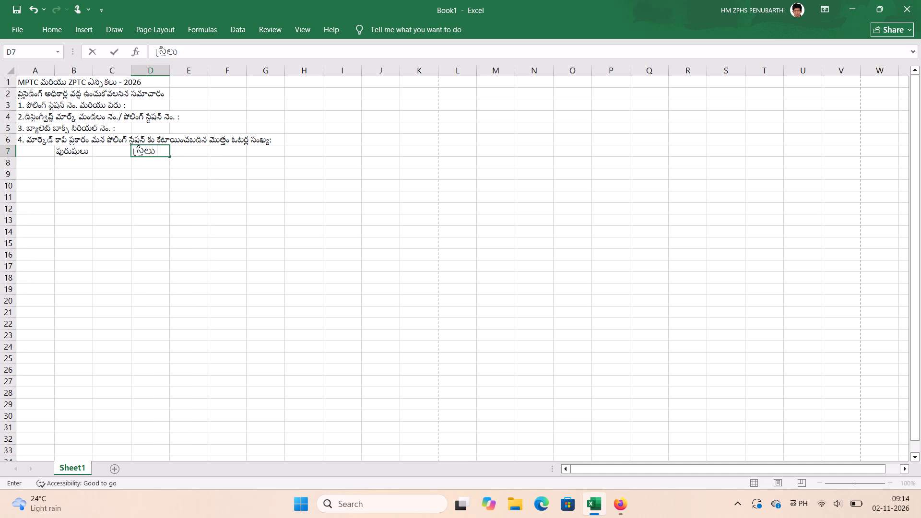
Enter the transgender voters label ట్రాన్స్జెండర్ లు in cell F7, in the same row as పురుషులు and స్త్రీలు.
left_click(216, 150)
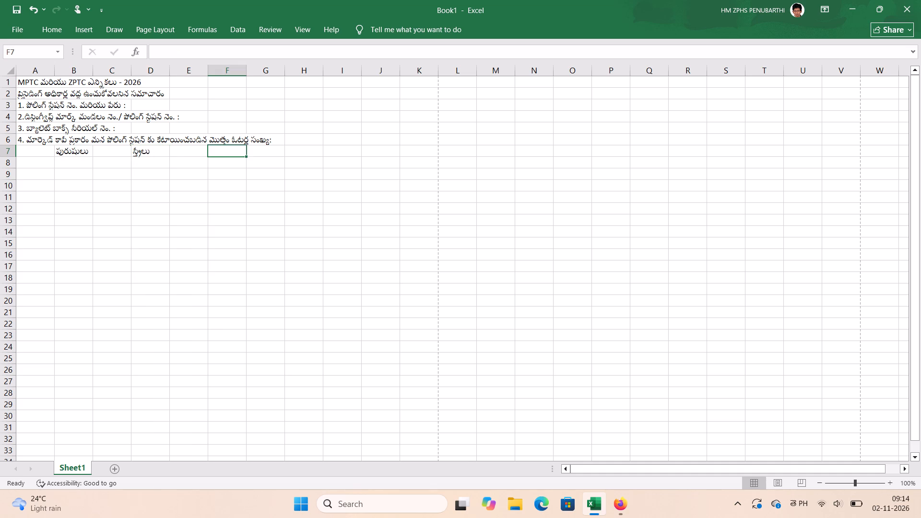
type("trans")
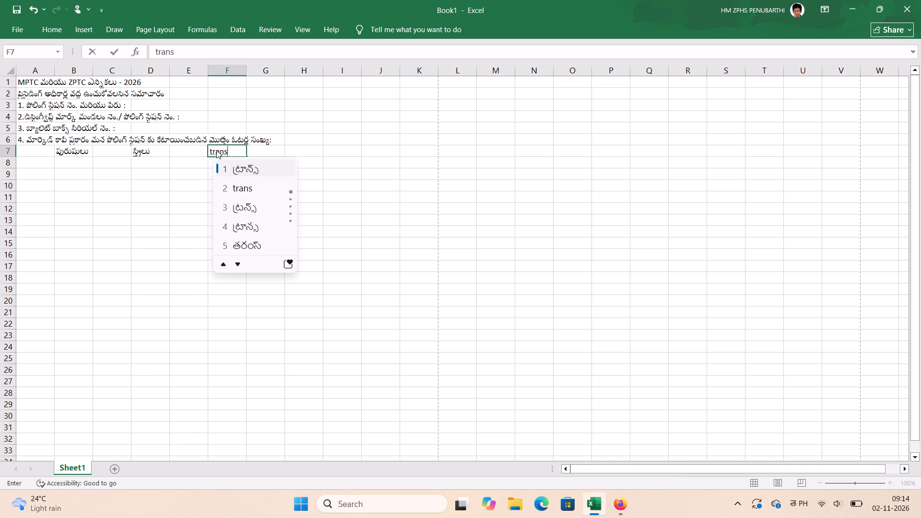
type("gender")
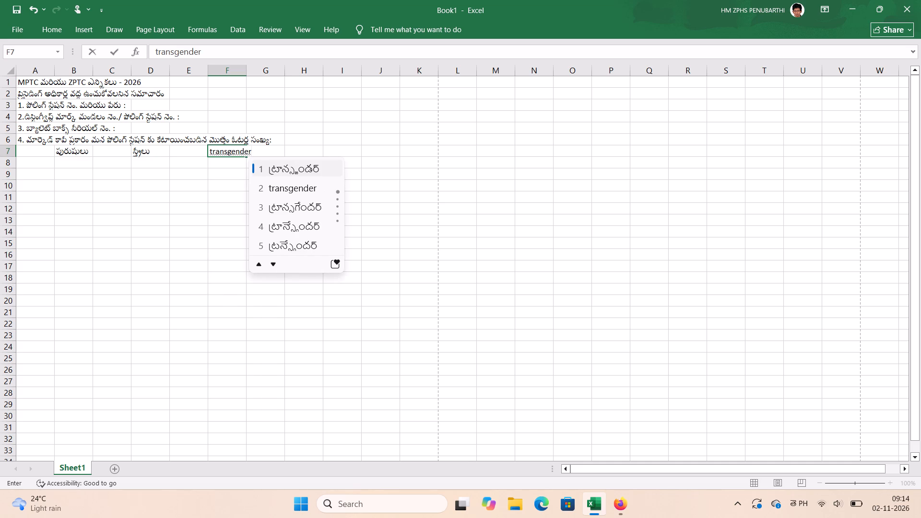
key("s")
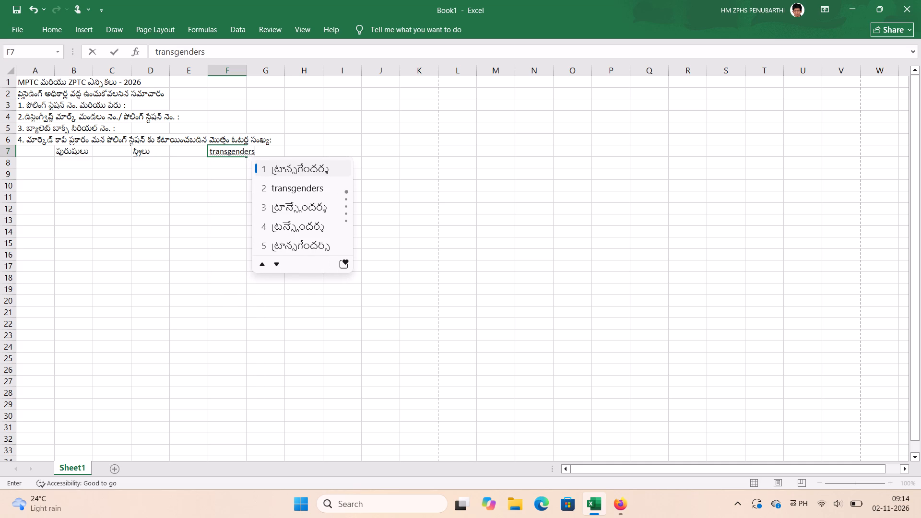
key("BackSpace")
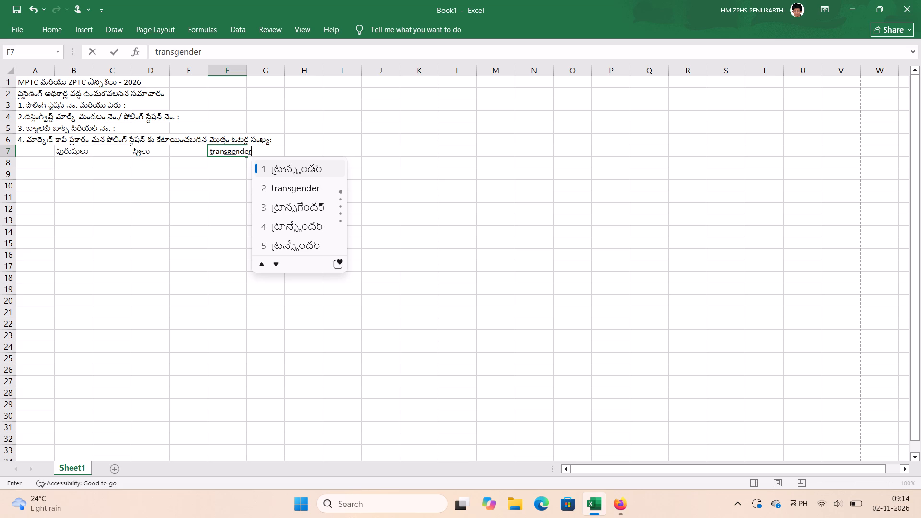
left_click(283, 175)
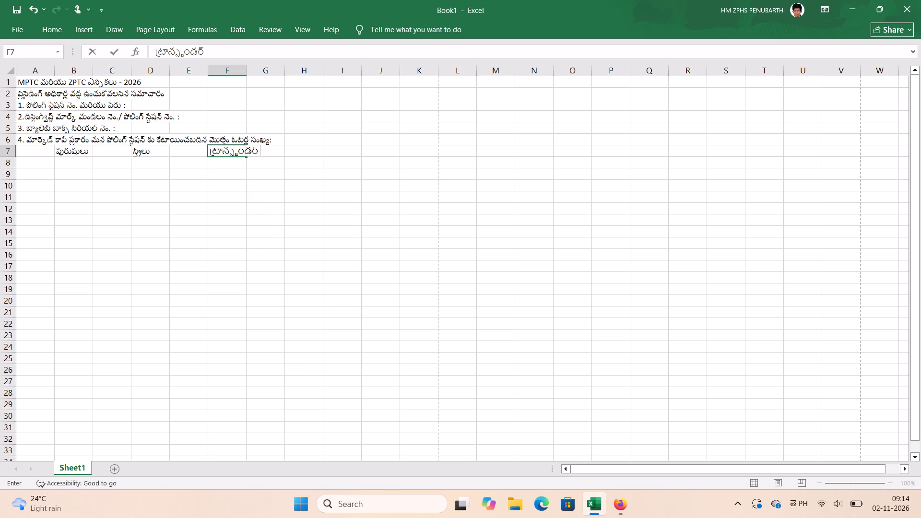
type("lu")
key("space")
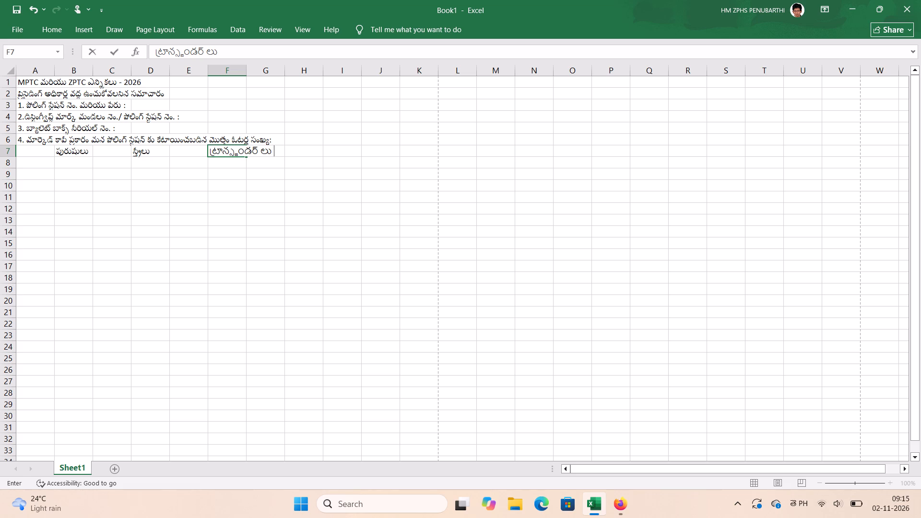
left_click(326, 215)
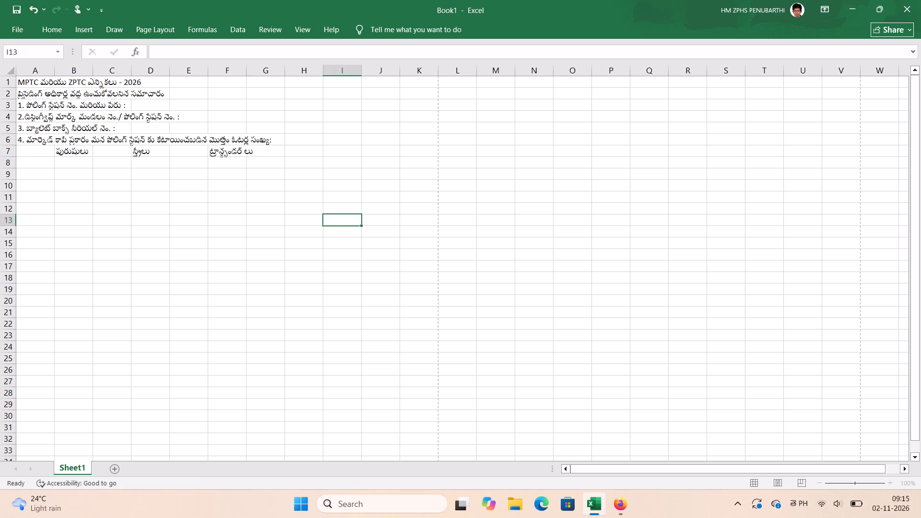
Remove the space before లు in cell F7 so the label reads ట్రాన్స్జెండర్లు.
left_click(262, 160)
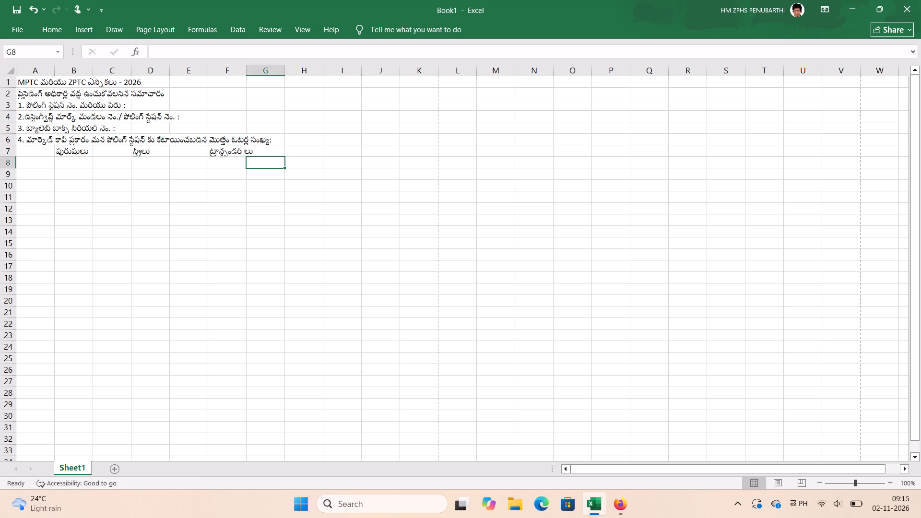
double_click(262, 151)
left_click(236, 151)
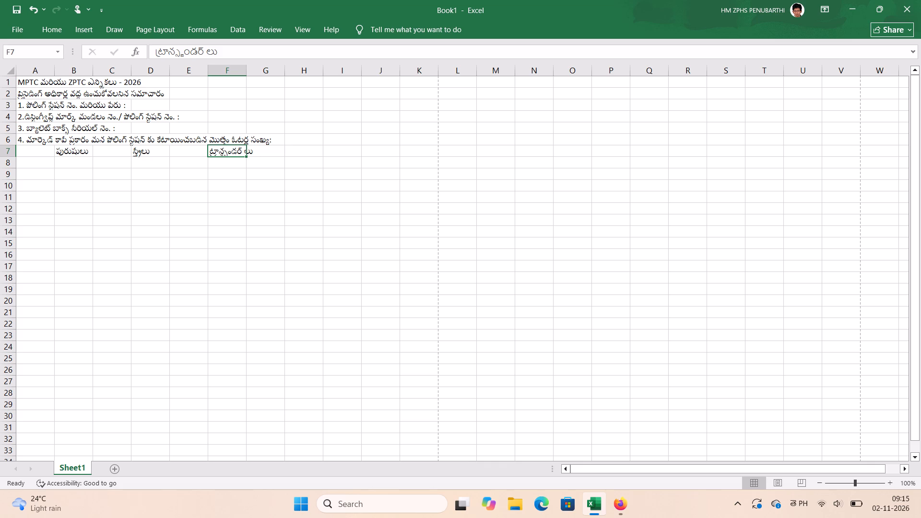
double_click(243, 152)
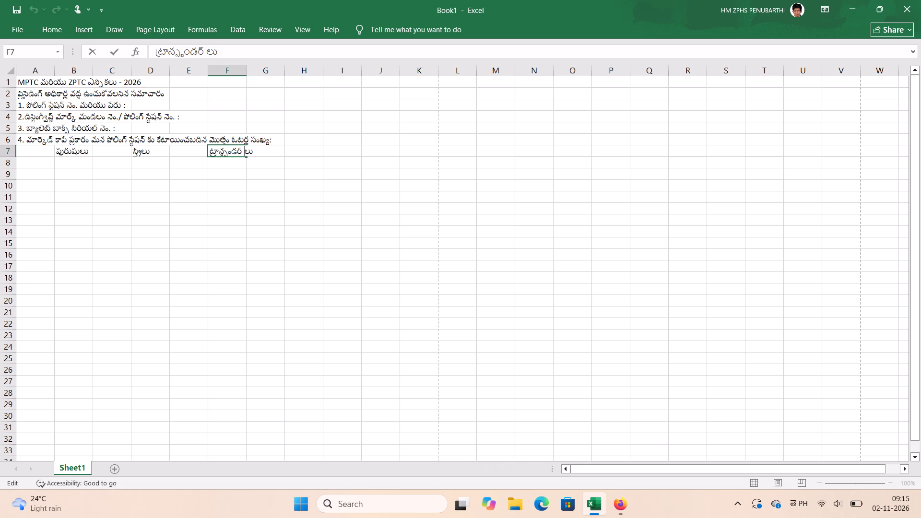
key("BackSpace")
left_click(292, 186)
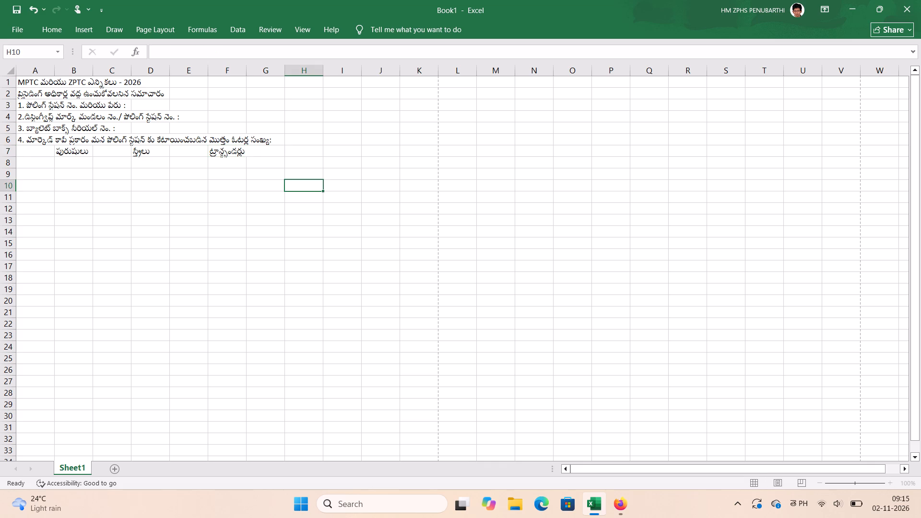
Enter the total label మొత్తం in cell H7, in the same row as the voter category labels.
left_click(258, 155)
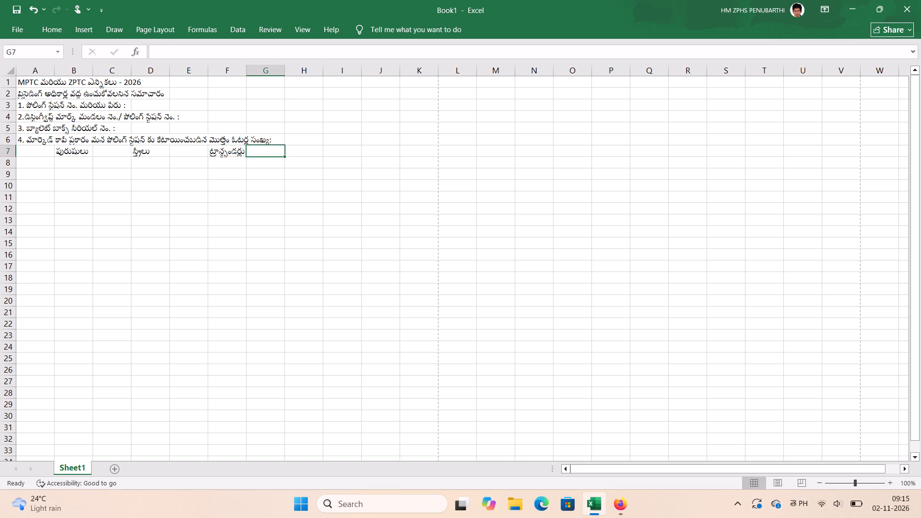
left_click(294, 153)
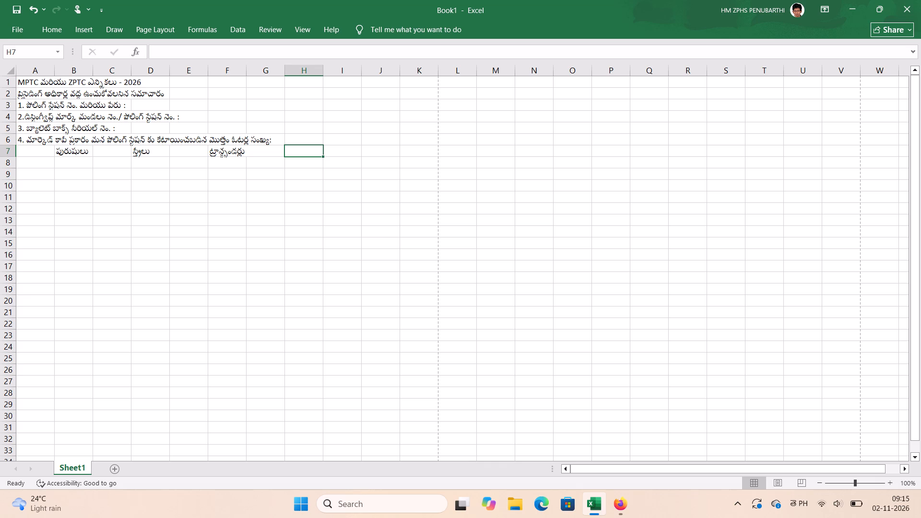
type("mottam")
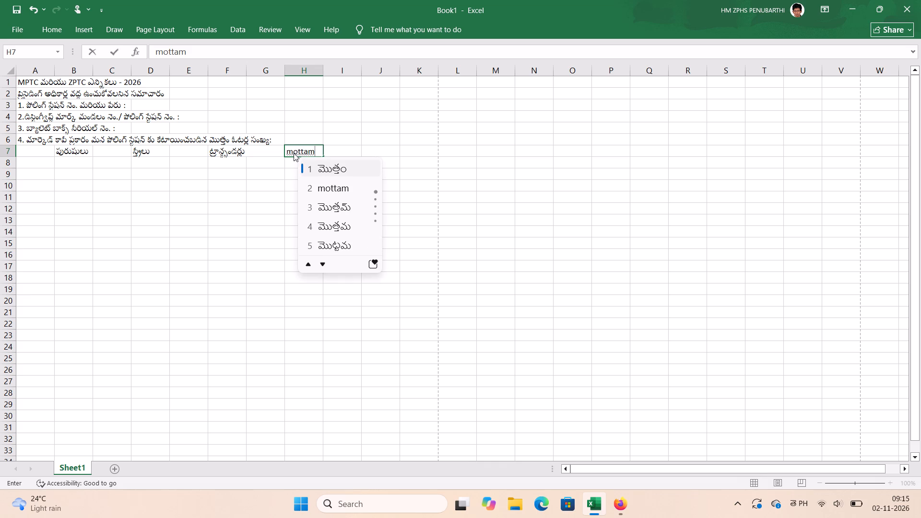
left_click(330, 166)
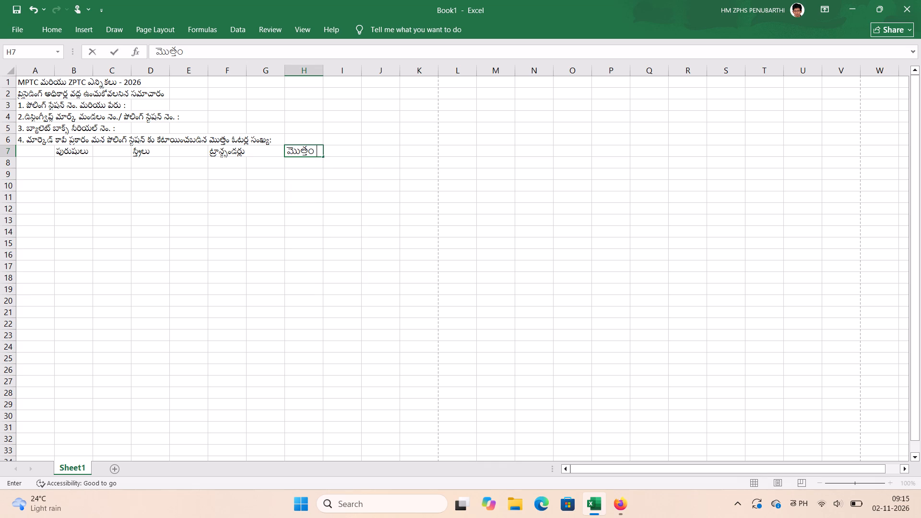
left_click(306, 187)
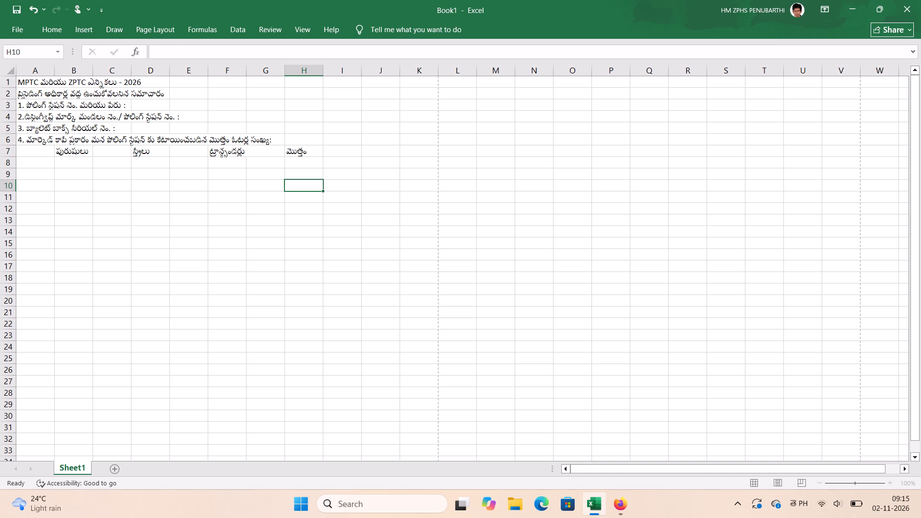
Merge and center the పురుషులు label across B7:C7 and the స్త్రీలు label across D7:E7.
left_click_drag(81, 152, 106, 155)
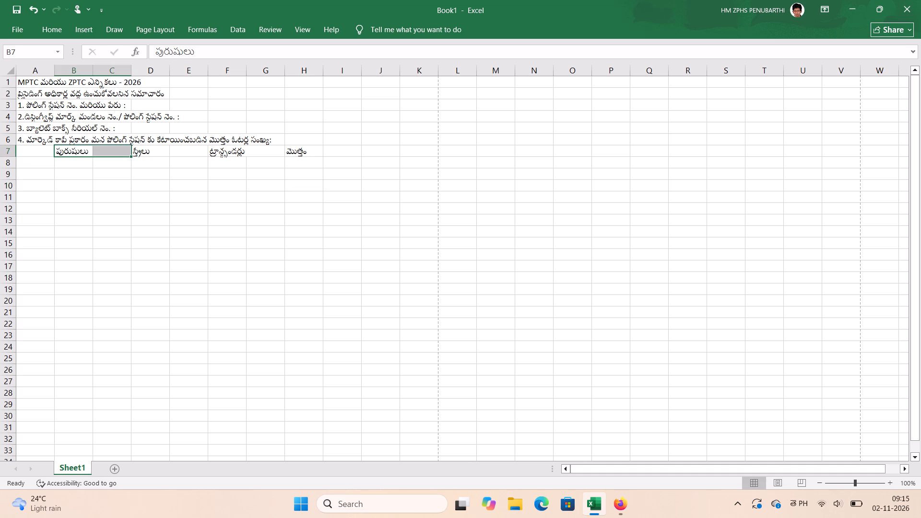
left_click(54, 30)
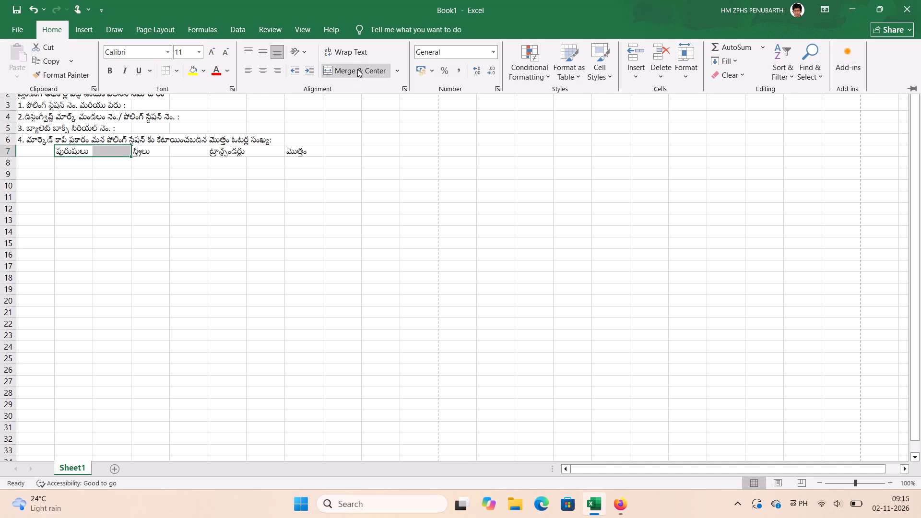
left_click(357, 69)
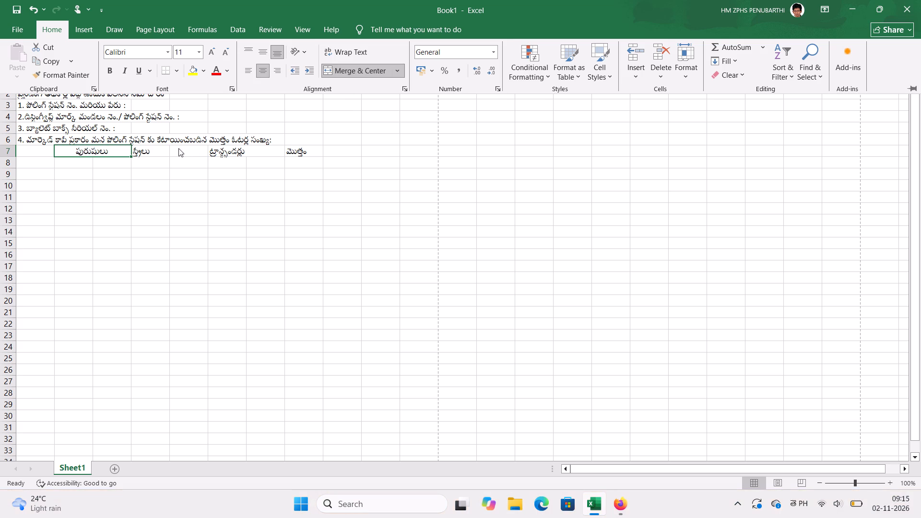
left_click(200, 189)
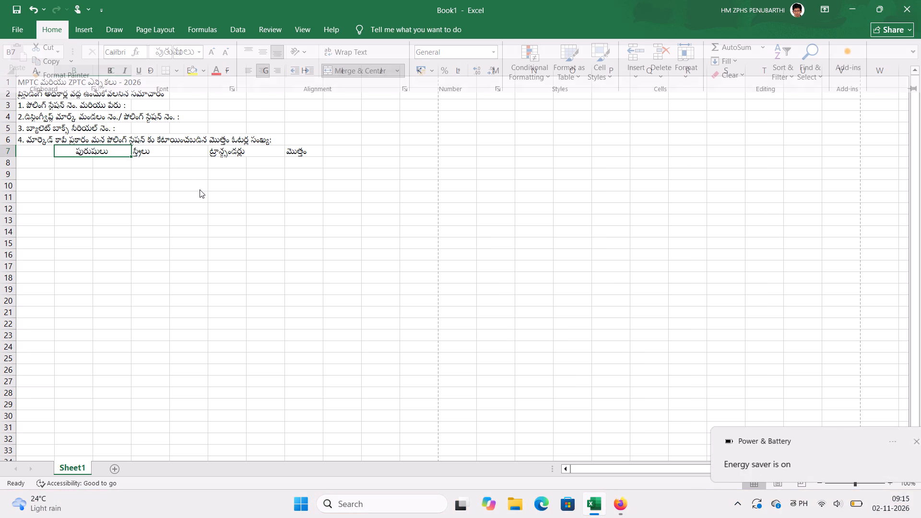
left_click_drag(154, 153, 184, 154)
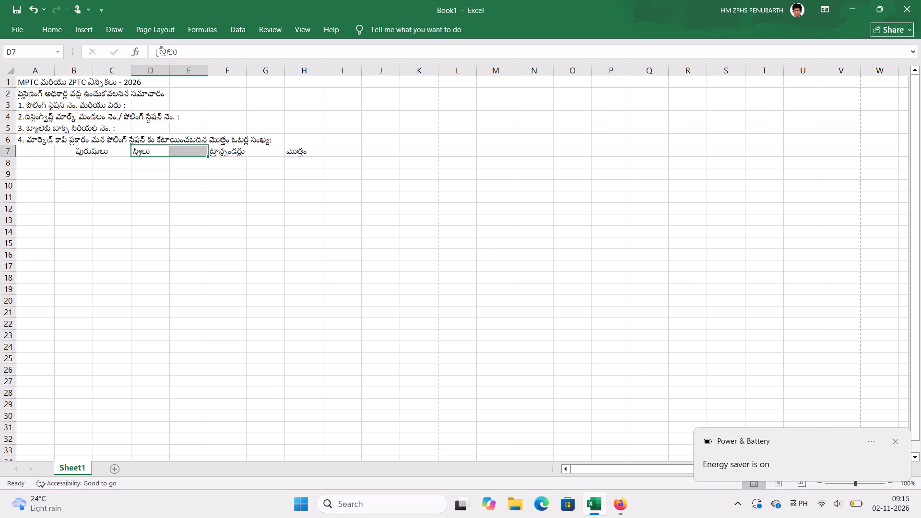
left_click(60, 30)
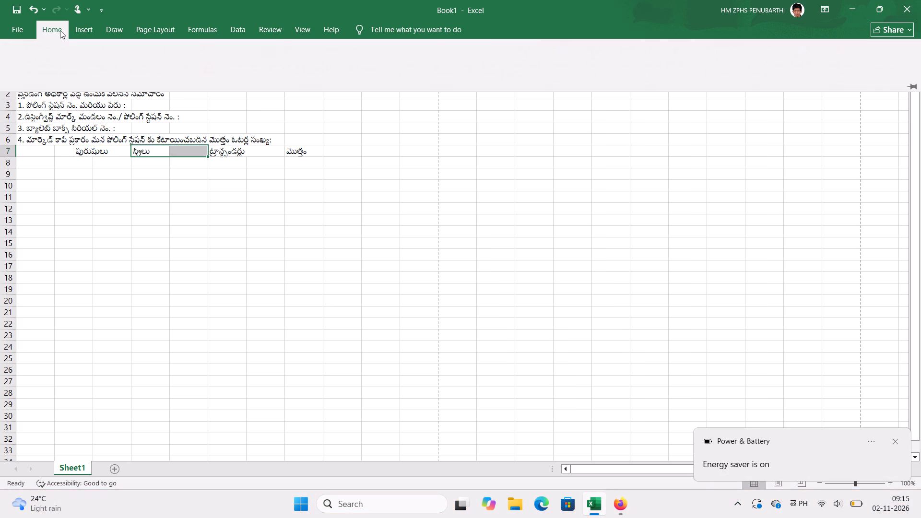
left_click(353, 72)
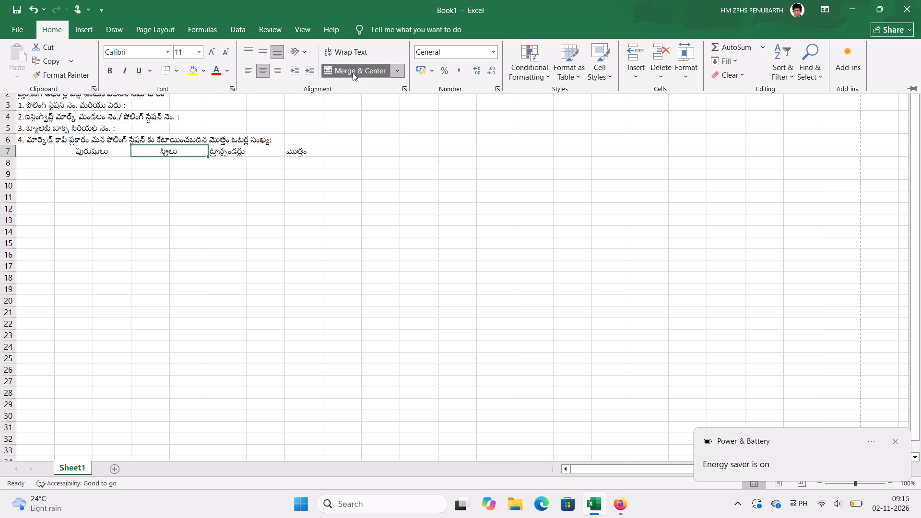
Merge and center the ట్రాన్స్జెండర్లు label across F7:G7 and the మొత్తం label across H7:I7.
left_click_drag(222, 148, 257, 150)
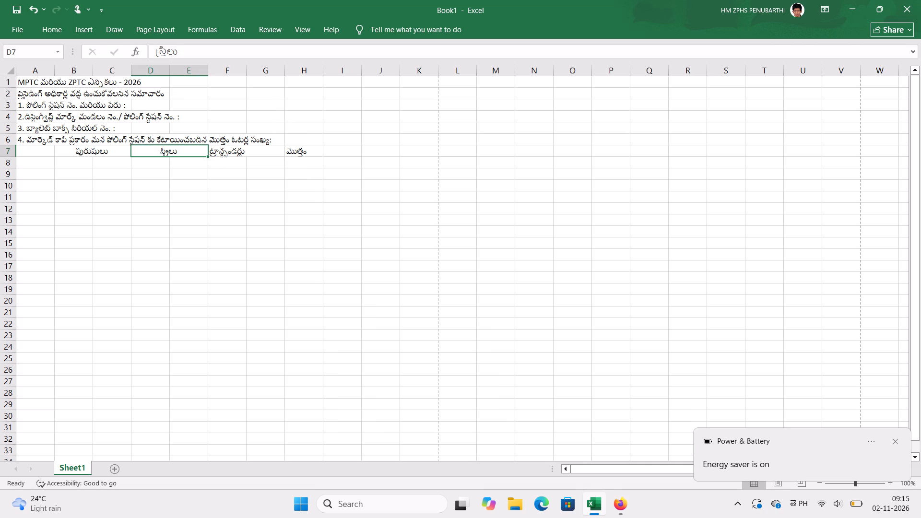
left_click_drag(257, 150, 258, 150)
left_click_drag(236, 150, 260, 152)
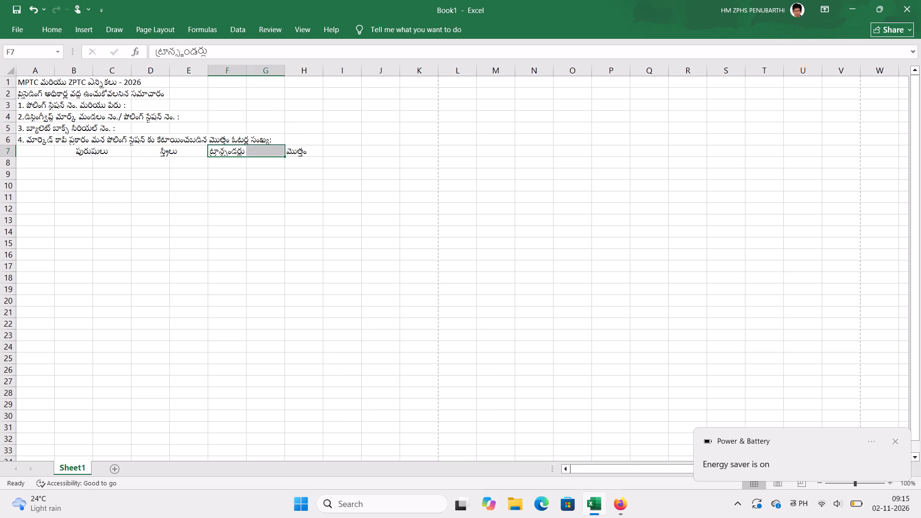
left_click(52, 32)
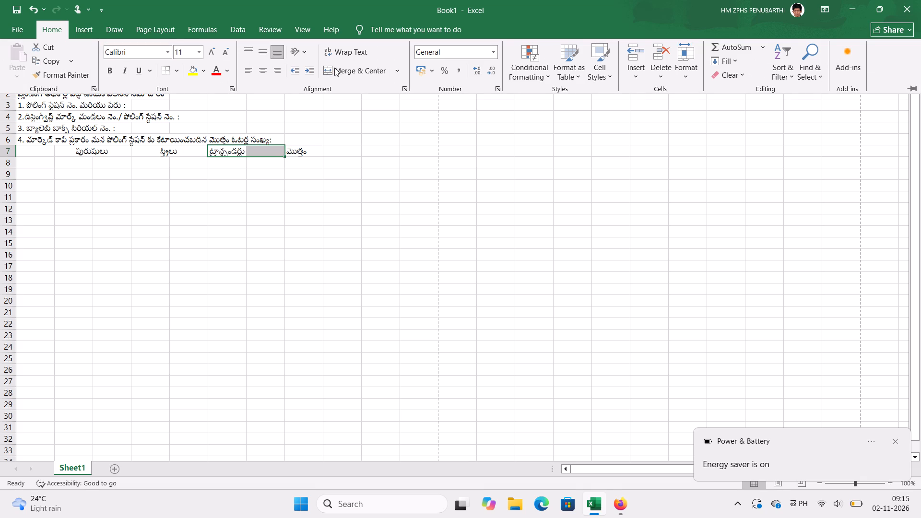
left_click(342, 68)
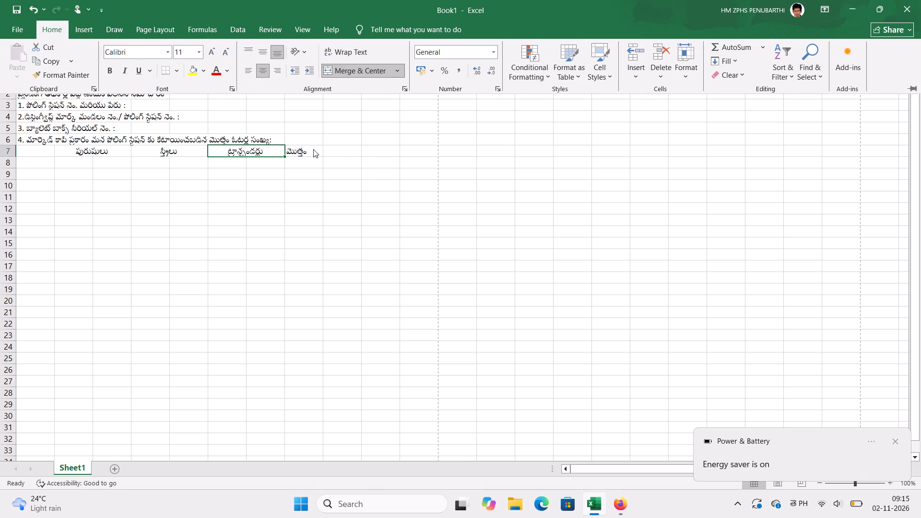
double_click(307, 148)
left_click_drag(306, 148, 337, 149)
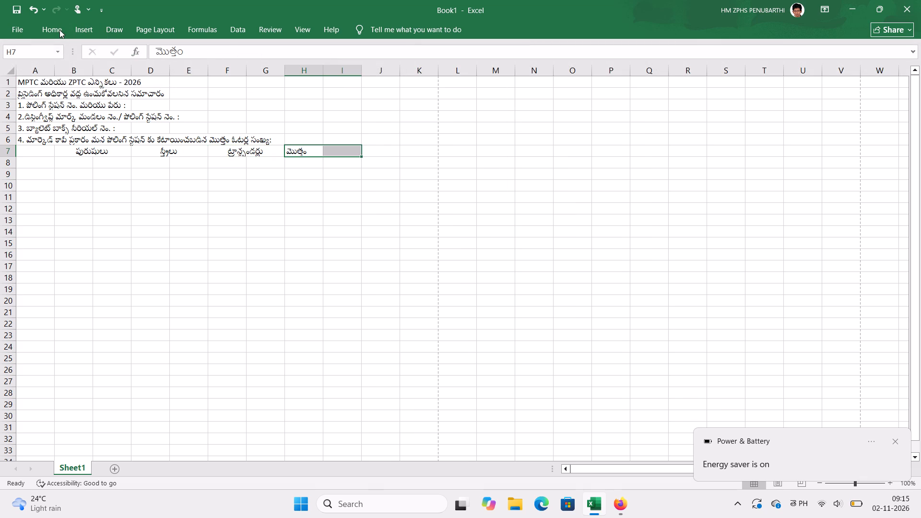
left_click(59, 30)
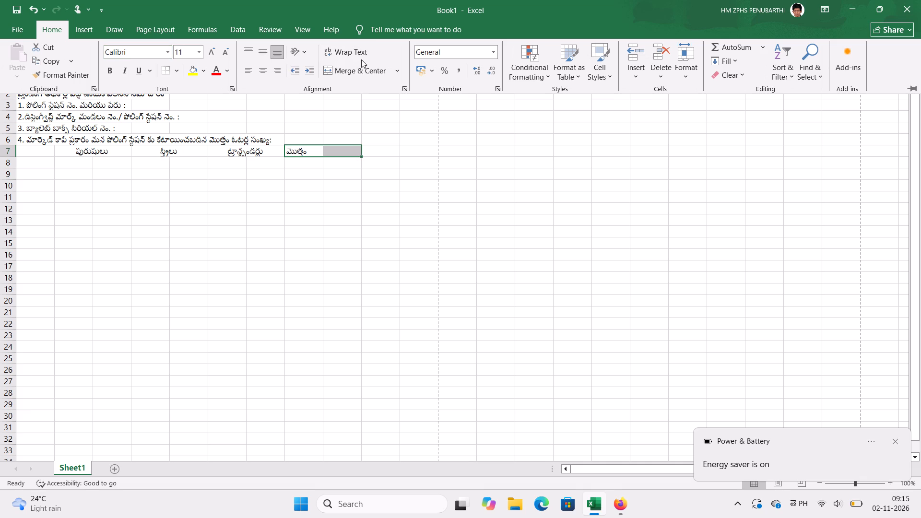
left_click(361, 68)
left_click(328, 186)
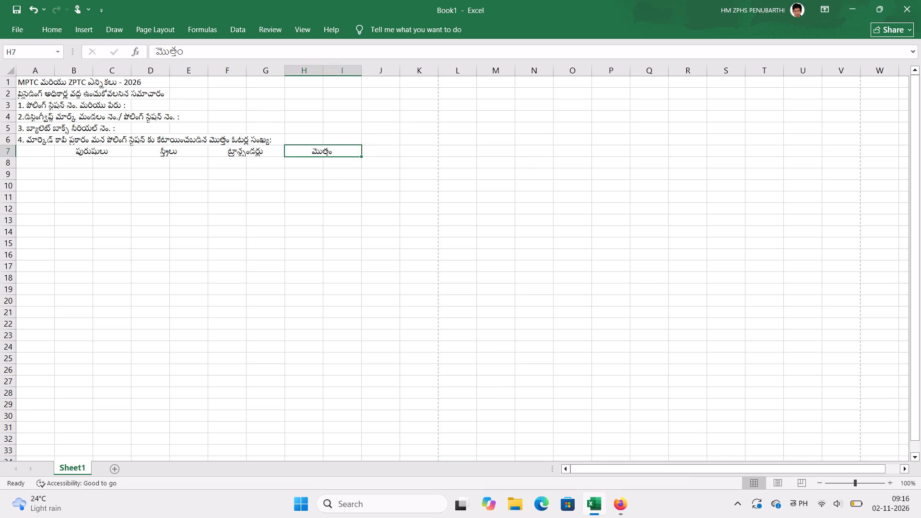
Fill the merged పురుషులు cell B7:C7 down one row into B8:C8.
left_click_drag(83, 164, 100, 164)
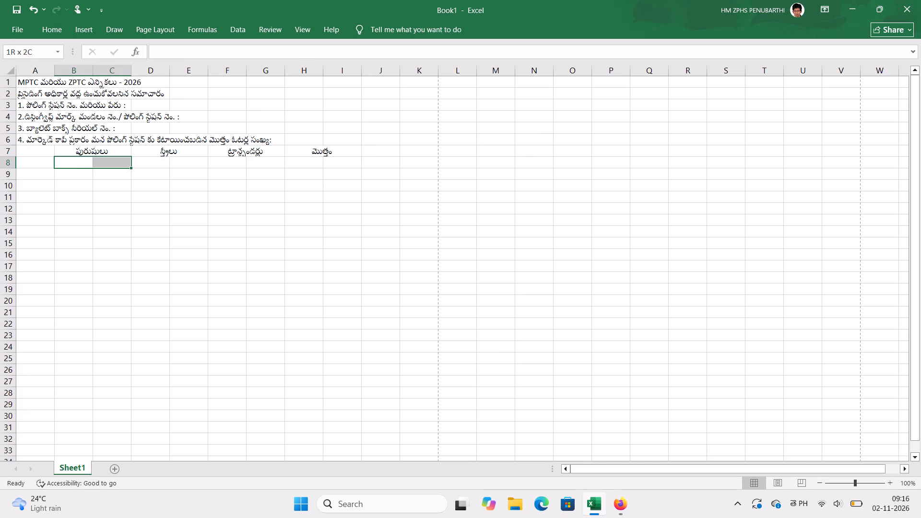
left_click_drag(100, 164, 101, 164)
left_click(114, 152)
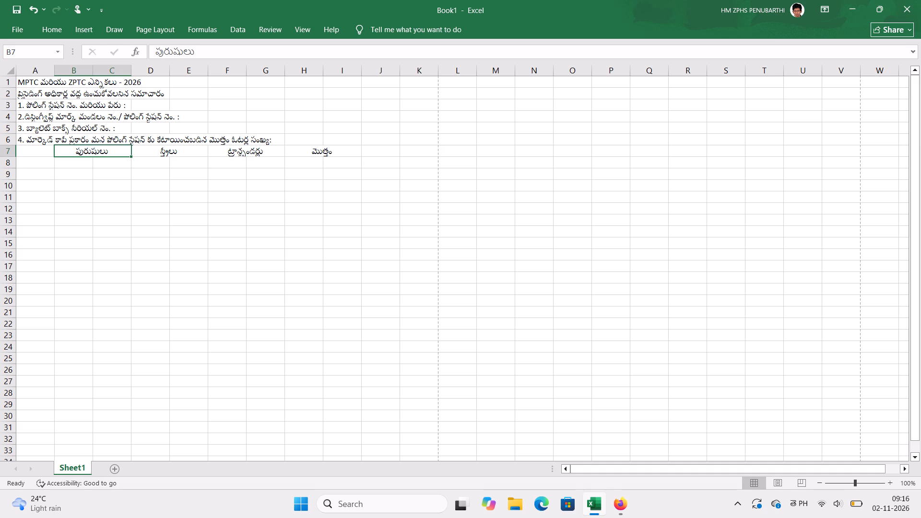
left_click_drag(130, 157, 130, 165)
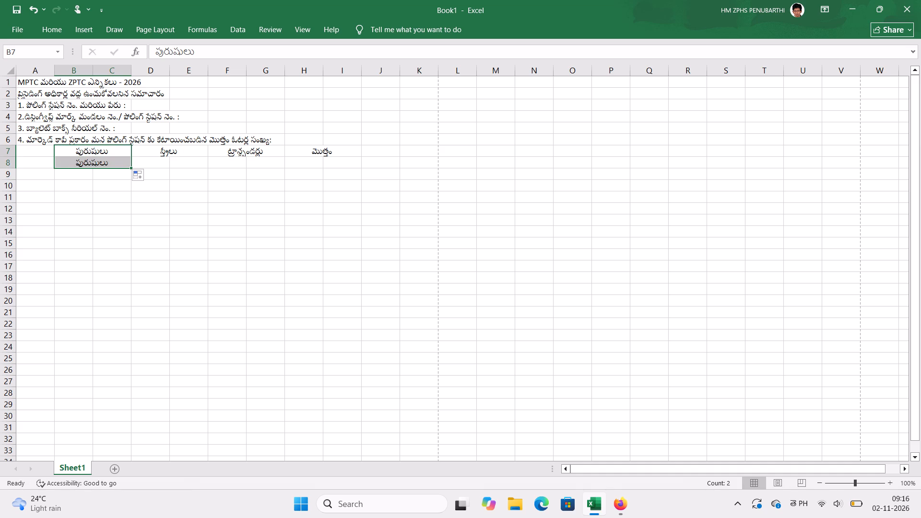
Fill the merged స్త్రీలు, ట్రాన్స్జెండర్లు and మొత్తం cells of row 7 down one row into D8:I8.
left_click(181, 148)
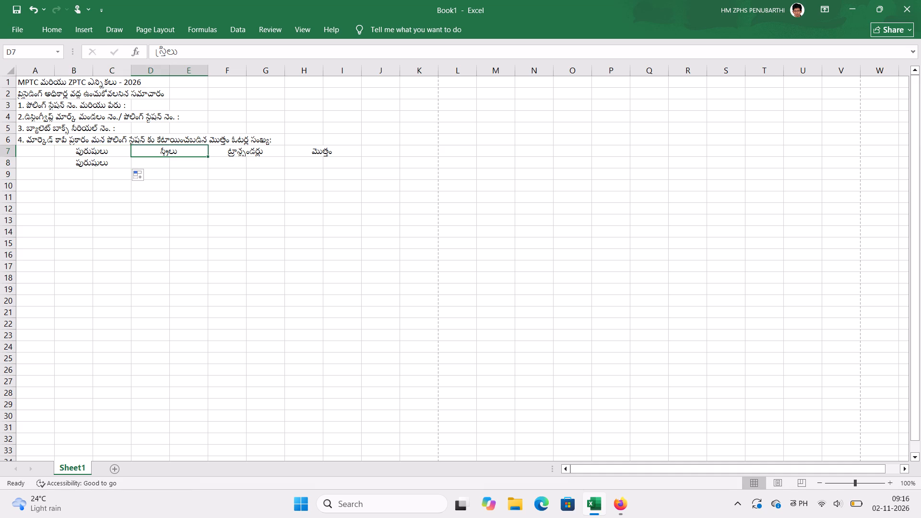
left_click_drag(207, 158, 207, 171)
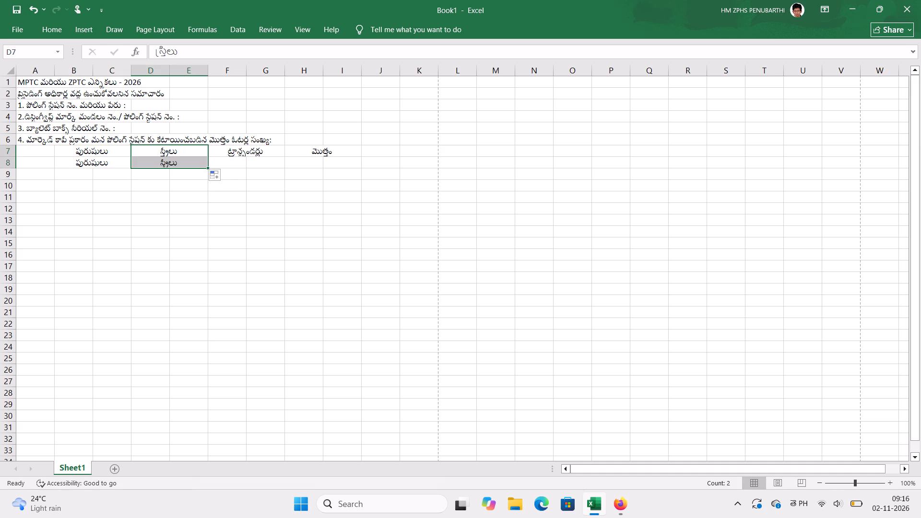
left_click(251, 154)
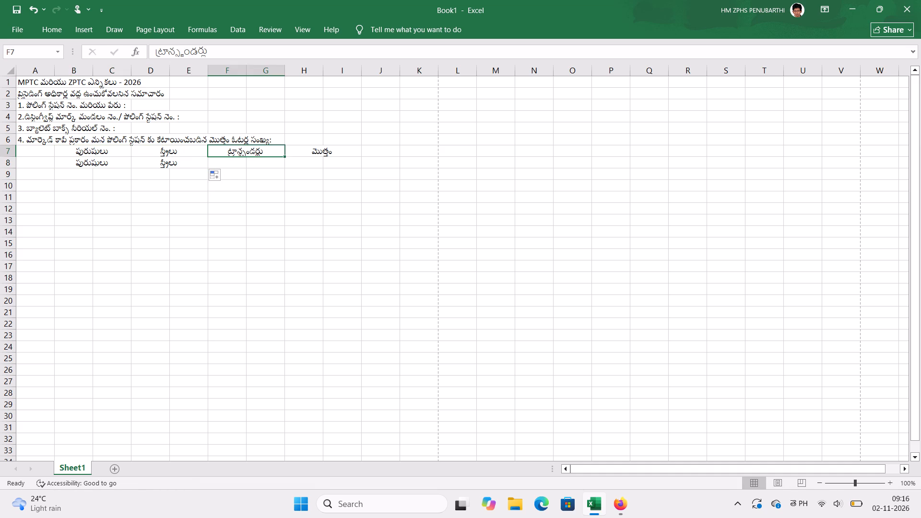
left_click_drag(285, 156, 285, 169)
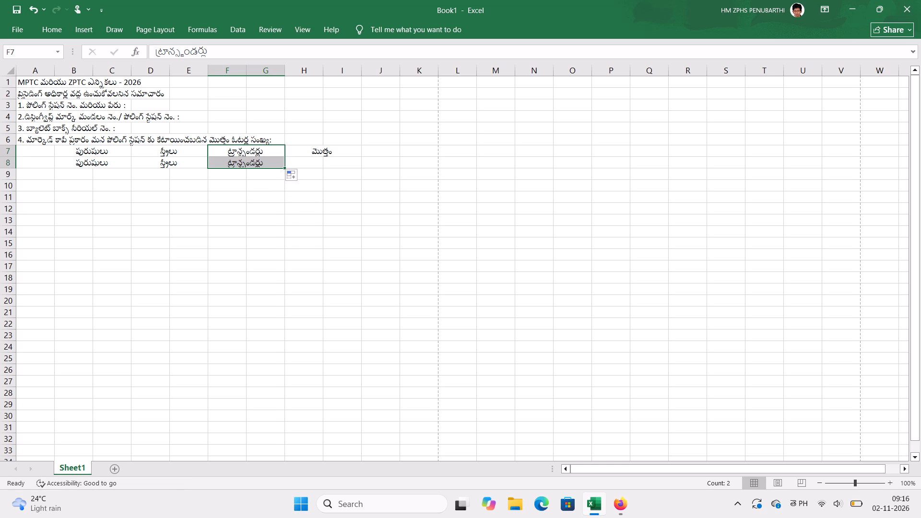
left_click(318, 151)
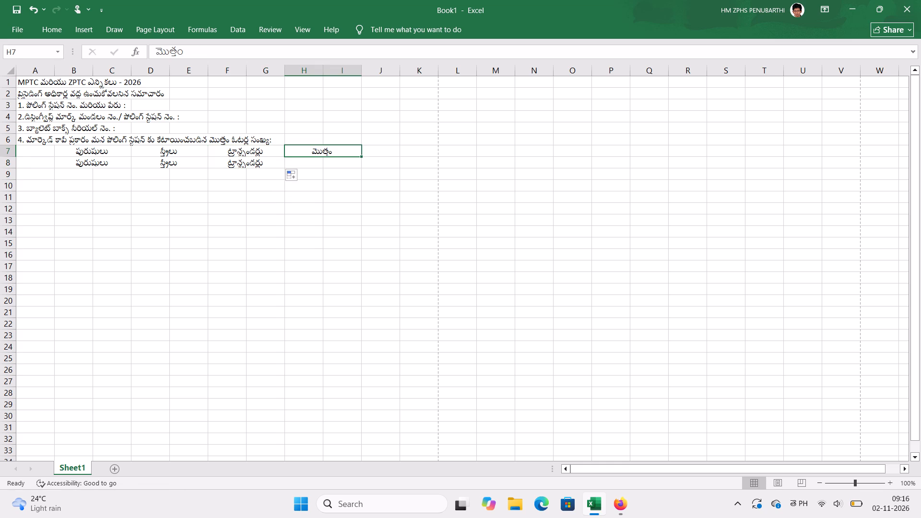
left_click_drag(359, 156, 356, 170)
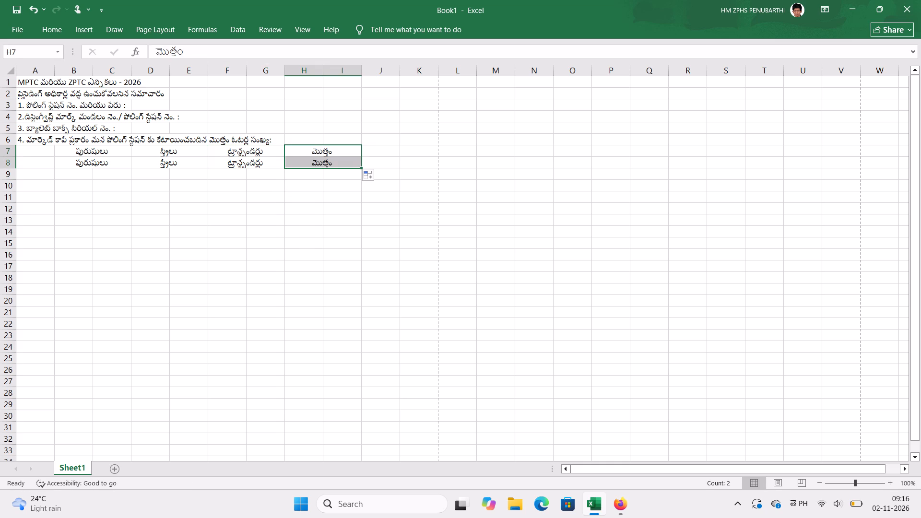
Clear the copied labels from B8:I8, keeping the merged cells as blank entry cells.
left_click(189, 173)
left_click_drag(86, 165, 204, 166)
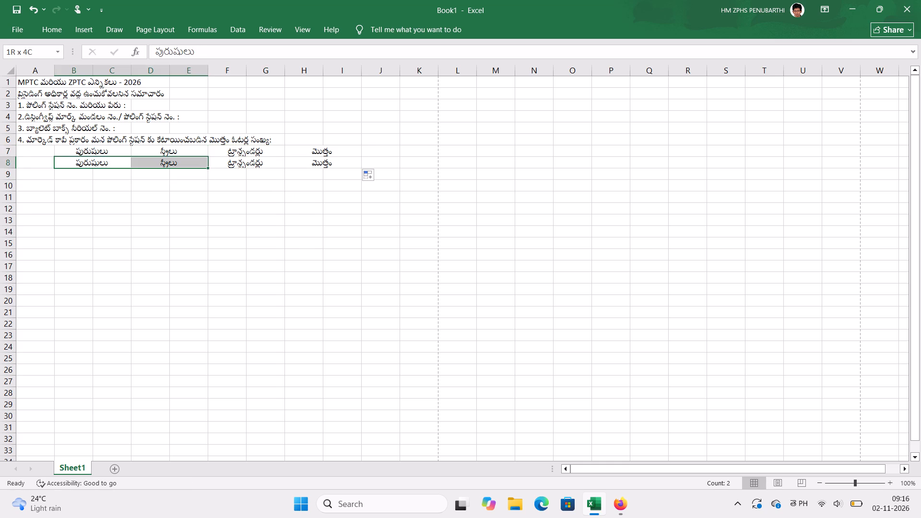
left_click_drag(204, 166, 299, 164)
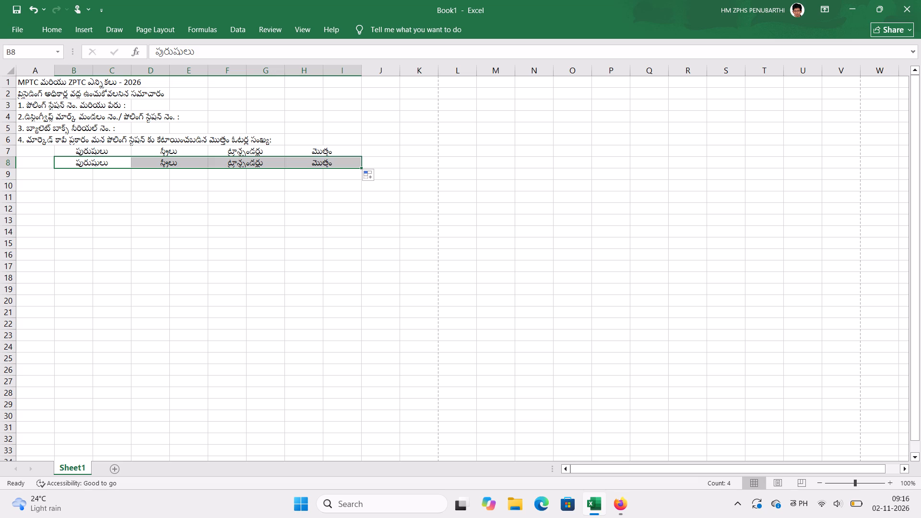
key("Delete")
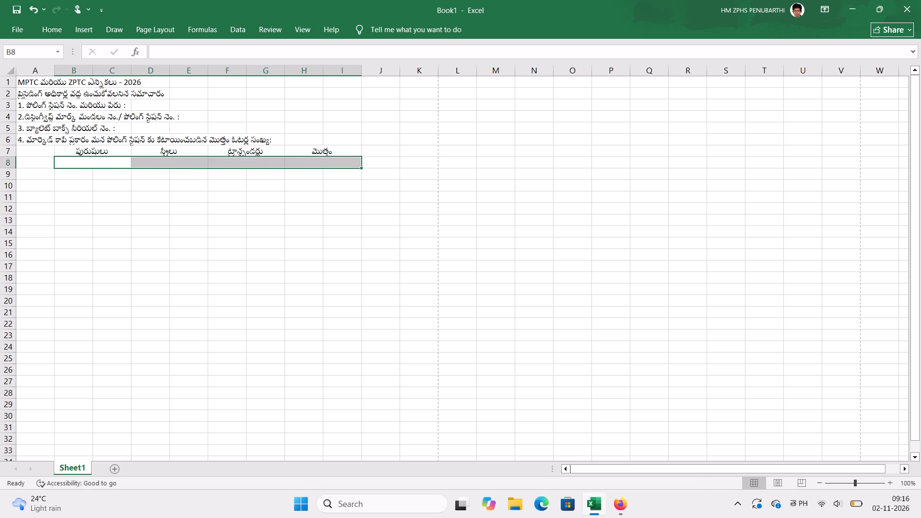
Apply All Borders to the voter-count table in B7:I8.
left_click_drag(103, 152, 301, 161)
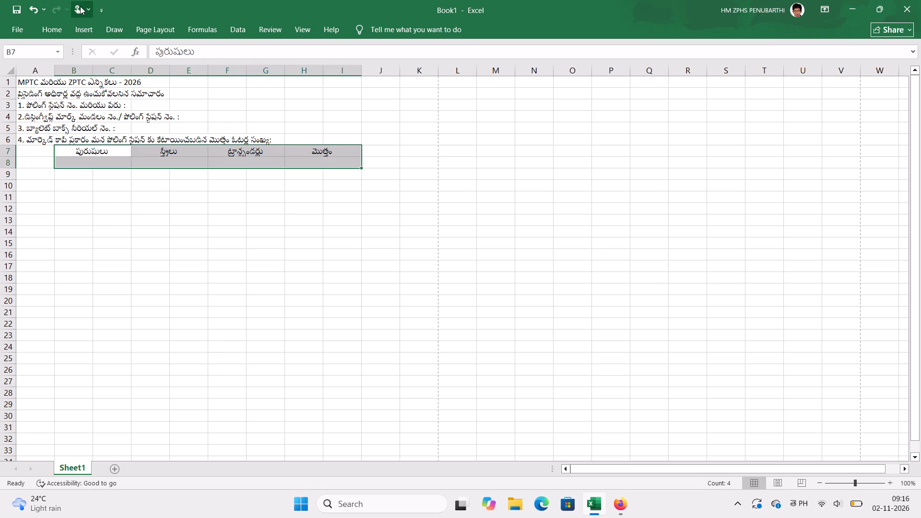
left_click(60, 26)
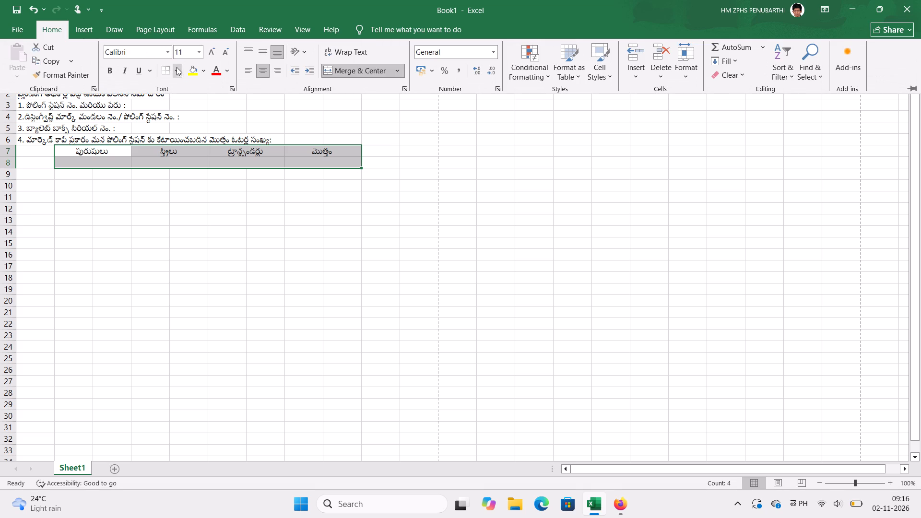
left_click(175, 72)
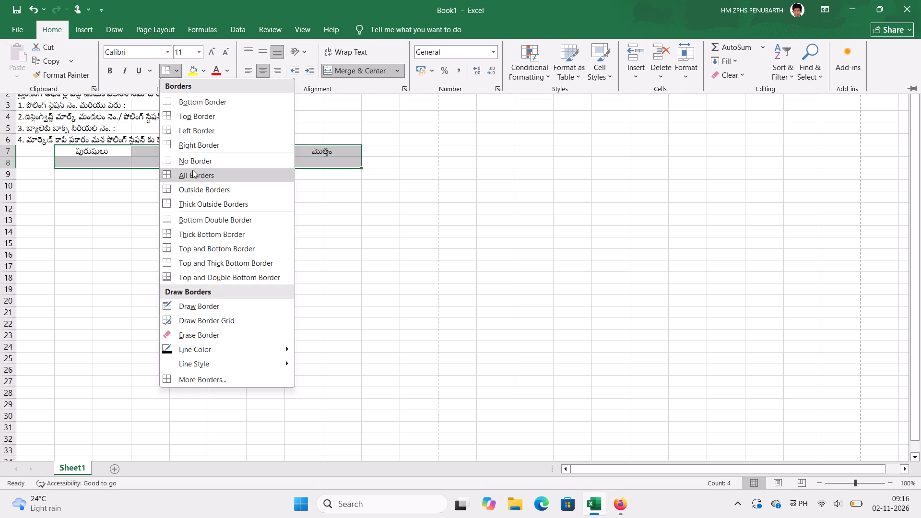
left_click(193, 174)
left_click(319, 222)
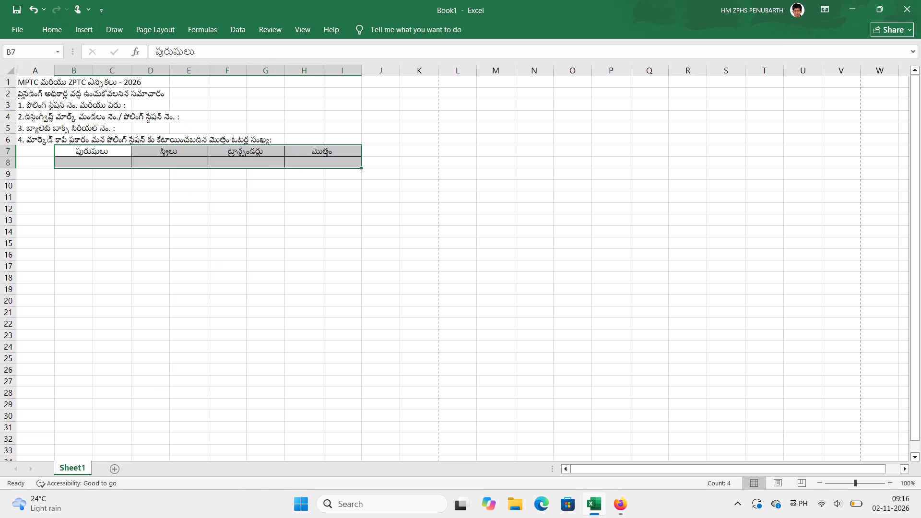
left_click(319, 222)
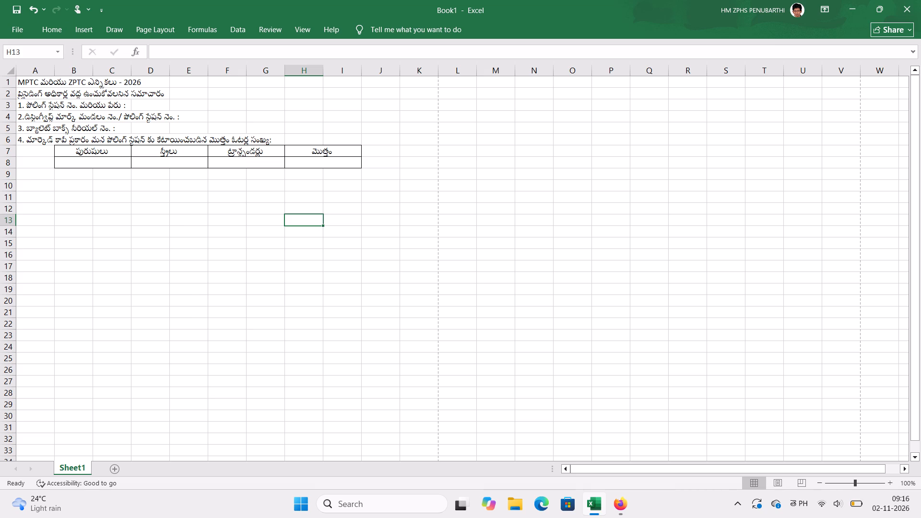
Begin the fifth information item in cell A9 with the number 5.
left_click(41, 175)
double_click(41, 175)
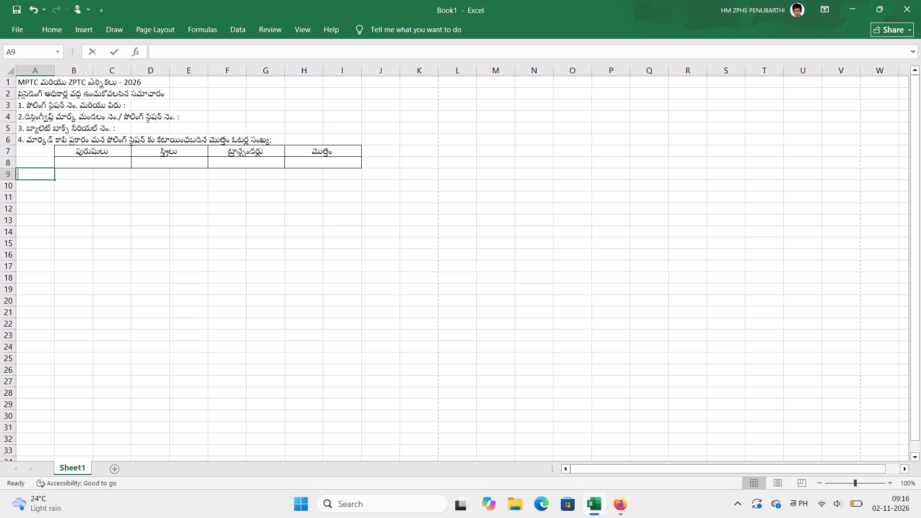
key("5")
type(".")
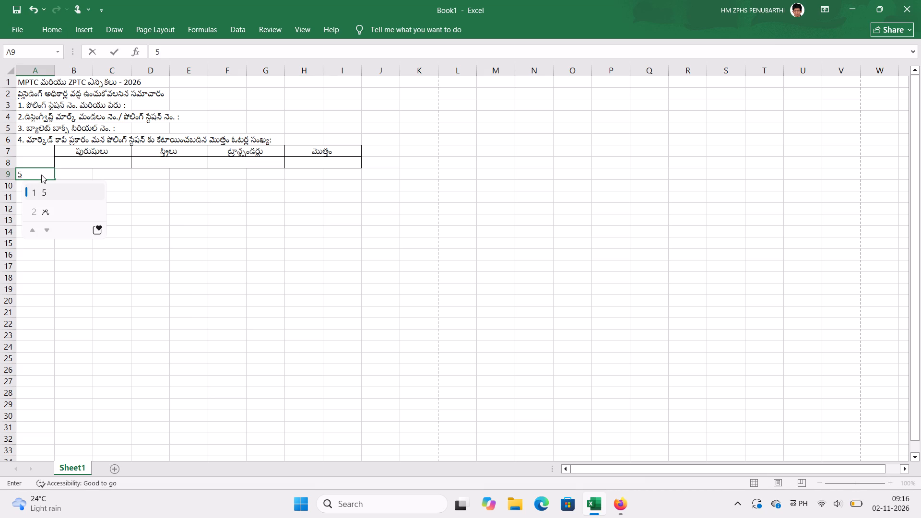
key("space")
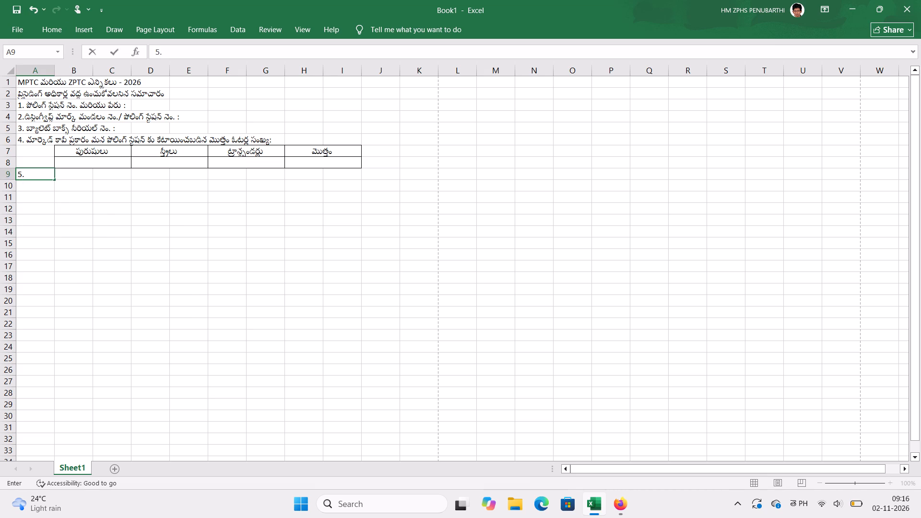
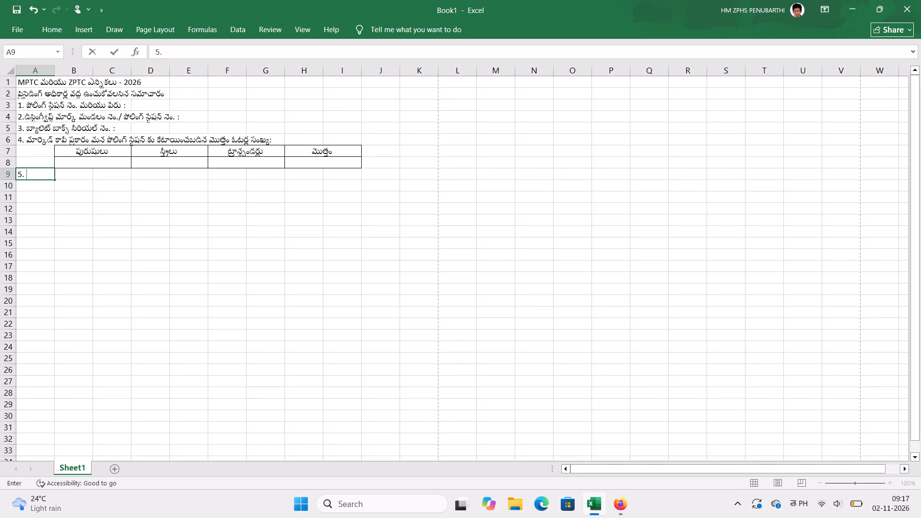
Move the block A5:I8, with items 3 and 4 and the voter-count table, down one row to start at A6.
left_click_drag(24, 131, 233, 150)
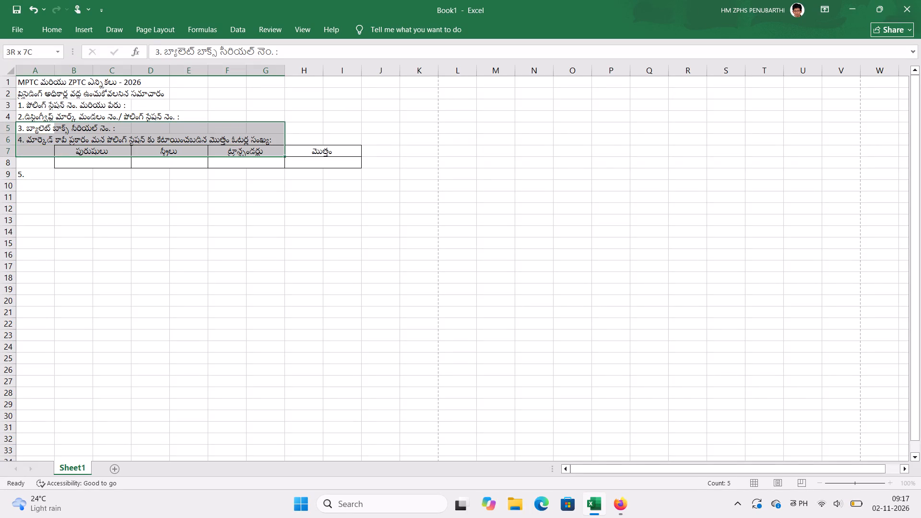
left_click_drag(233, 150, 348, 162)
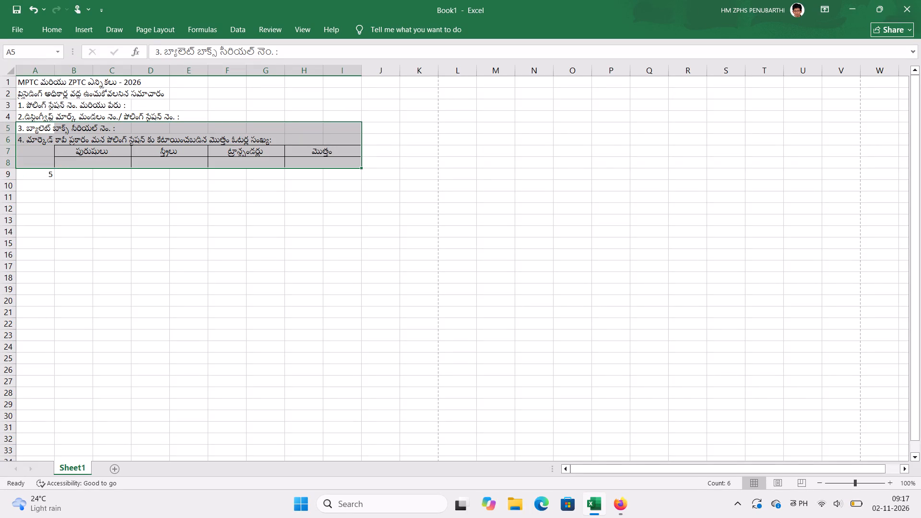
key("ctrl+x")
left_click_drag(348, 162, 391, 193, "ctrl")
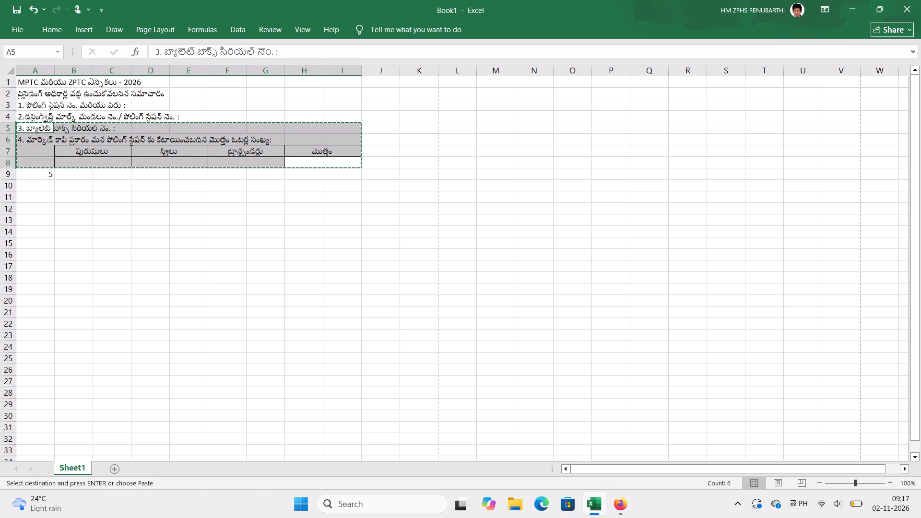
left_click_drag(24, 136, 304, 165)
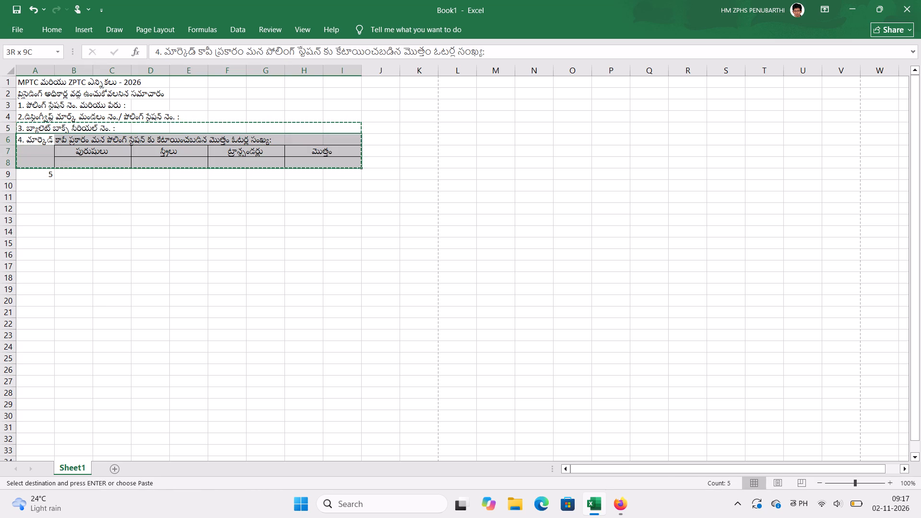
left_click_drag(304, 165, 306, 182)
key("ctrl+v")
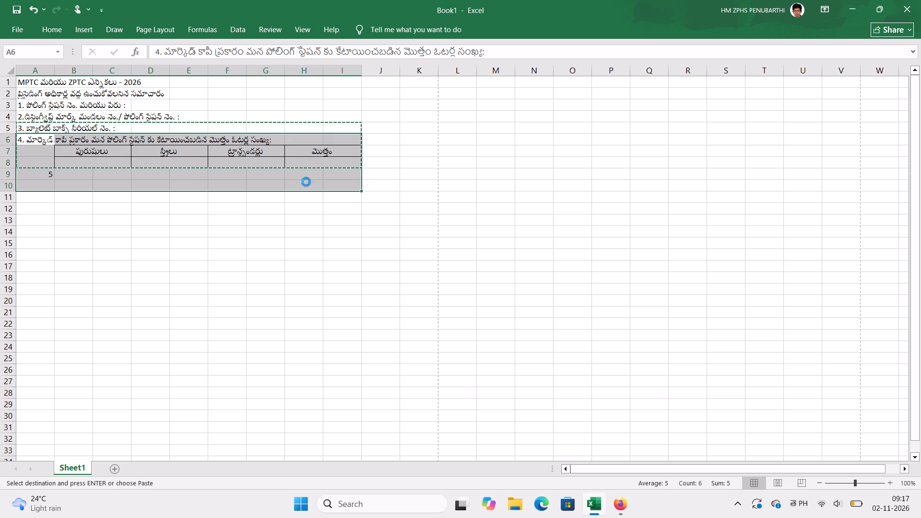
left_click(306, 182)
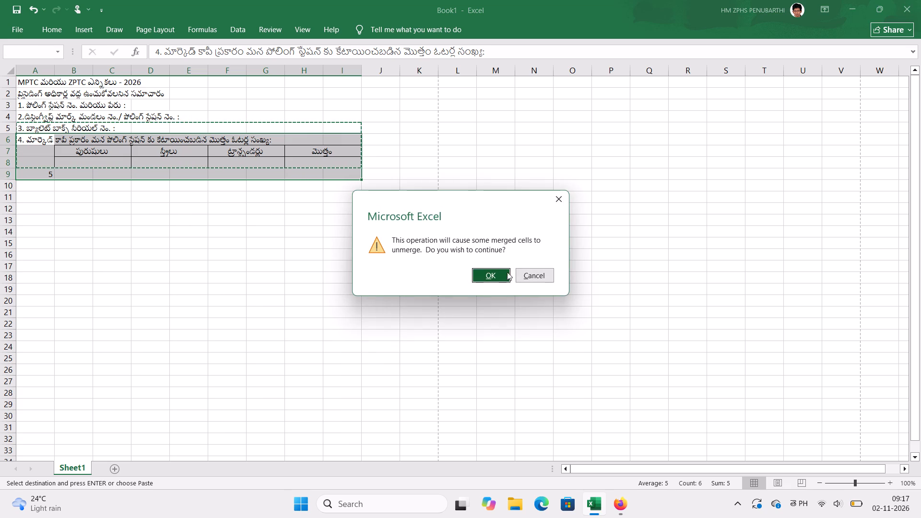
left_click(501, 274)
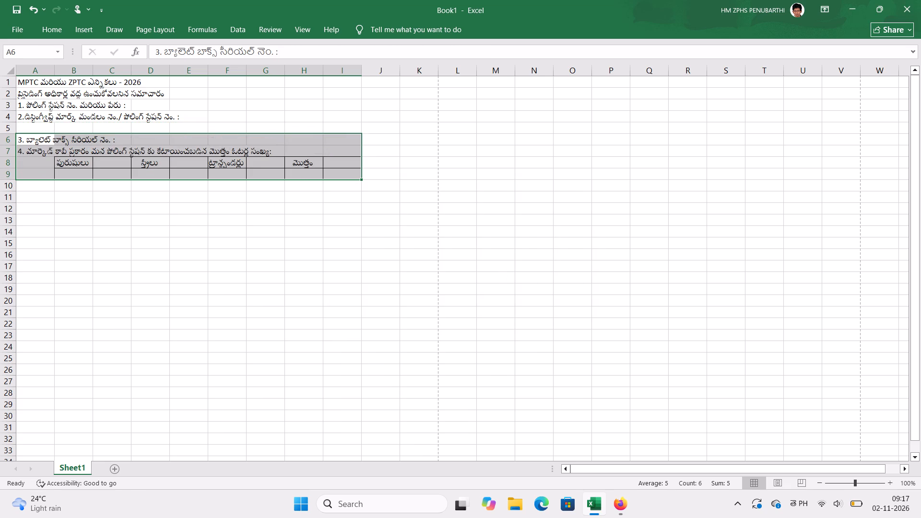
left_click(351, 273)
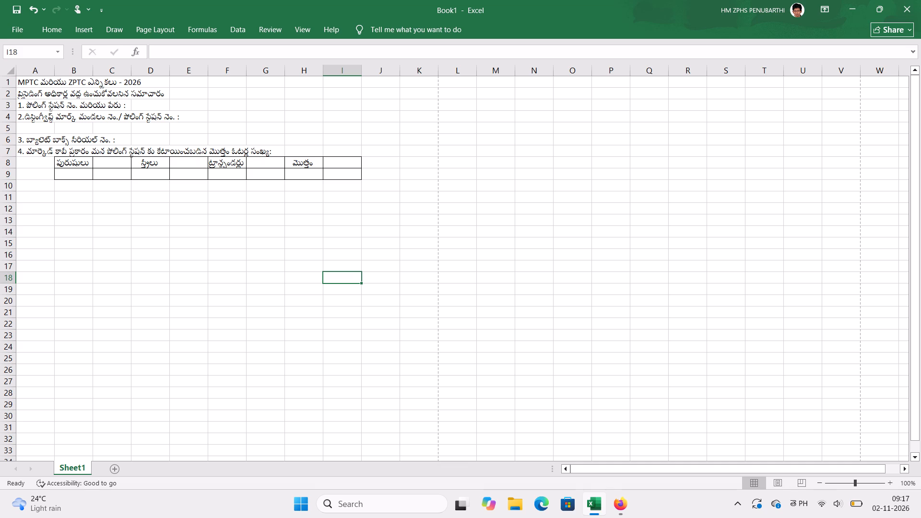
Merge and center the పురుషులు header across B8:C8 and the స్త్రీలు header across D8:E8.
left_click_drag(80, 163, 116, 160)
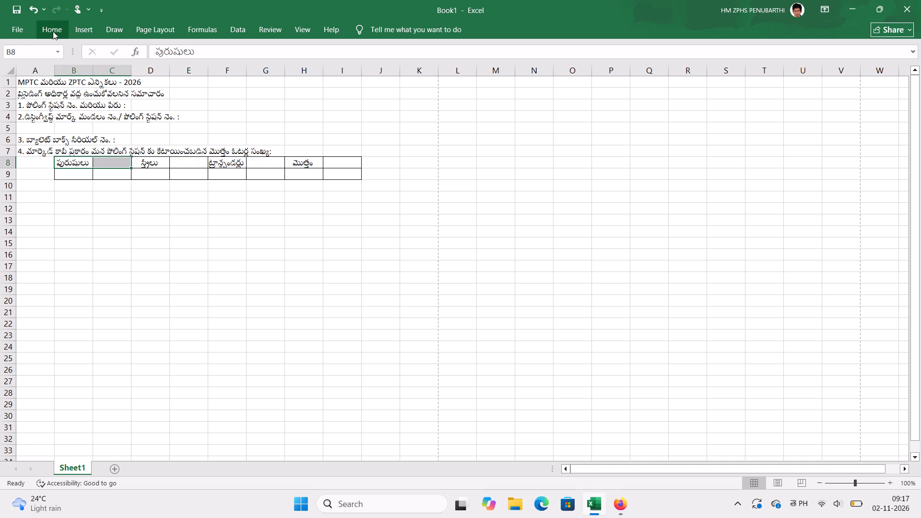
left_click(53, 31)
left_click(363, 67)
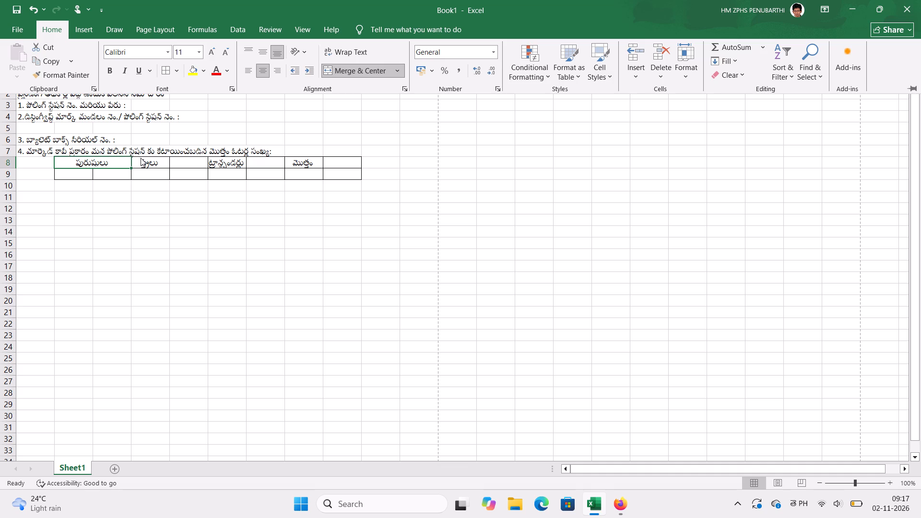
left_click_drag(141, 158, 148, 165)
left_click_drag(148, 165, 182, 166)
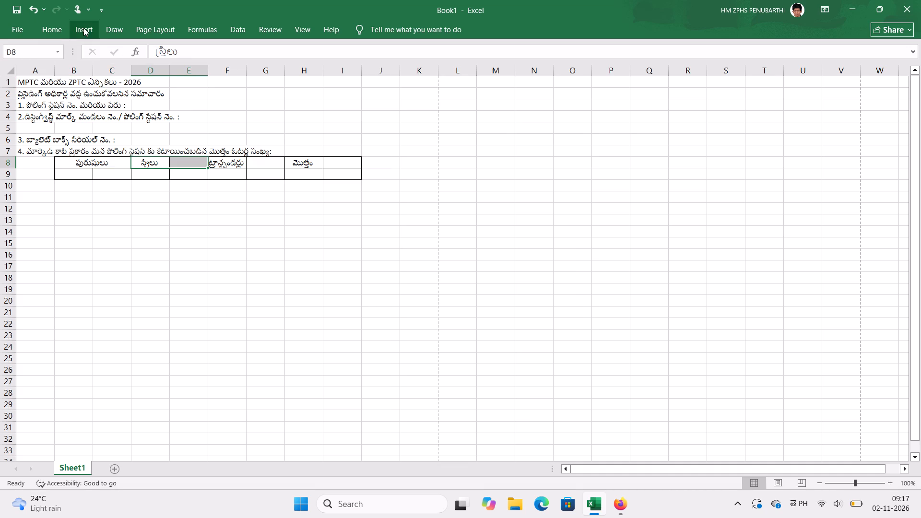
left_click(58, 26)
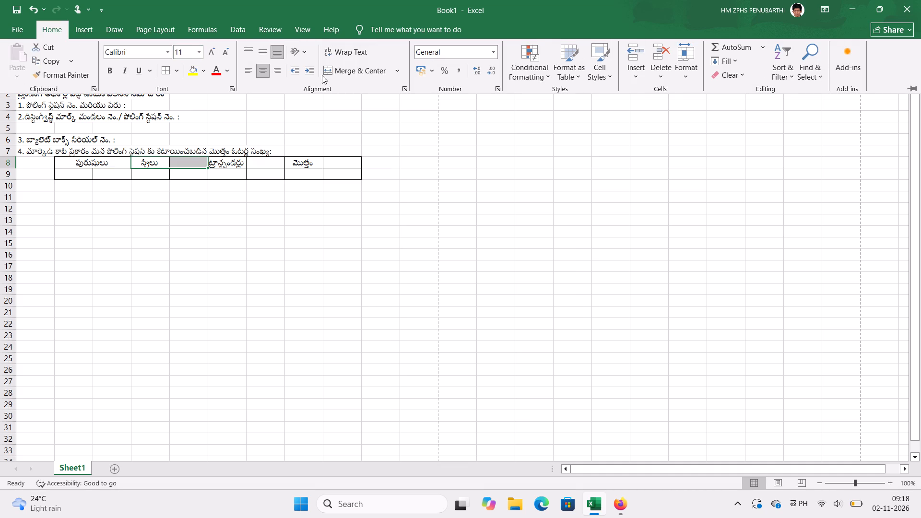
left_click(342, 71)
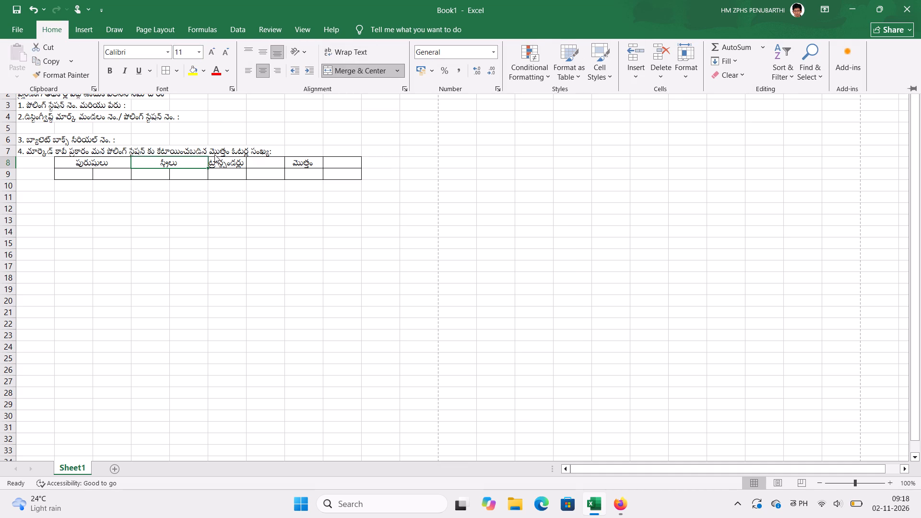
Merge and center the transgender voters header across F8:G8 and the మొత్తం header across H8:I8.
left_click(215, 160)
left_click_drag(215, 160, 251, 161)
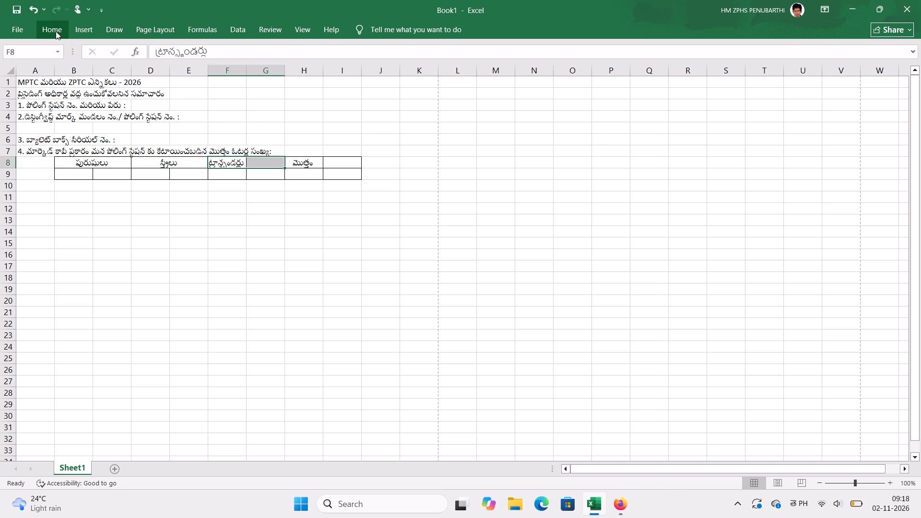
left_click(55, 31)
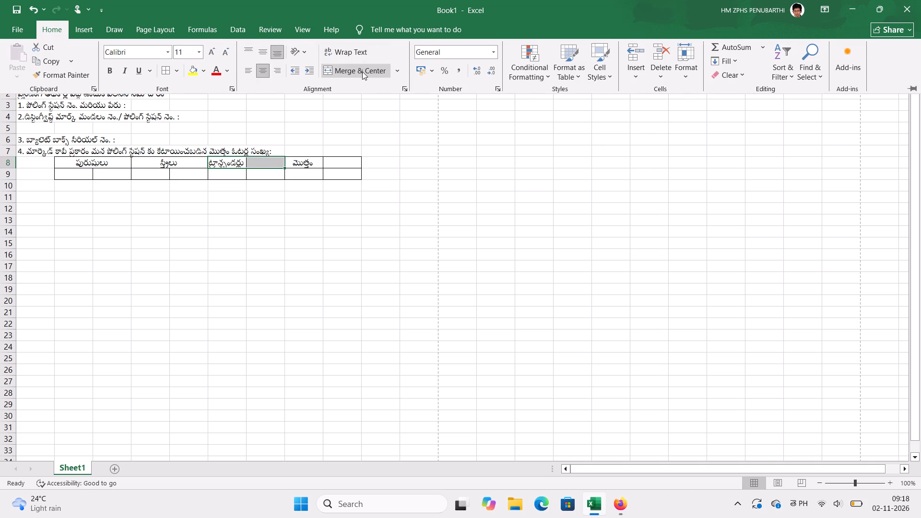
left_click(362, 72)
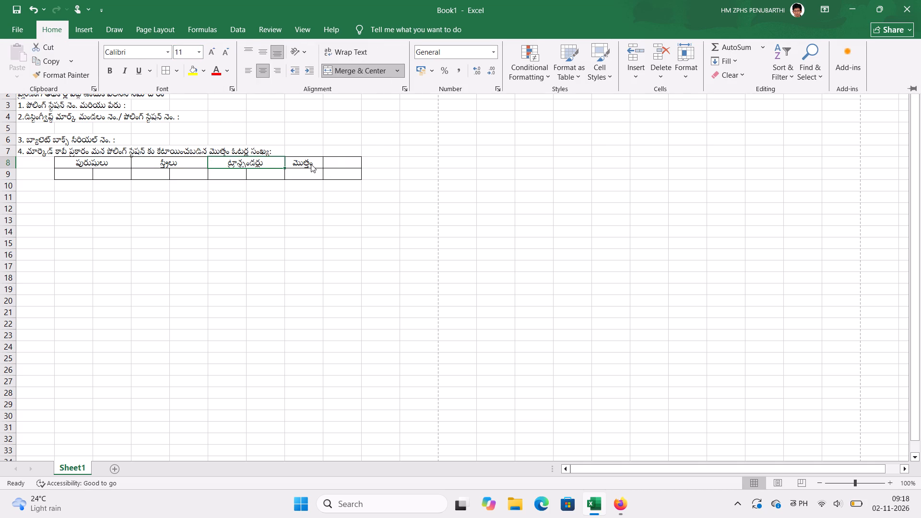
double_click(311, 164)
left_click_drag(311, 164, 342, 163)
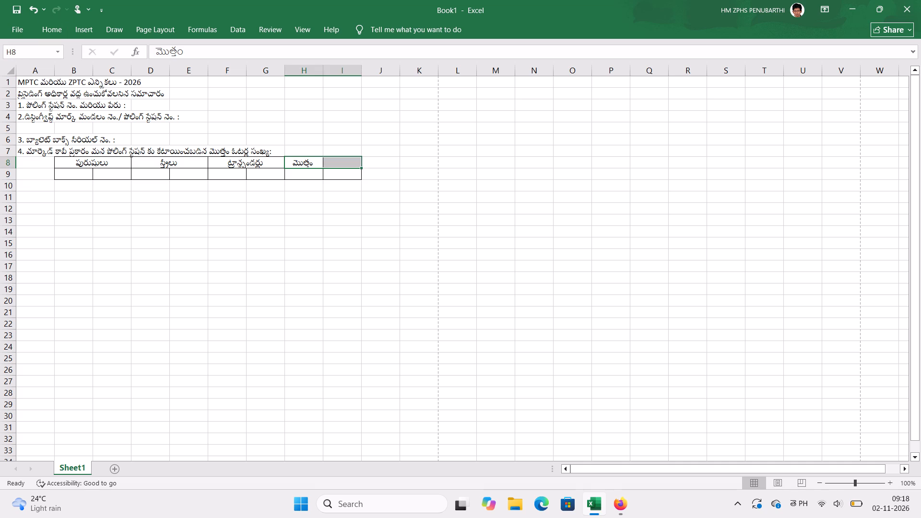
left_click(54, 24)
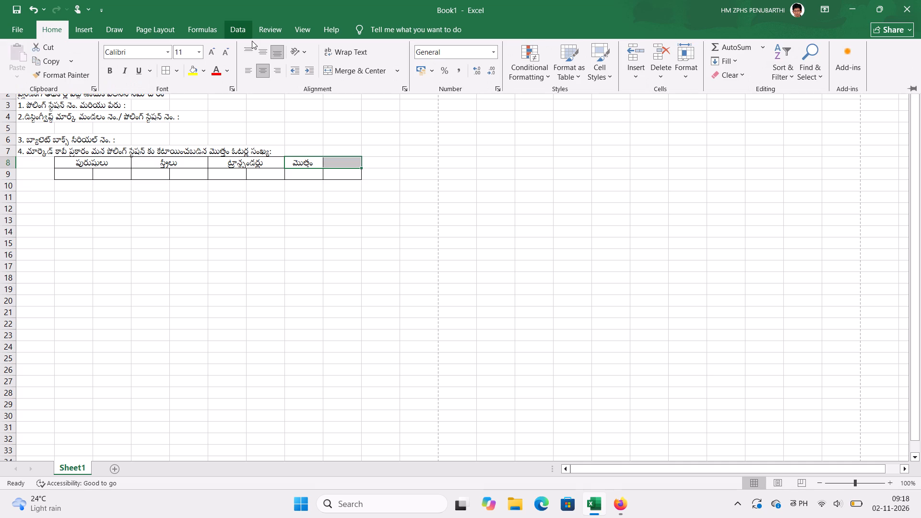
left_click(338, 69)
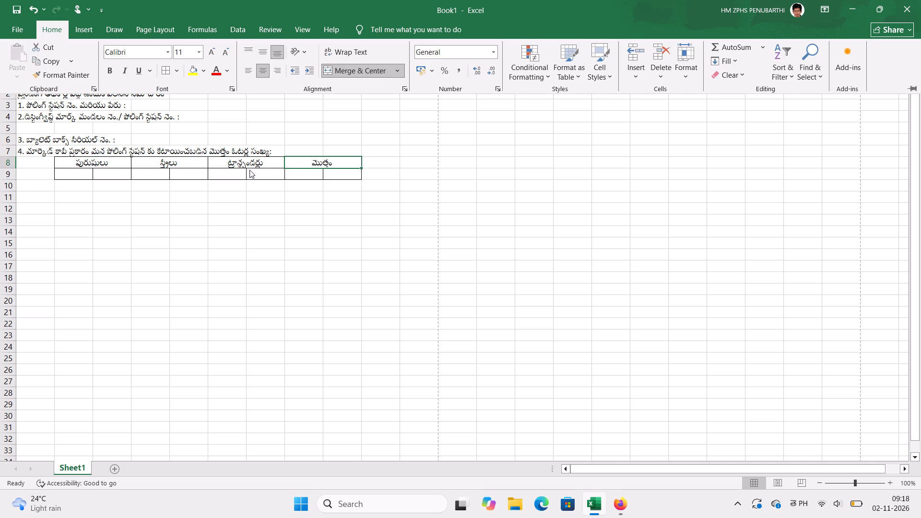
Merge and center the blank cells B9:C9 and fill the merged cell across to I9.
left_click(78, 176)
left_click_drag(78, 176, 96, 175)
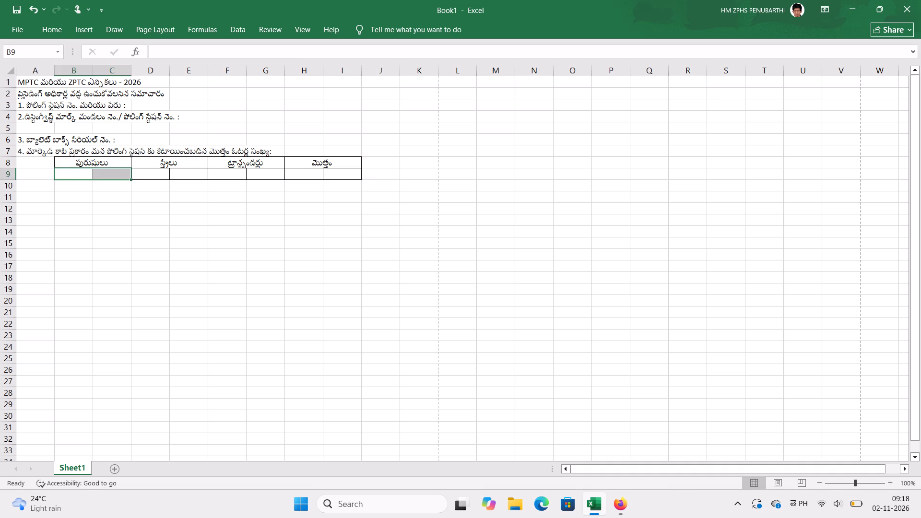
left_click(56, 31)
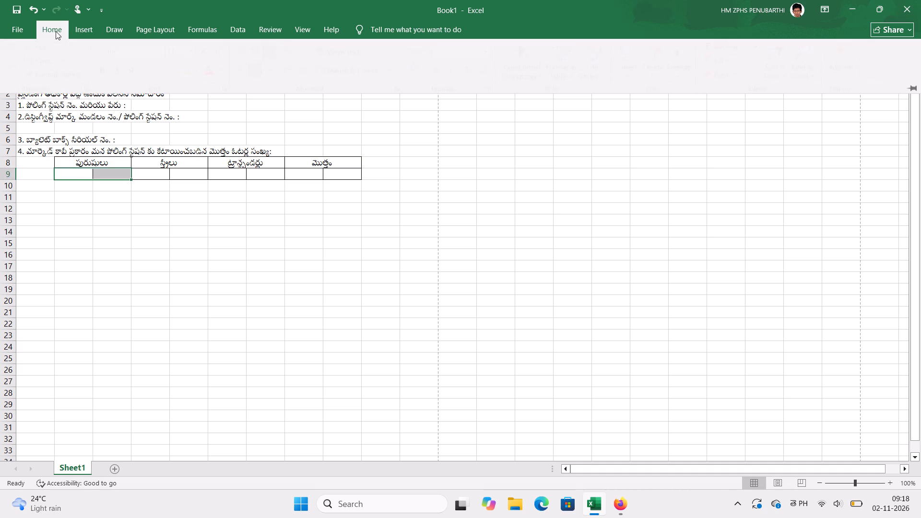
left_click(348, 65)
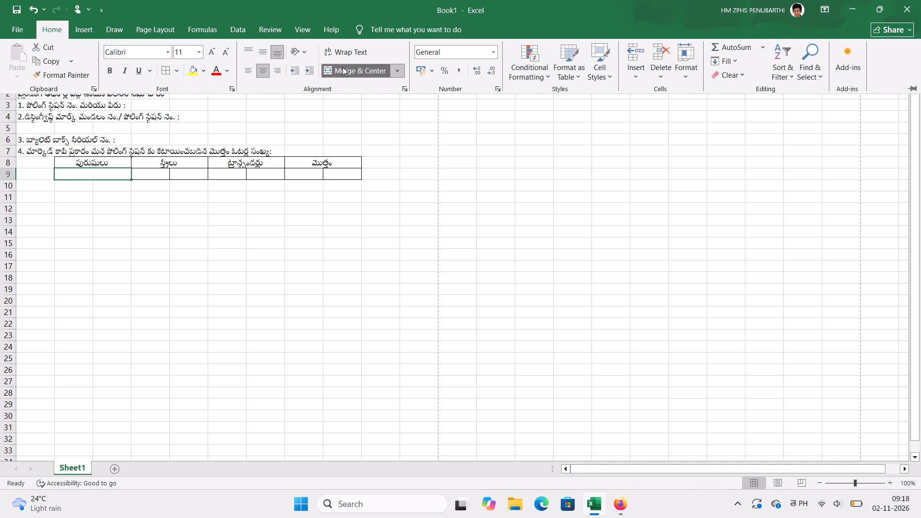
left_click(131, 181)
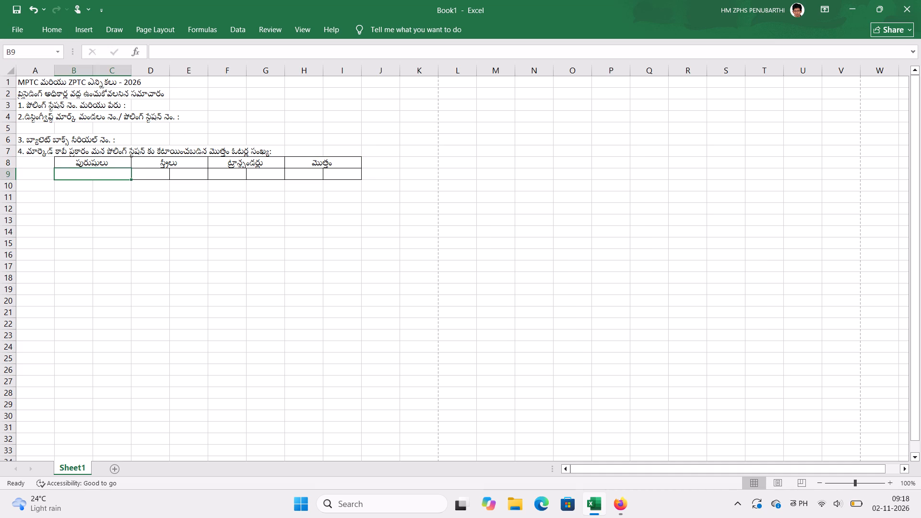
left_click_drag(131, 179, 283, 177)
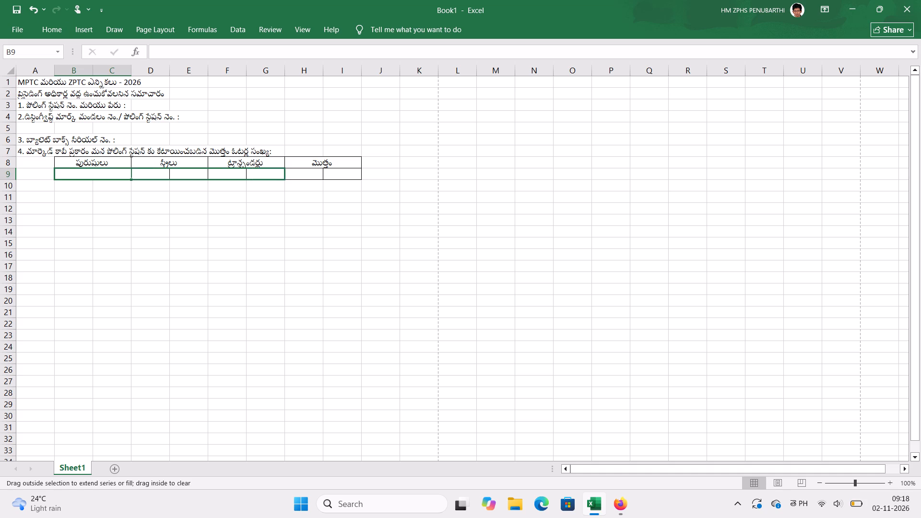
left_click_drag(283, 177, 320, 177)
left_click(309, 218)
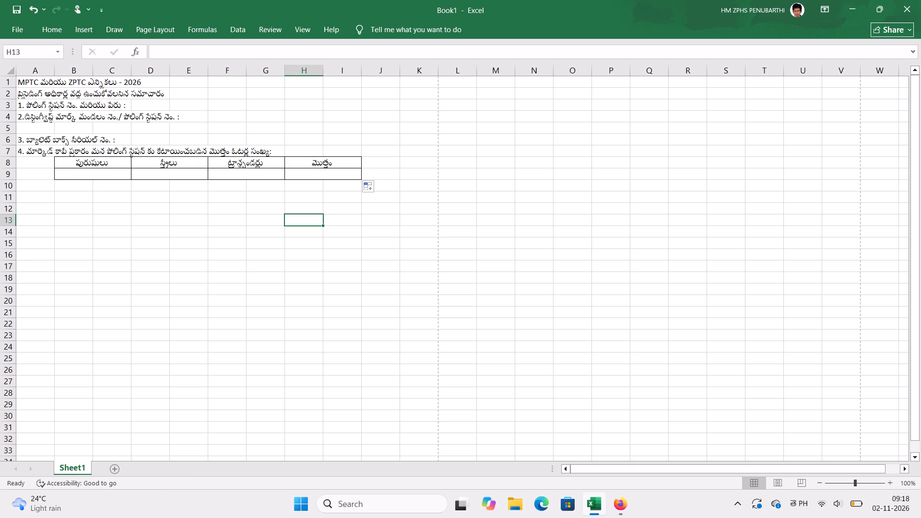
Enter "3. ఇవ్వబడిన" in the blank cell A5 as the start of a new third item.
left_click(20, 129)
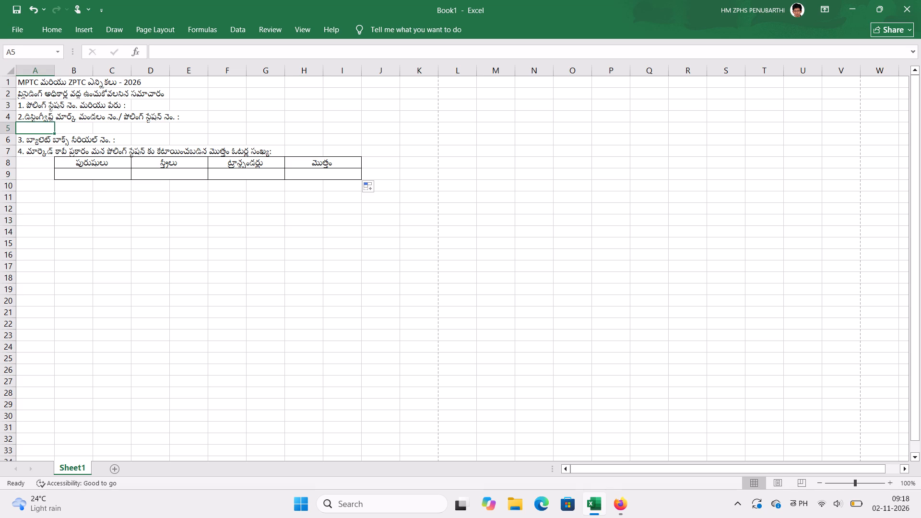
type("3.")
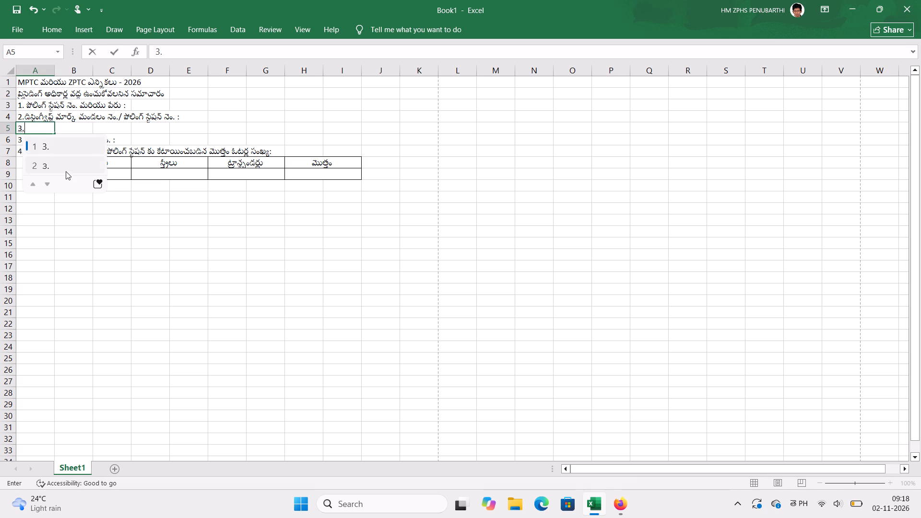
left_click(66, 173)
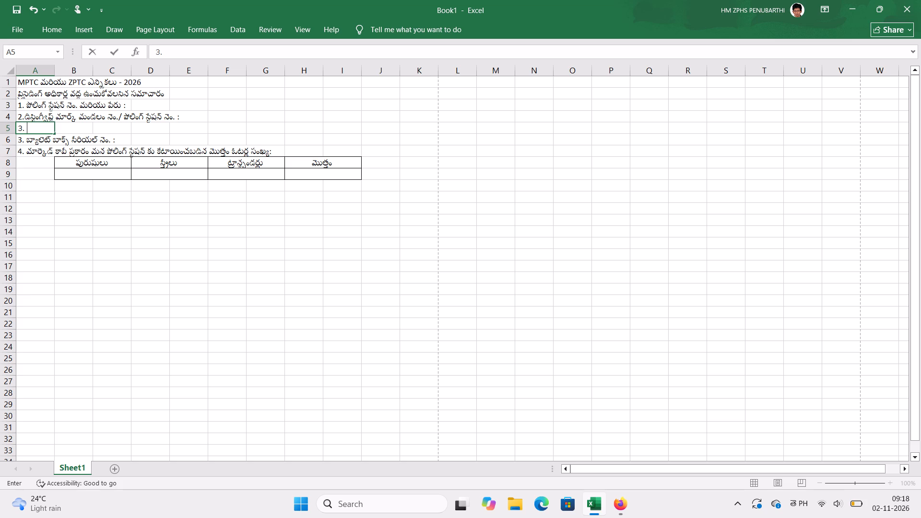
double_click(38, 129)
left_click(38, 129)
key("i")
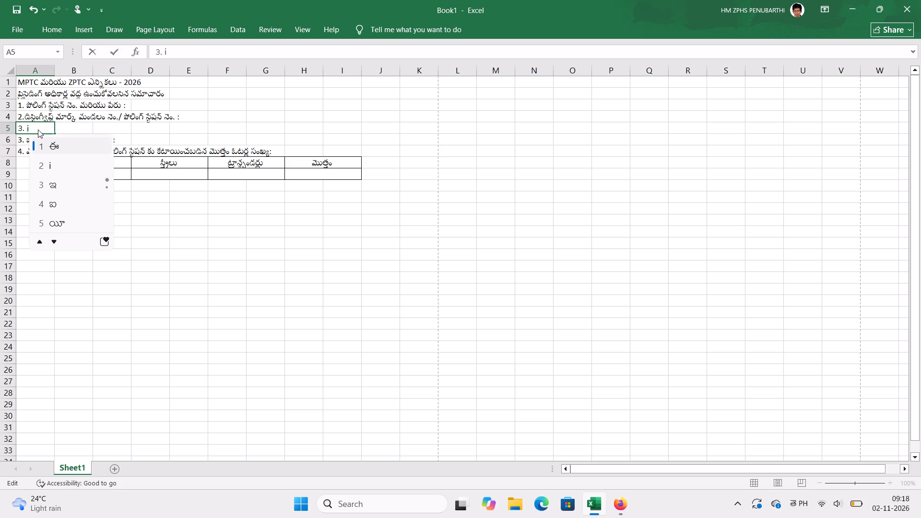
type("vvabadina")
key("space")
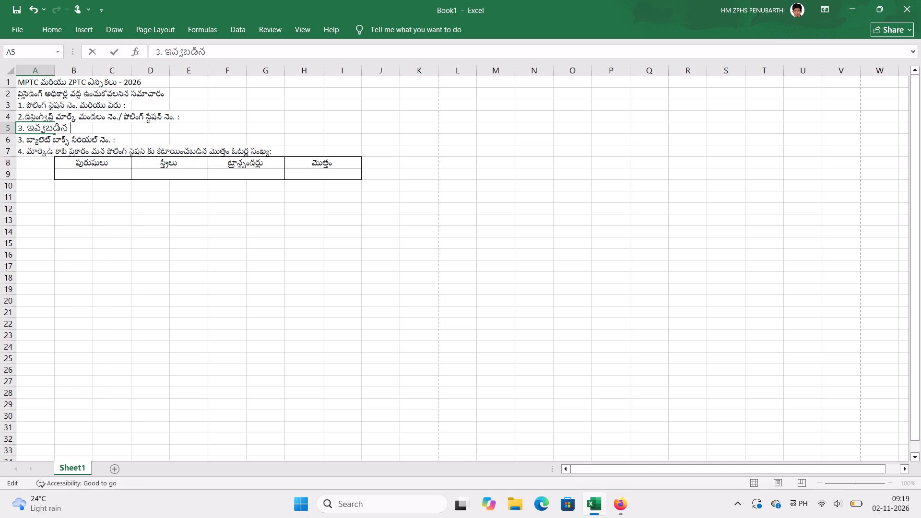
Copy the words "బ్యాలెట్ బాక్స్" from A6 and append them after "3. ఇవ్వబడిన" in A5.
left_click(29, 140)
double_click(29, 140)
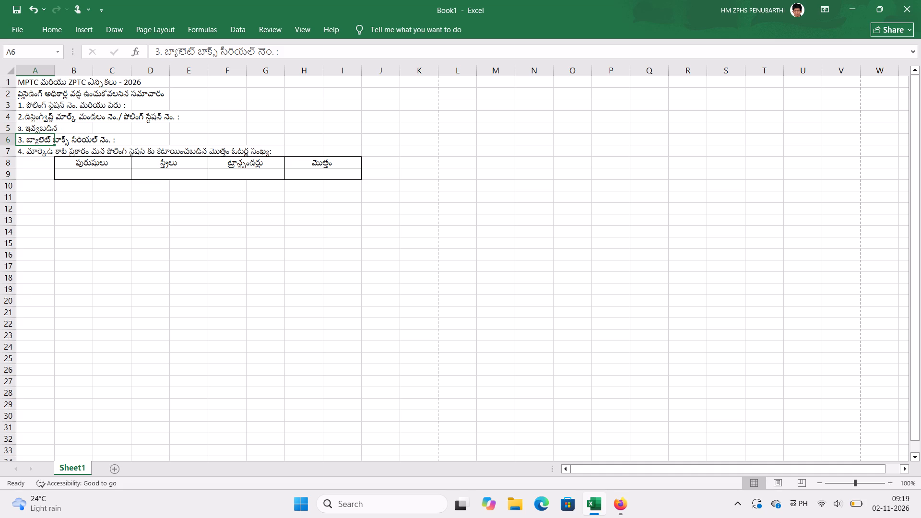
left_click_drag(29, 140, 69, 141)
key("ctrl+c")
double_click(69, 141, "ctrl")
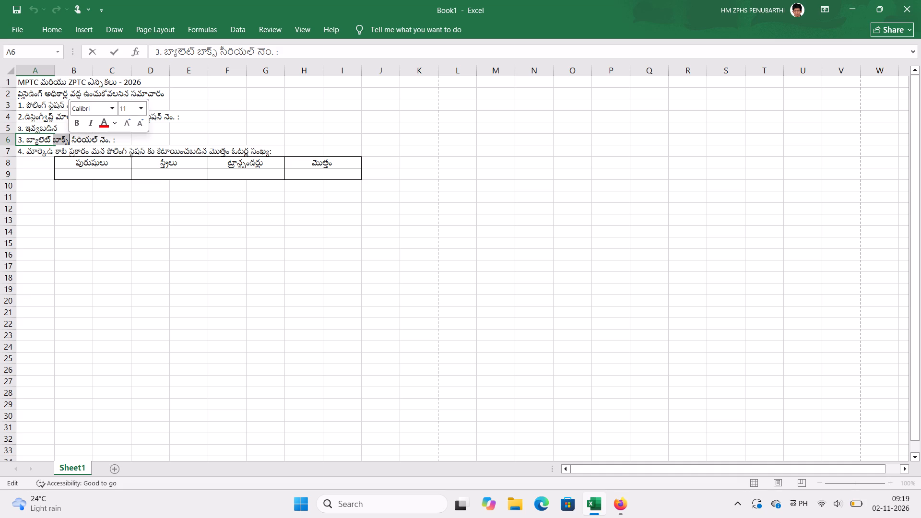
double_click(59, 130)
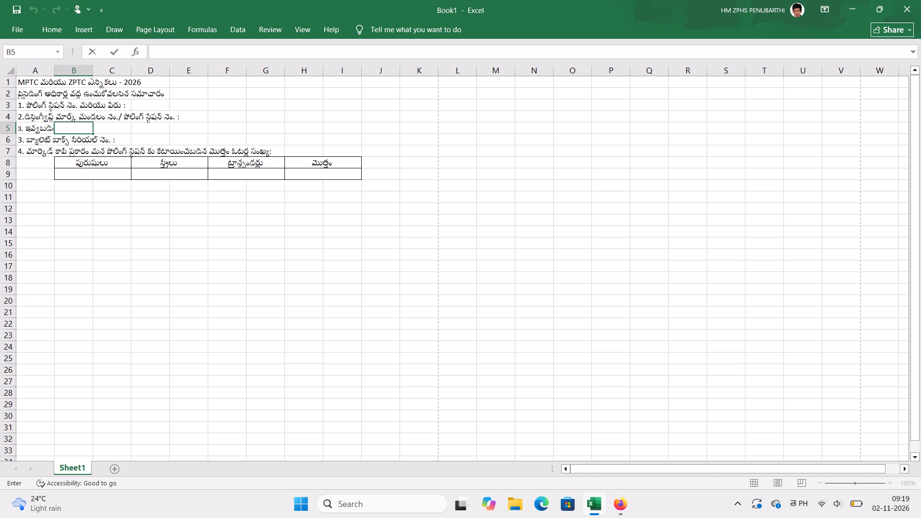
double_click(42, 129)
key("space")
key("space")
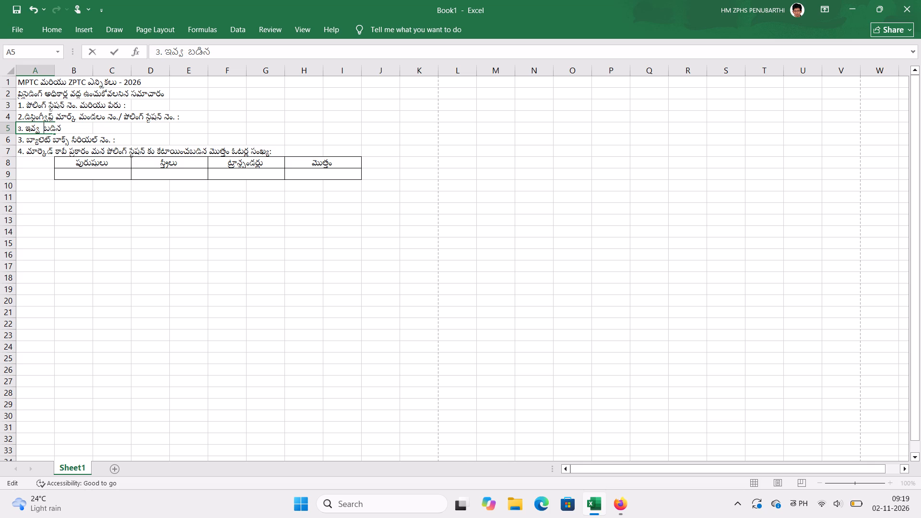
key("BackSpace")
key("BackSpace")
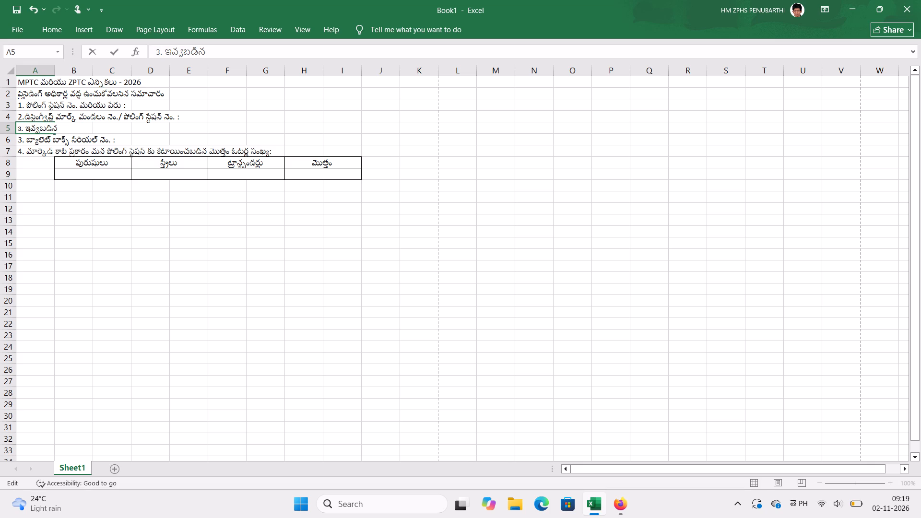
left_click(60, 129)
key("ctrl+v")
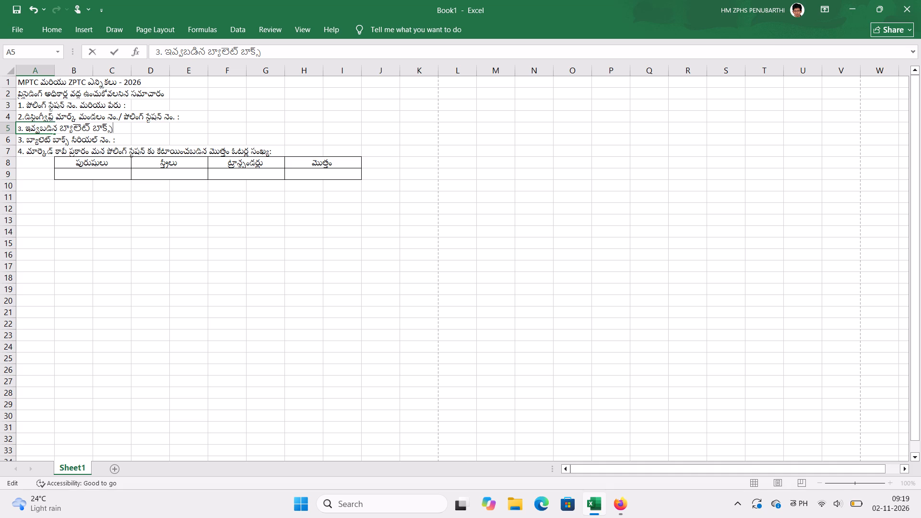
Complete the third item in A5 by adding "ల సంఖ్య:" after "బ్యాలెట్ బాక్స్".
type("la")
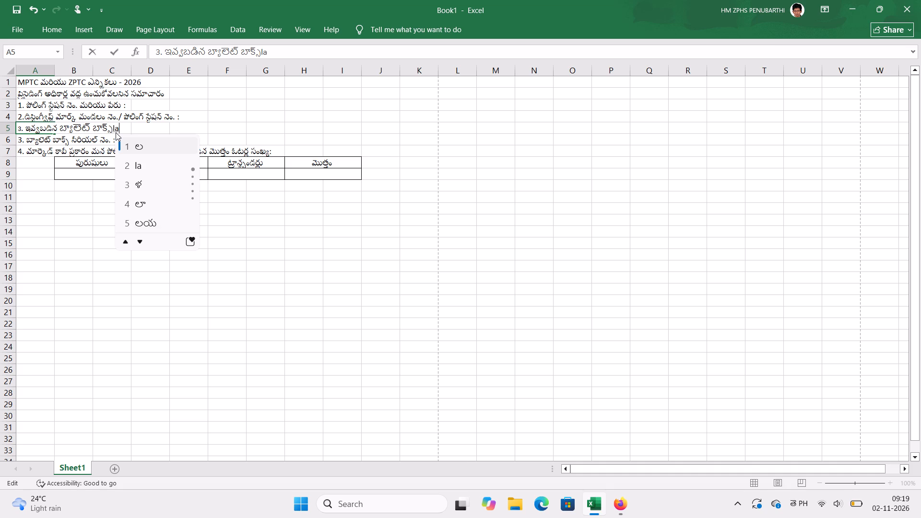
left_click(146, 150)
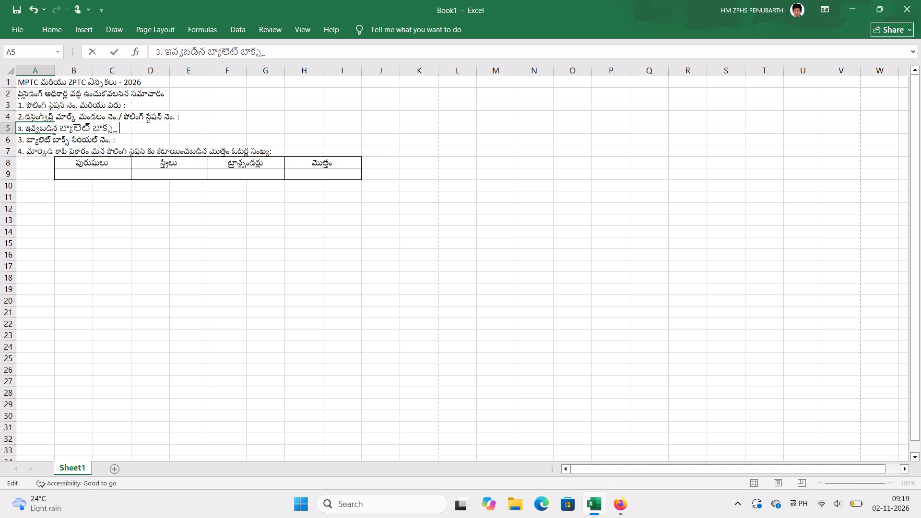
key("BackSpace")
key("BackSpace")
key("space")
type("la")
key("space")
type("samkhya")
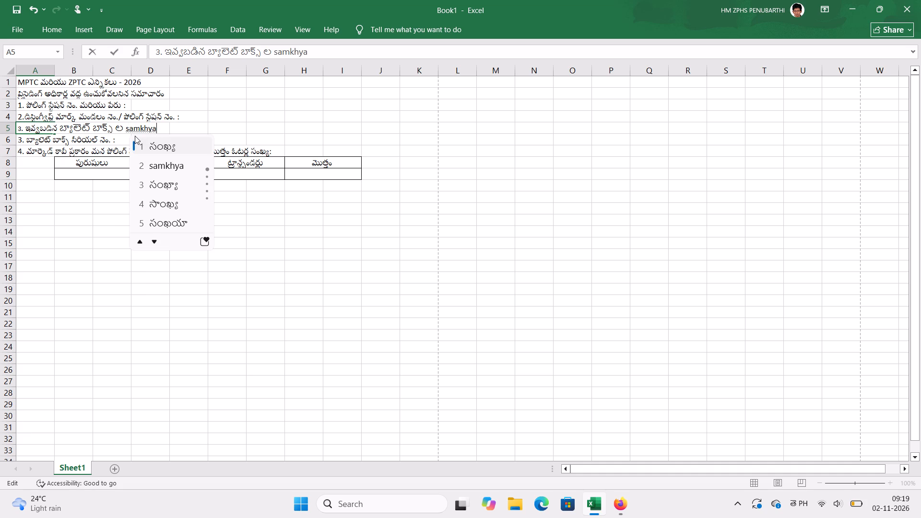
left_click(169, 150)
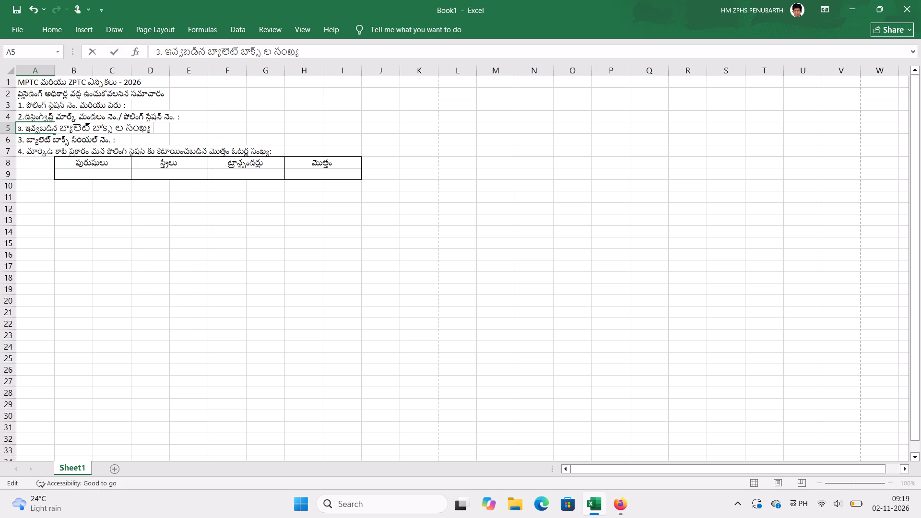
key("BackSpace")
type(":")
key("space")
left_click(223, 211)
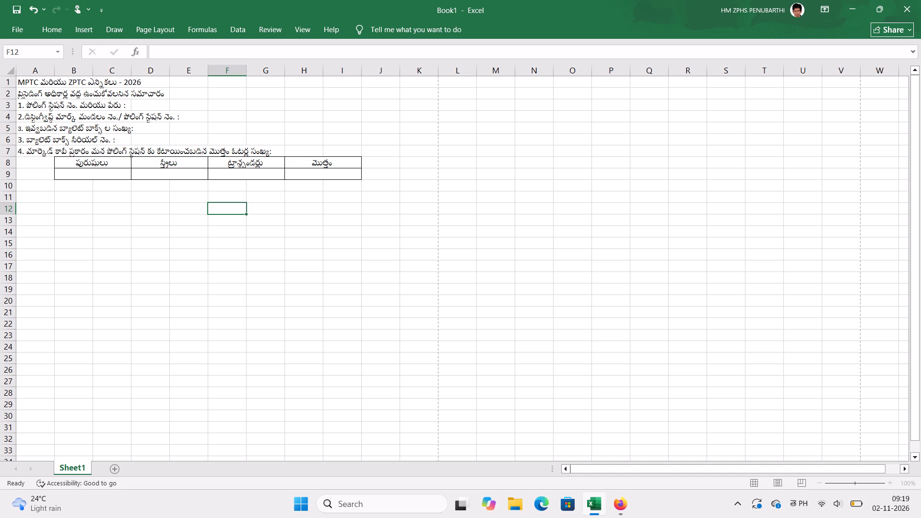
Renumber the ballot box serial number item in A6 as 4 and the marked copy voter count item in A7 as 5.
double_click(21, 142)
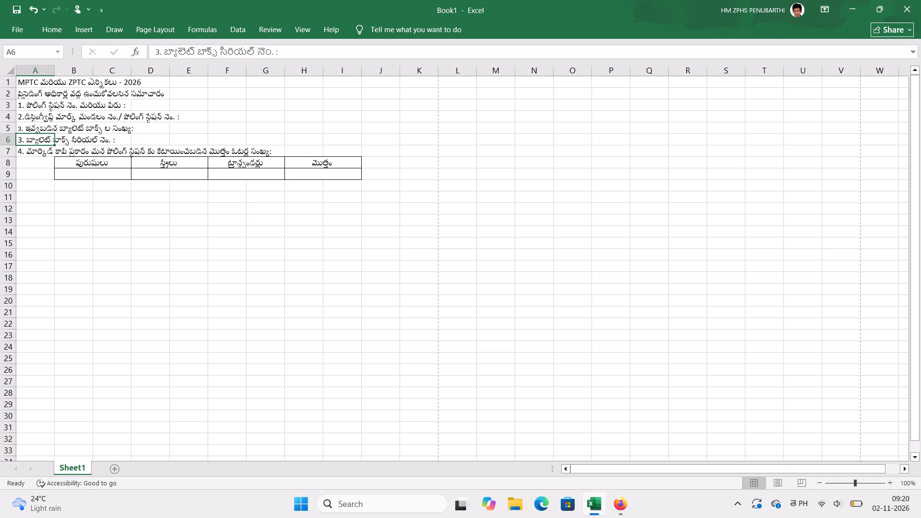
key("BackSpace")
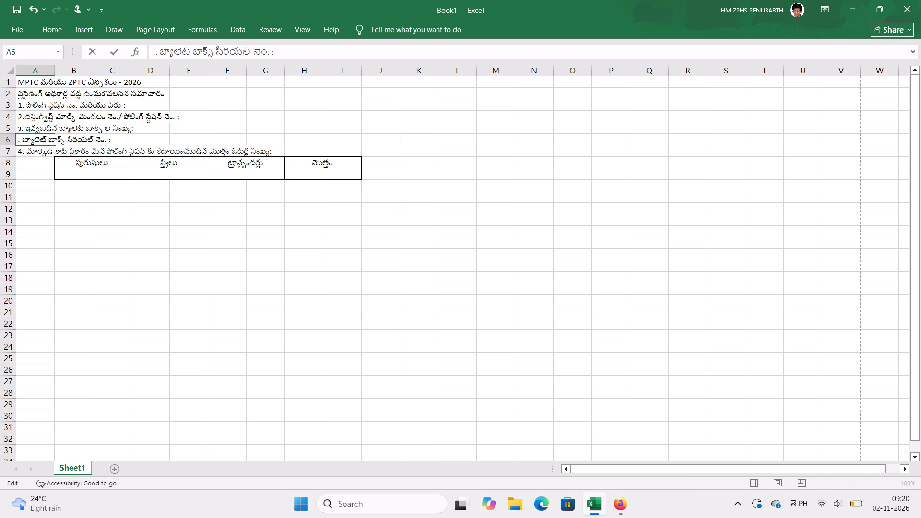
key("4")
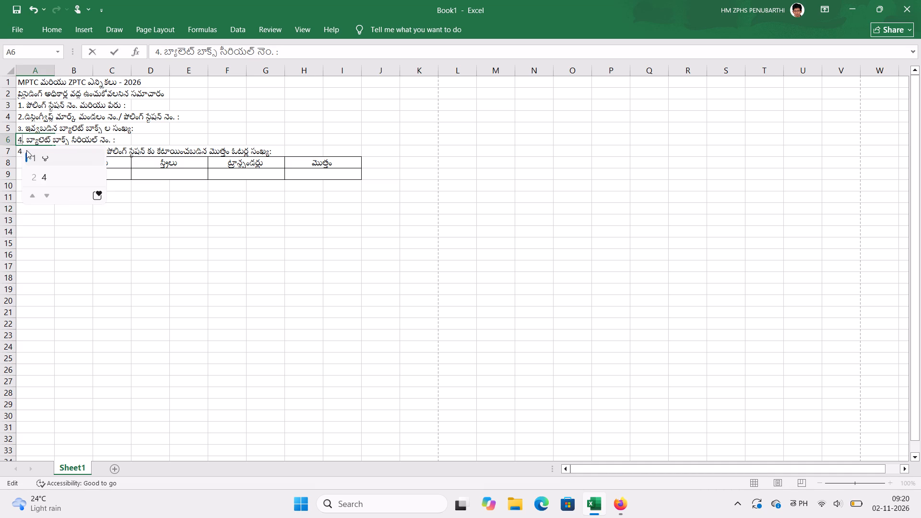
left_click(68, 229)
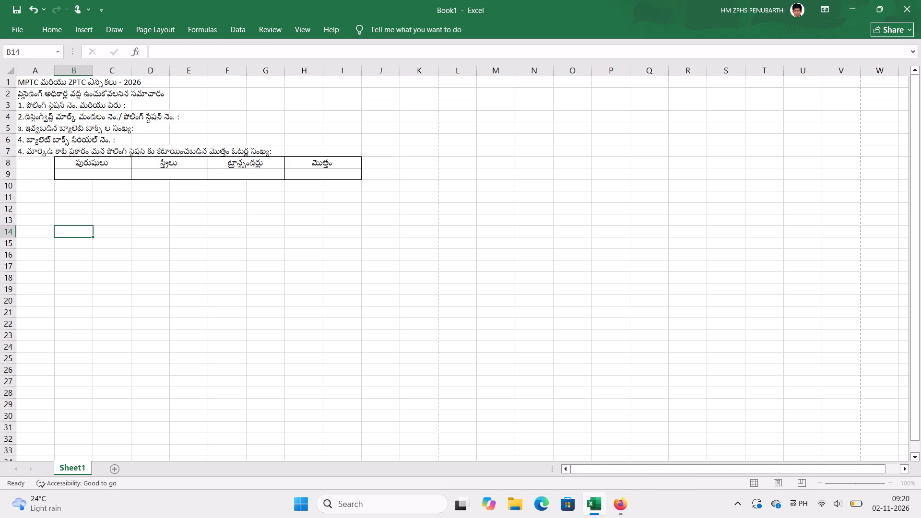
double_click(22, 152)
left_click(22, 152)
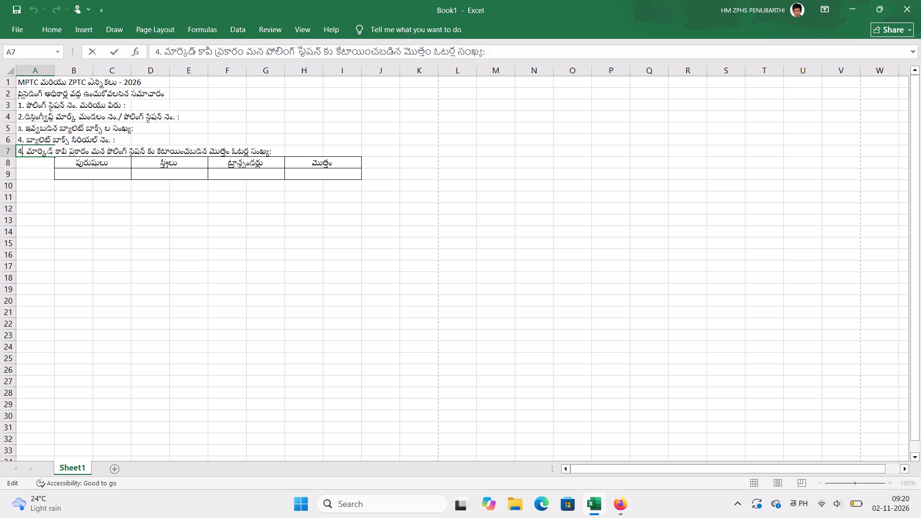
key("BackSpace")
key("5")
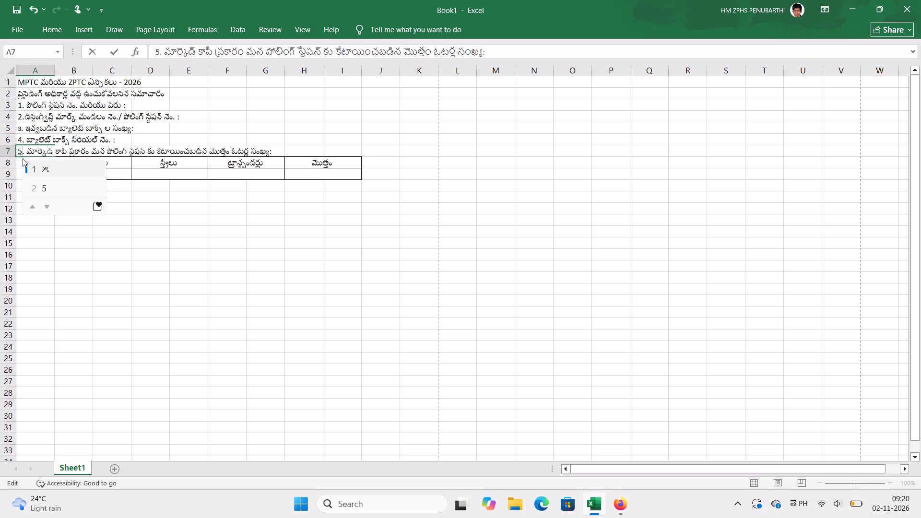
left_click(47, 188)
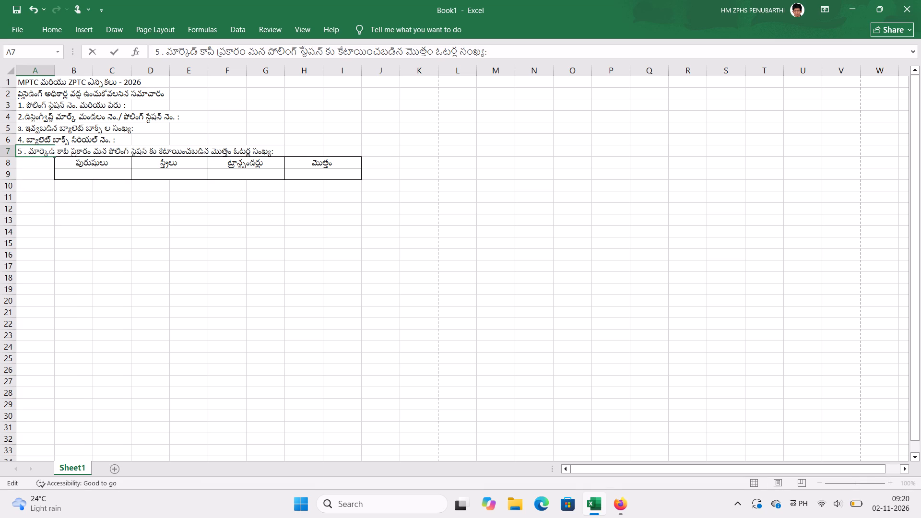
Enter the sixth item "6. తీసుకున్న పేపర్ సీల్ ల సంఖ్య:" in cell A10, below the voter-count table.
double_click(27, 189)
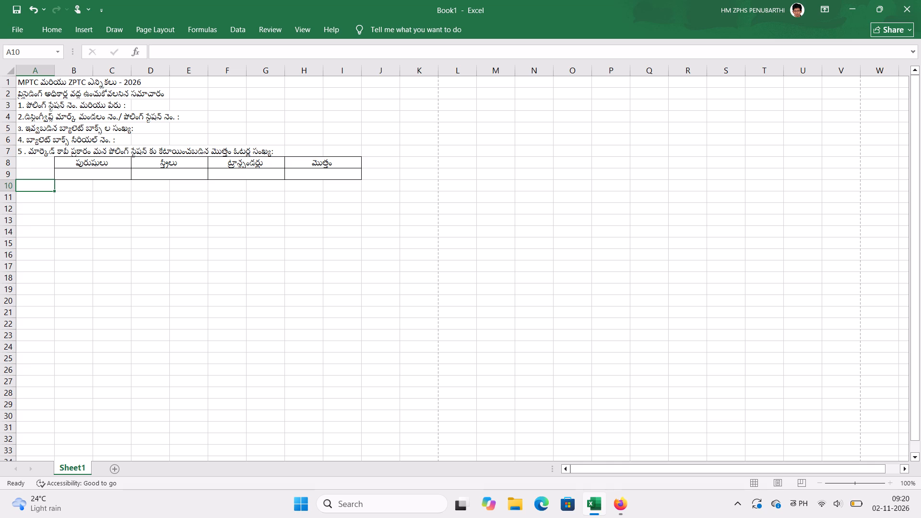
double_click(26, 187)
key("6")
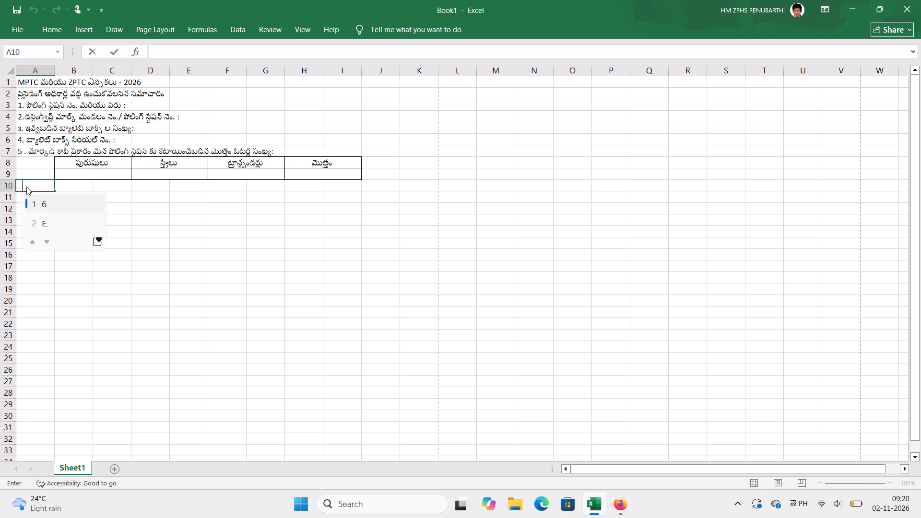
key("period")
key("space")
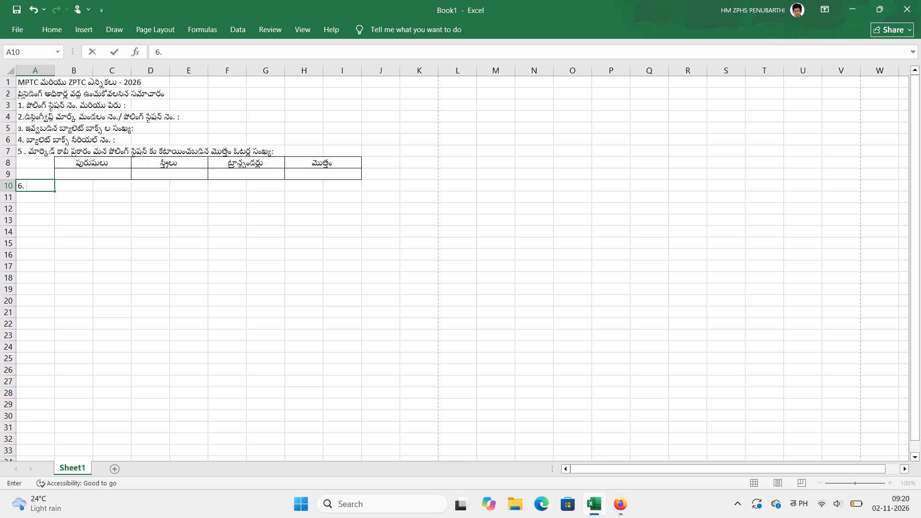
type("teesukunna")
key("space")
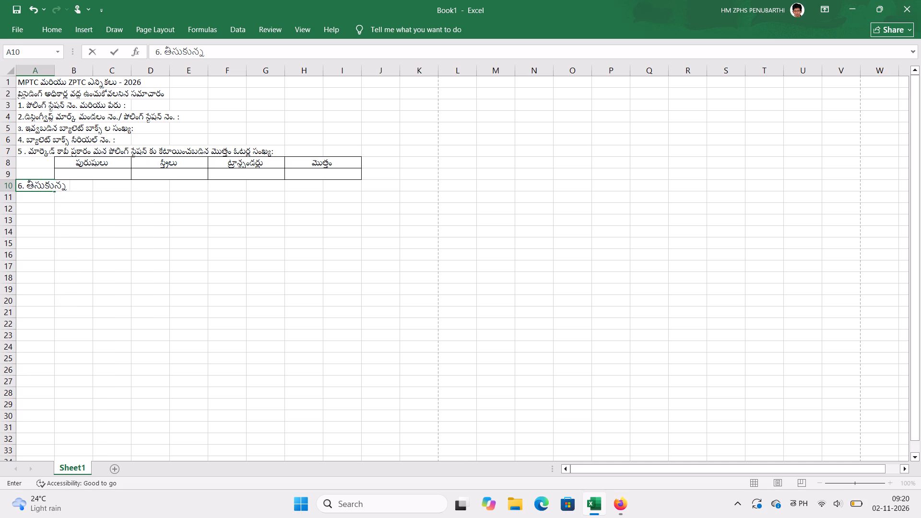
type("paper")
key("space")
type("seals")
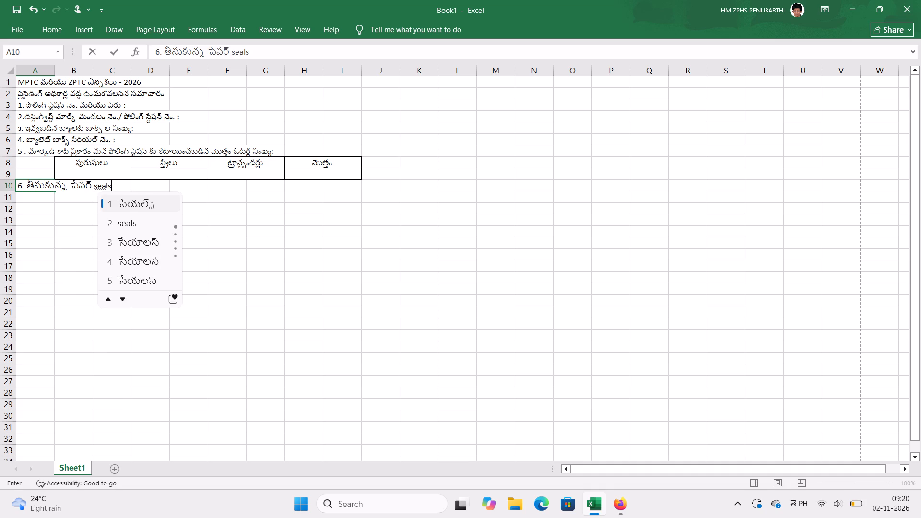
key("BackSpace")
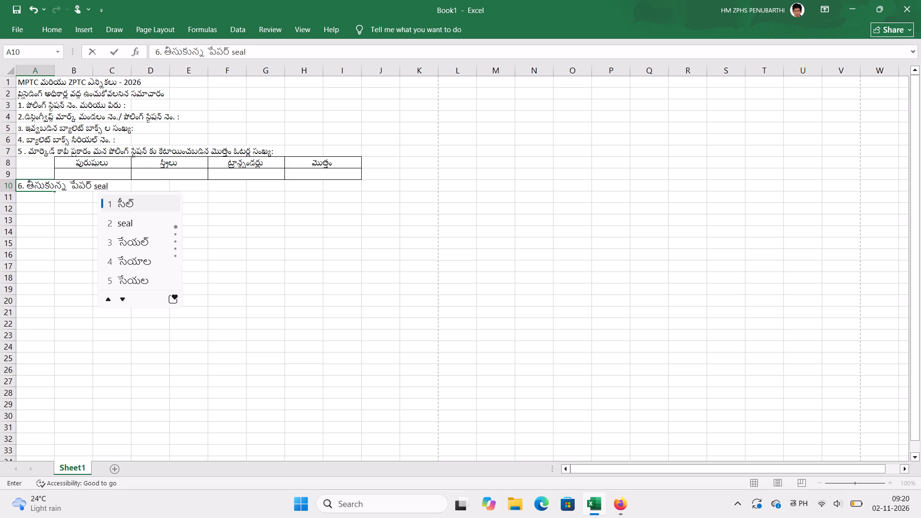
left_click(128, 203)
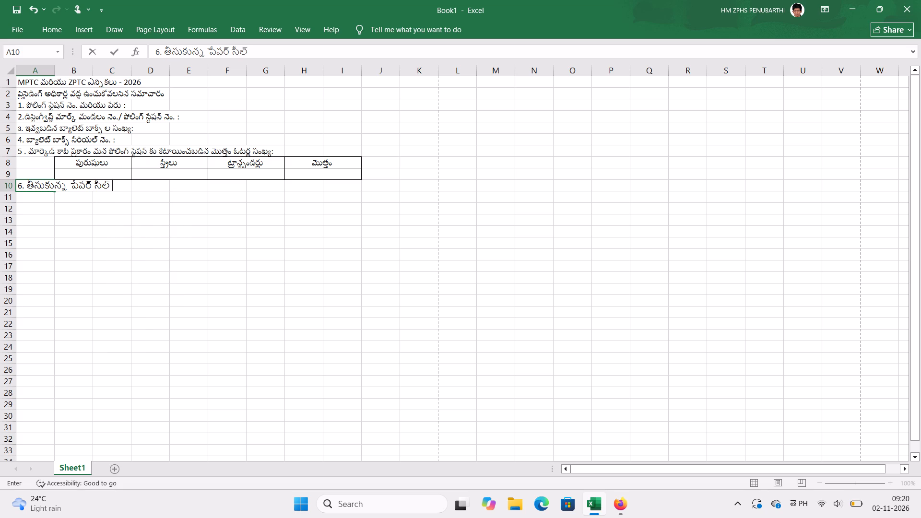
type("la sa")
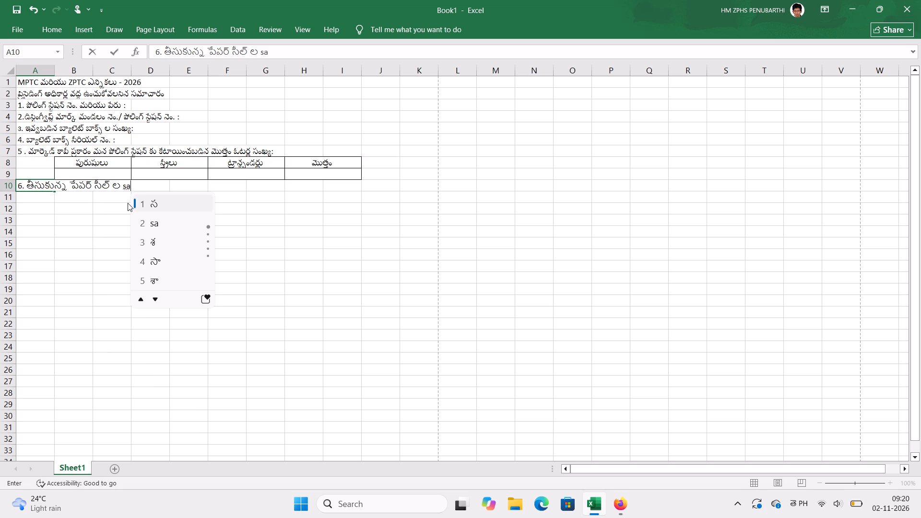
type("mj")
key("BackSpace")
type("khya")
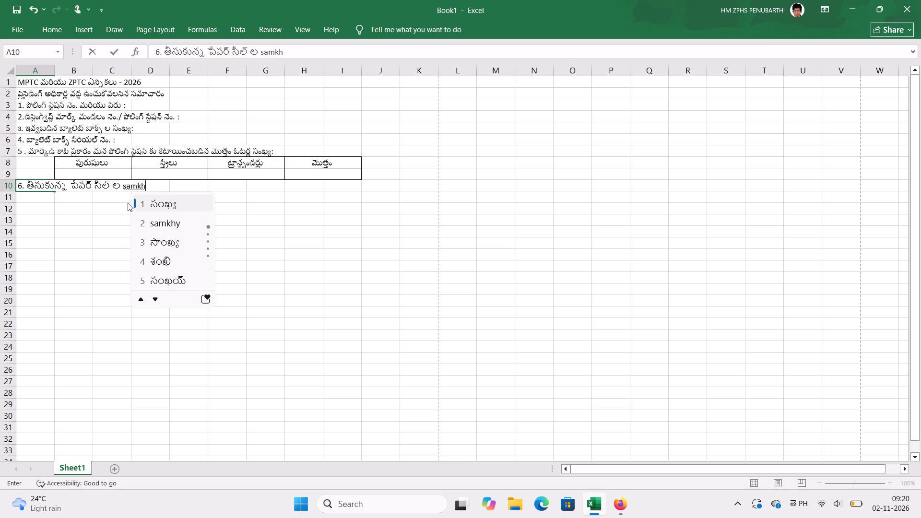
key("space")
key("BackSpace")
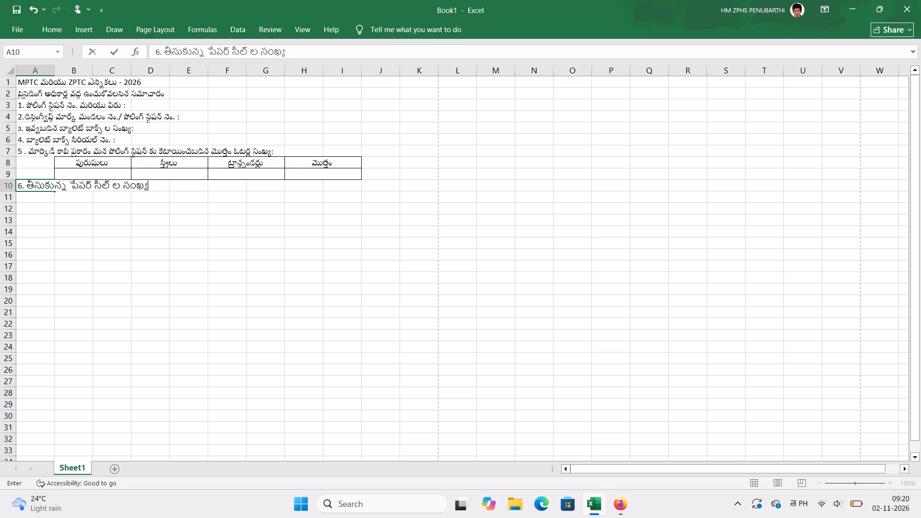
key("shift+colon")
left_click(43, 198)
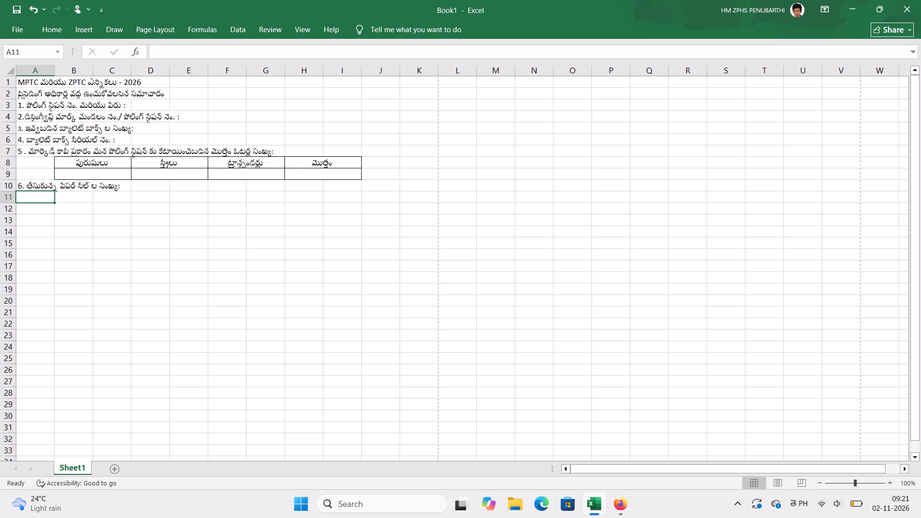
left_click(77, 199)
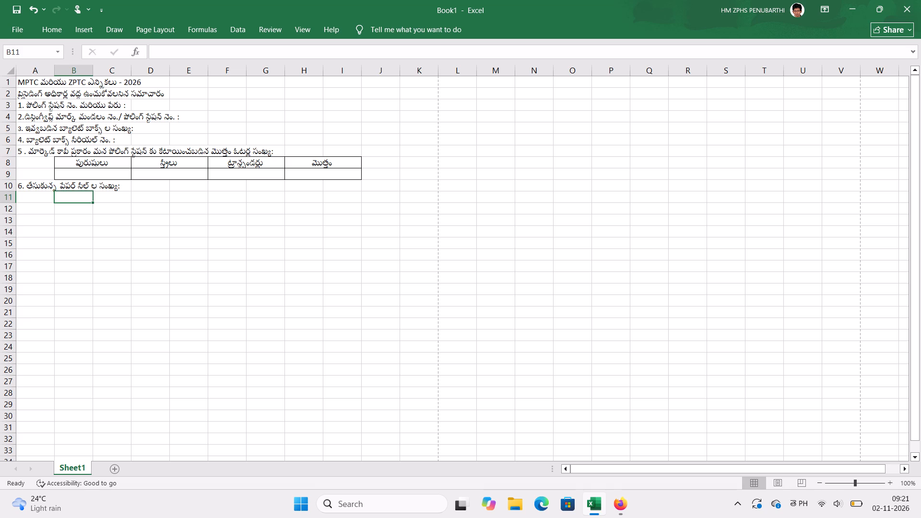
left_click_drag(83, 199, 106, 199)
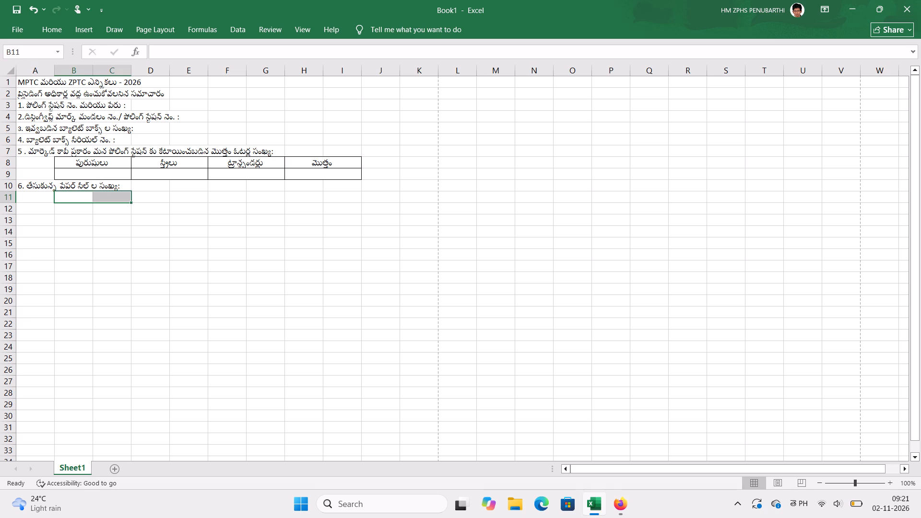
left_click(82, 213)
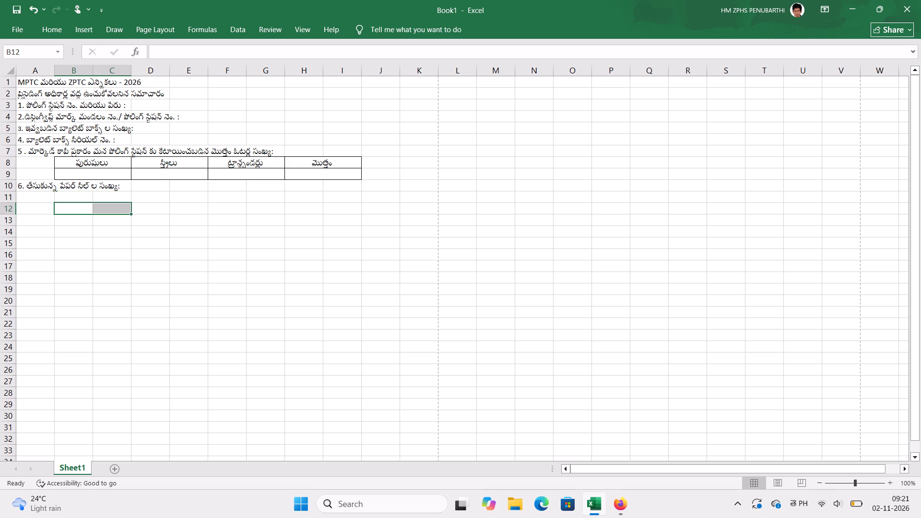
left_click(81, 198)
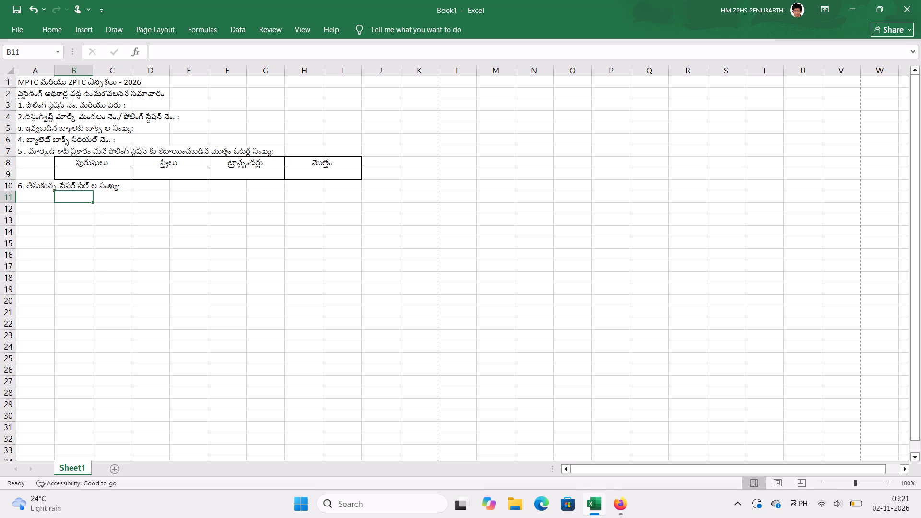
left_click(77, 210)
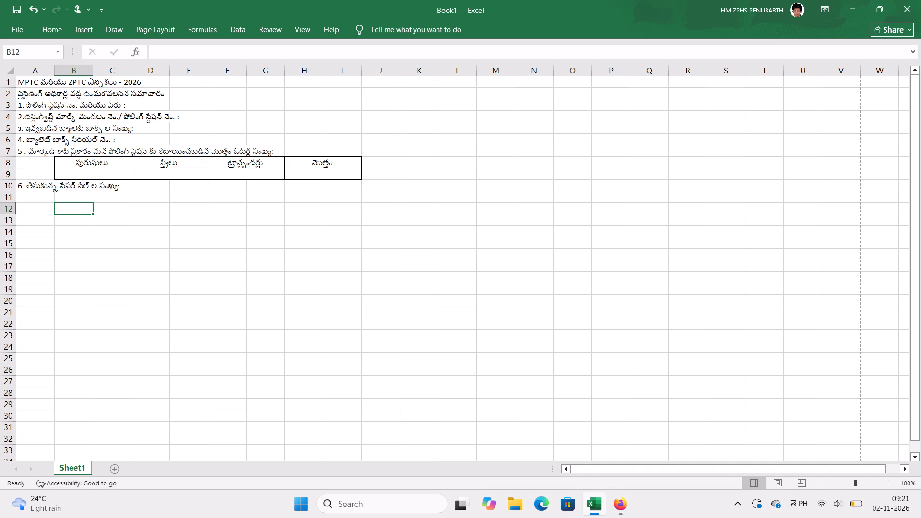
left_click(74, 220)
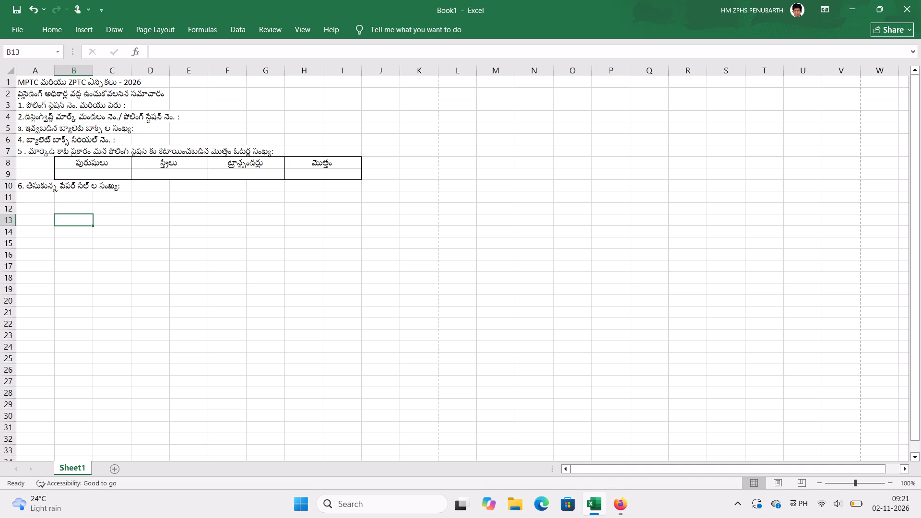
Enter the column headings "నుండి", "వరకు" and "మొత్తం" in cells B12, C12 and D12.
left_click(78, 209)
type("nundi")
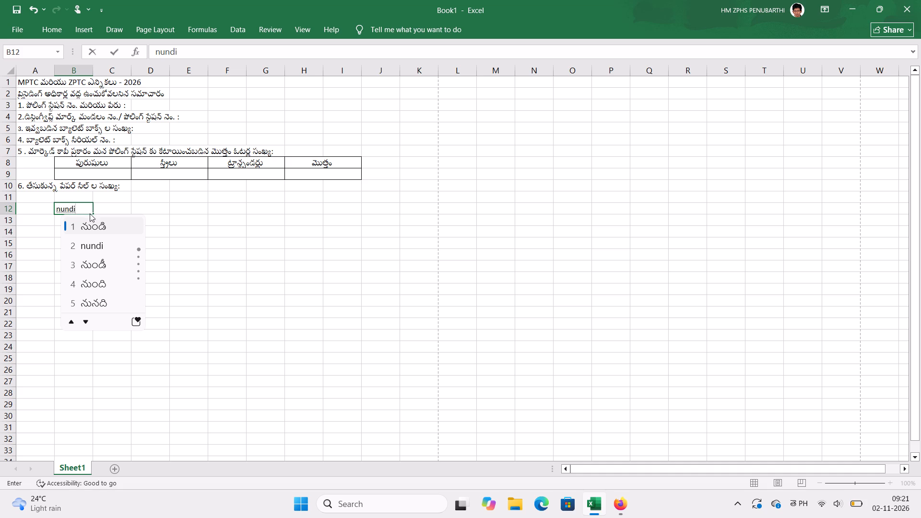
left_click(94, 226)
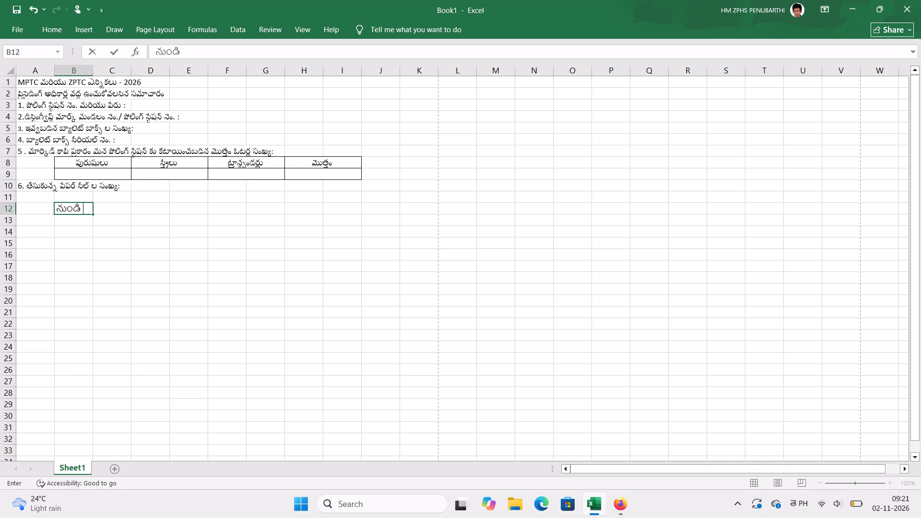
left_click(111, 210)
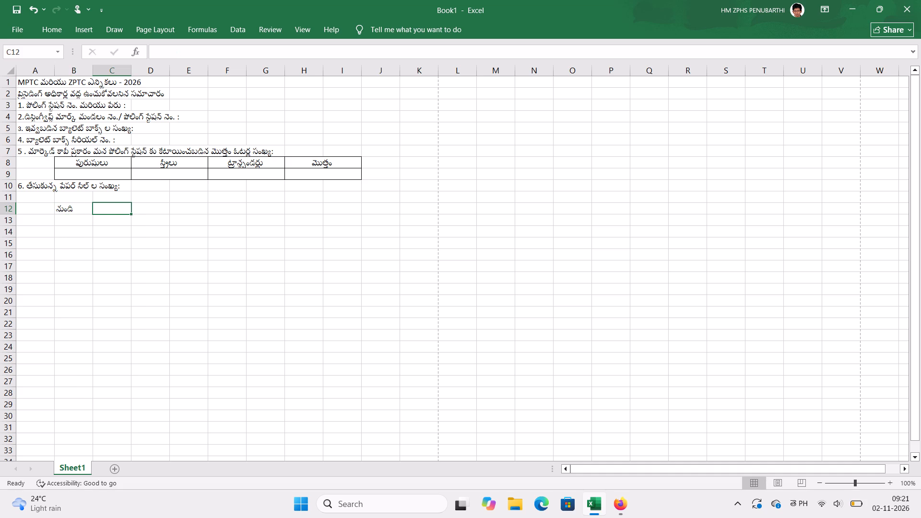
type("varaku")
left_click(134, 226)
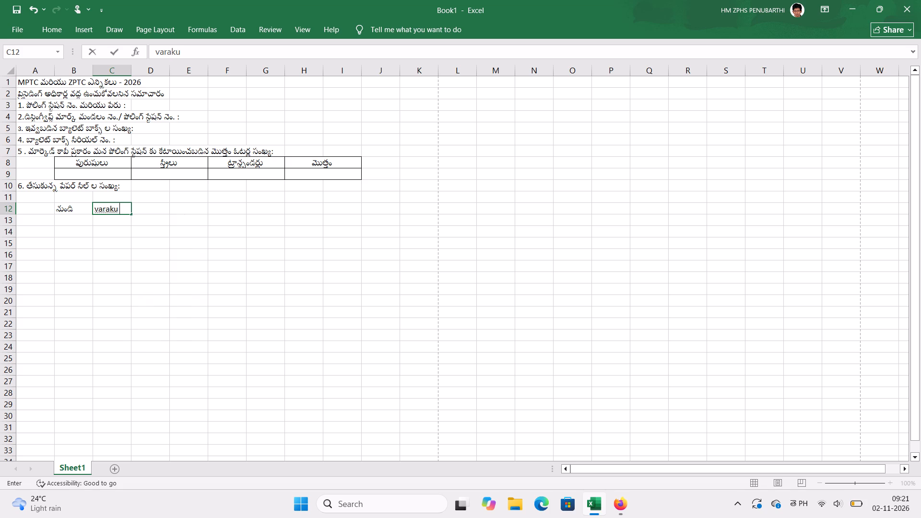
left_click(147, 209)
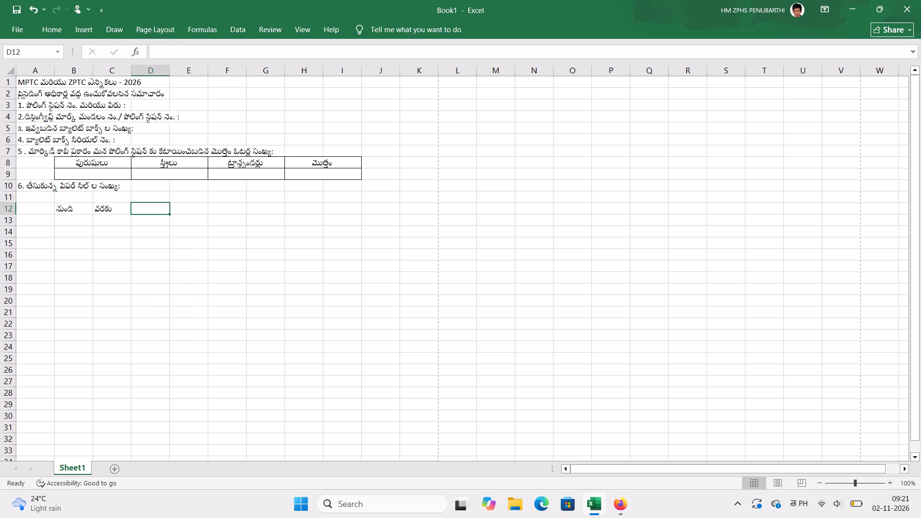
type("motta")
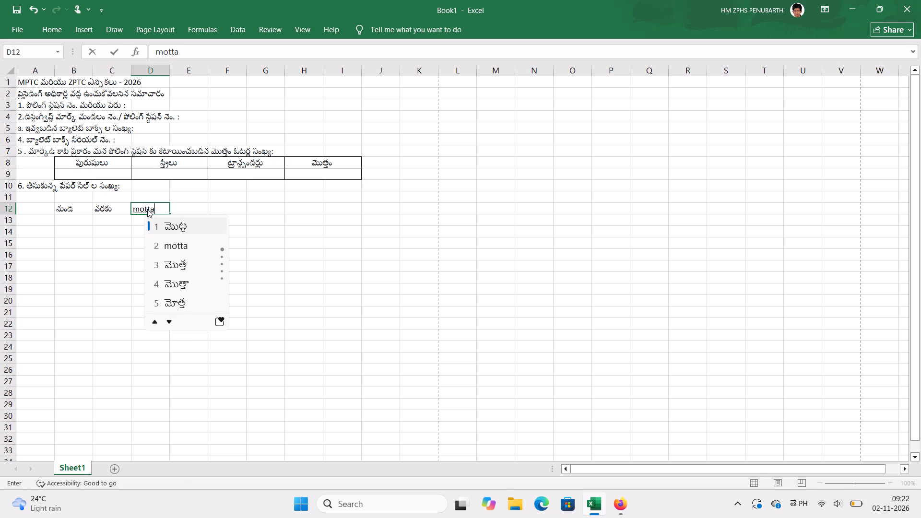
key("m")
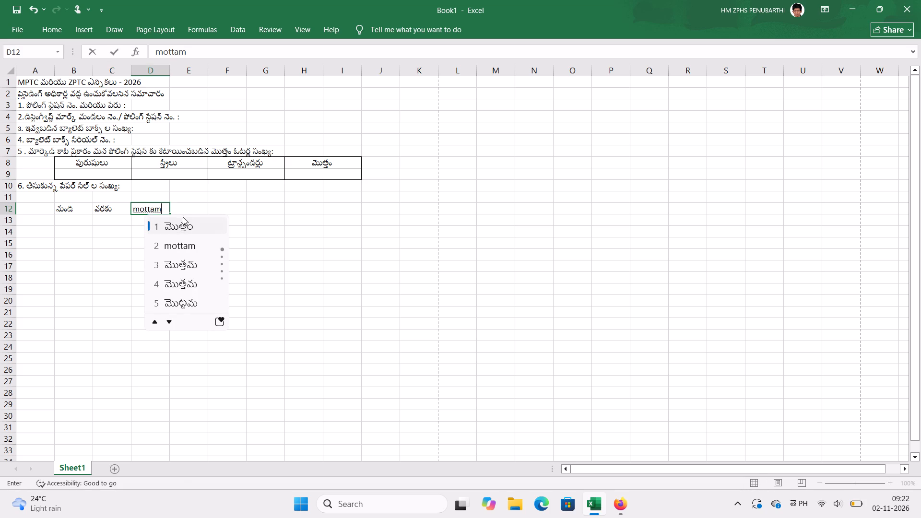
left_click(185, 228)
left_click(151, 235)
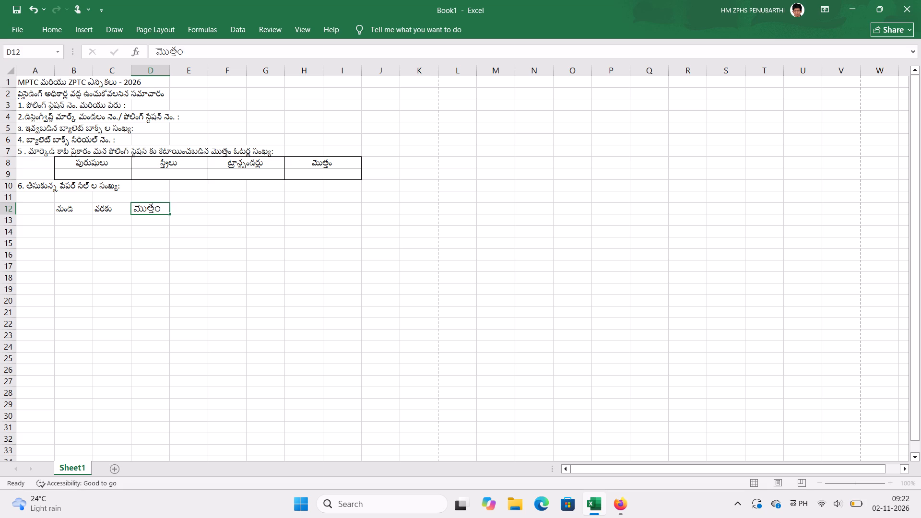
Enter the heading "సీరియల్ నెంబర్లు" in cell B11, above the "నుండి" and "వరకు" headings.
left_click_drag(70, 197, 100, 195)
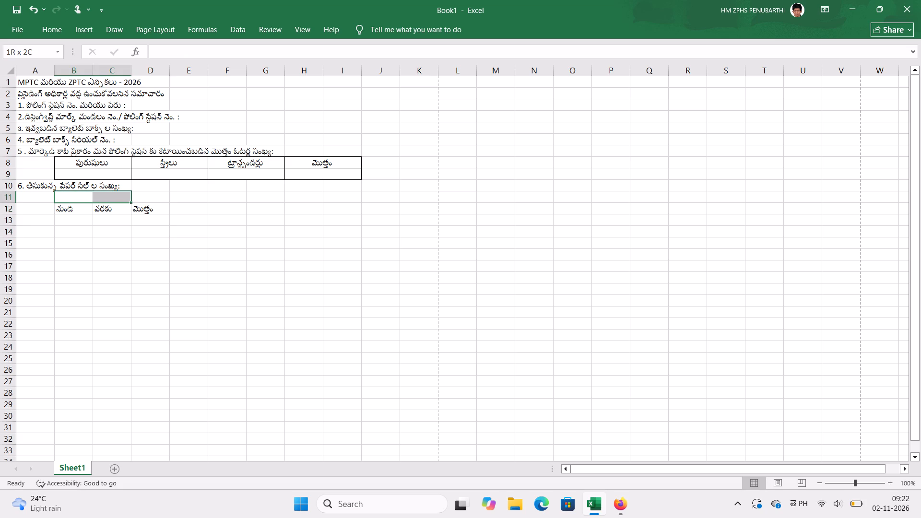
left_click_drag(100, 195, 101, 195)
type("serial")
key("space")
key("n")
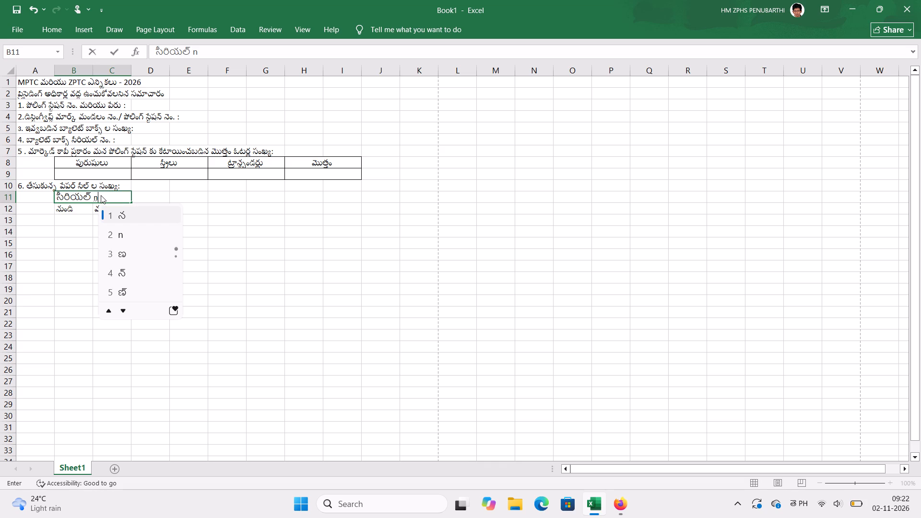
type("emb")
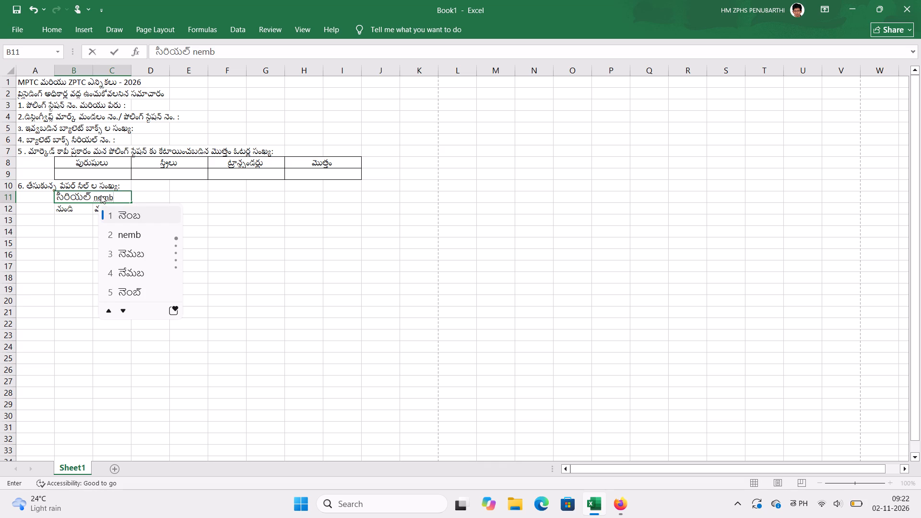
key("e")
type("rlu")
key("space")
left_click(164, 247)
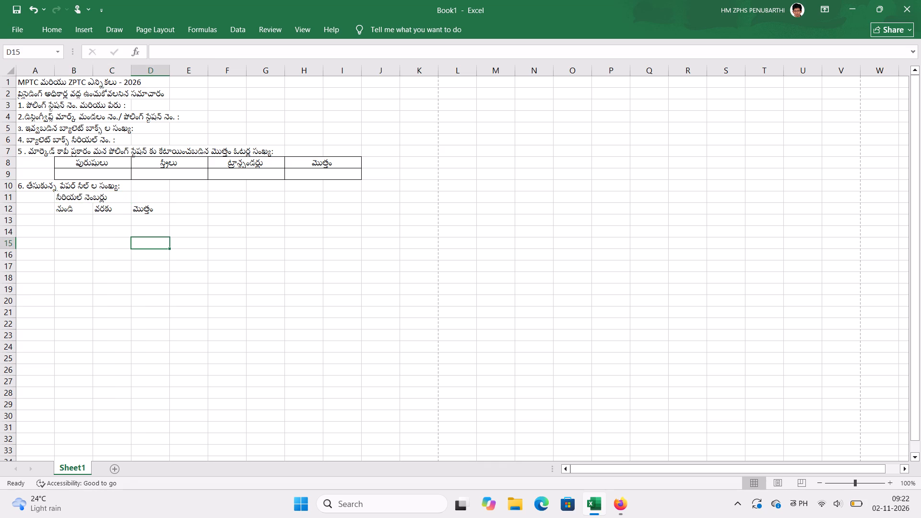
left_click(77, 196)
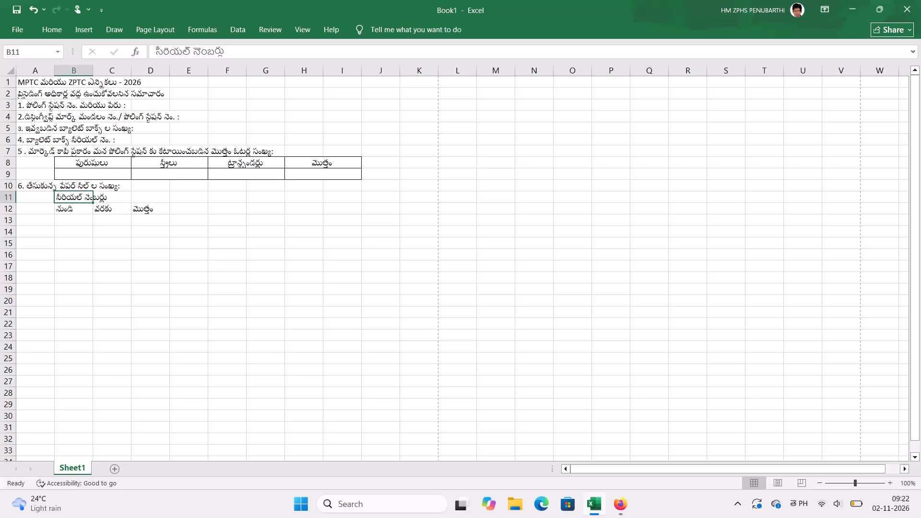
Merge and center the heading "సీరియల్ నెంబర్లు" across cells B11 and C11.
left_click_drag(77, 196, 106, 197)
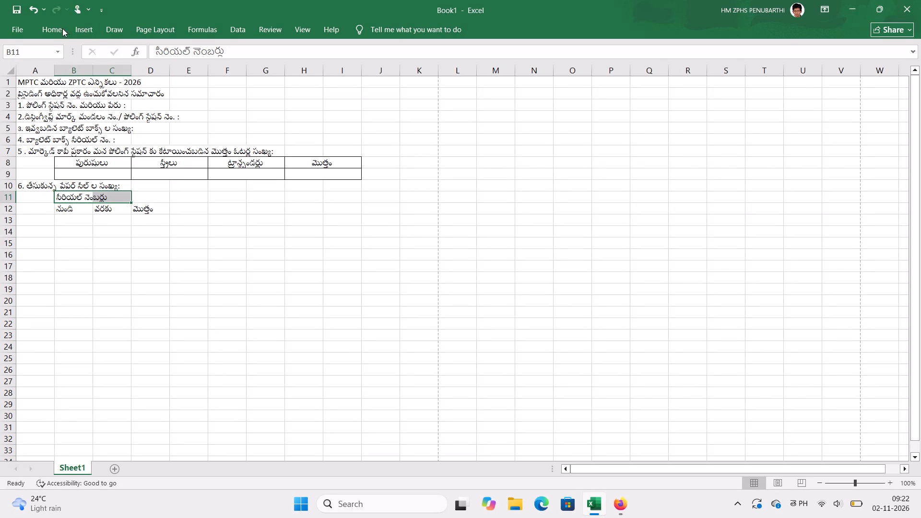
left_click(59, 27)
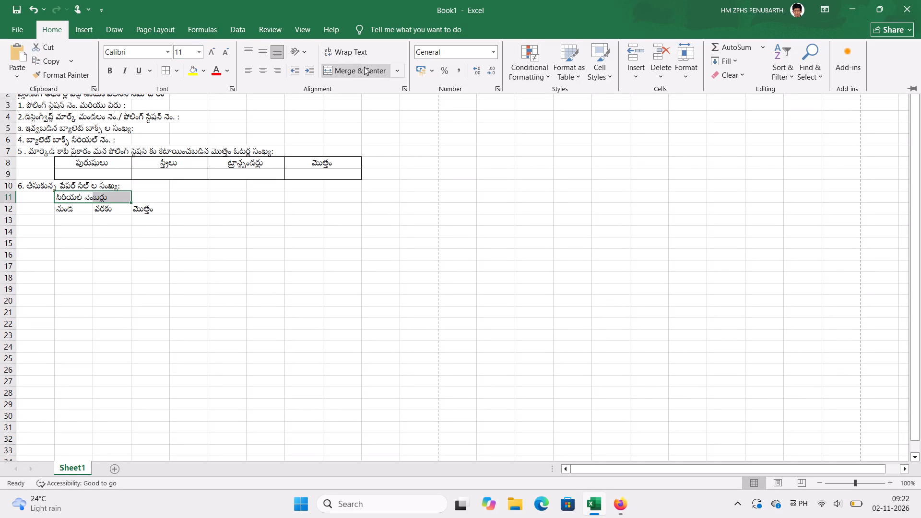
left_click(364, 67)
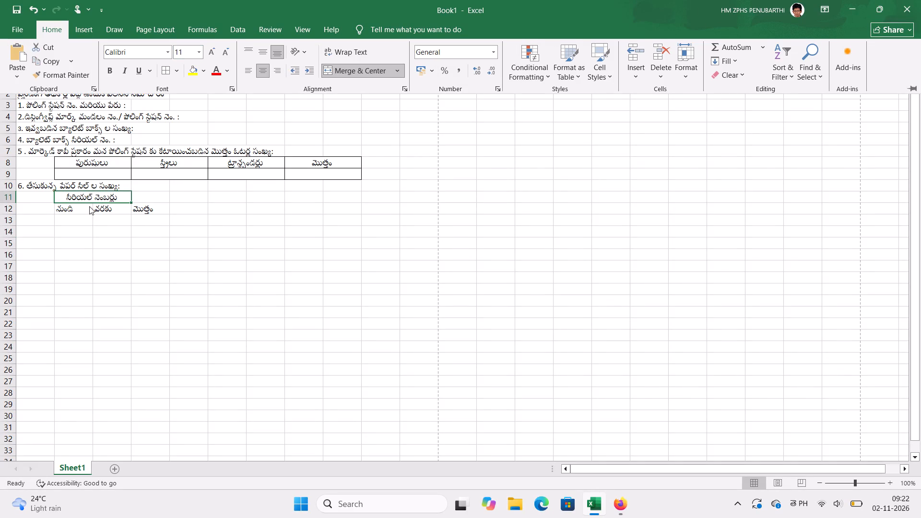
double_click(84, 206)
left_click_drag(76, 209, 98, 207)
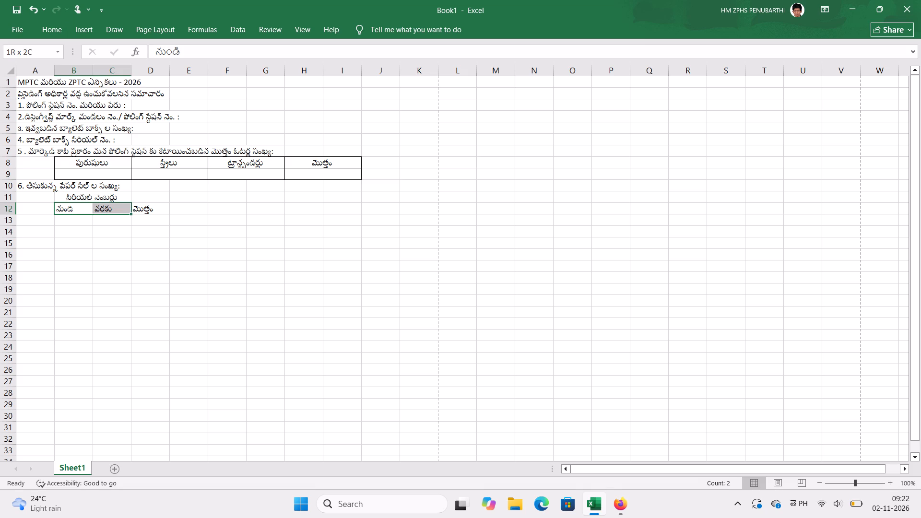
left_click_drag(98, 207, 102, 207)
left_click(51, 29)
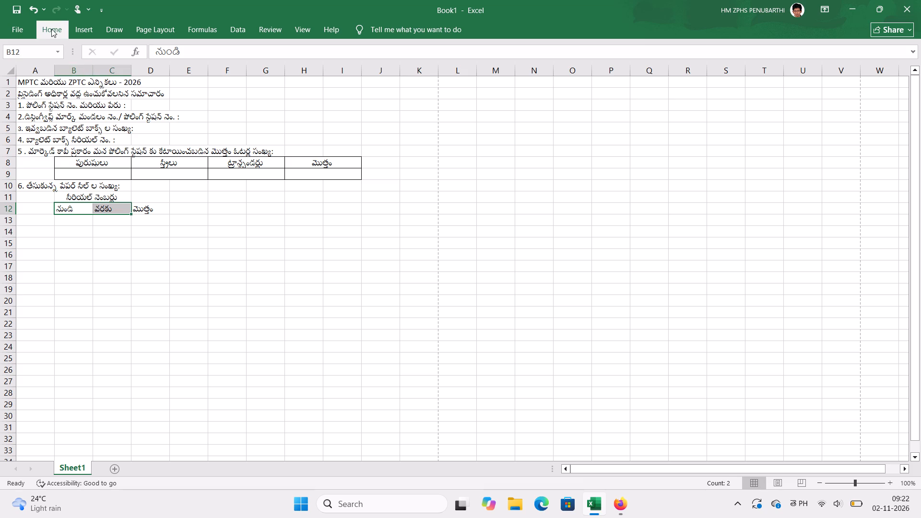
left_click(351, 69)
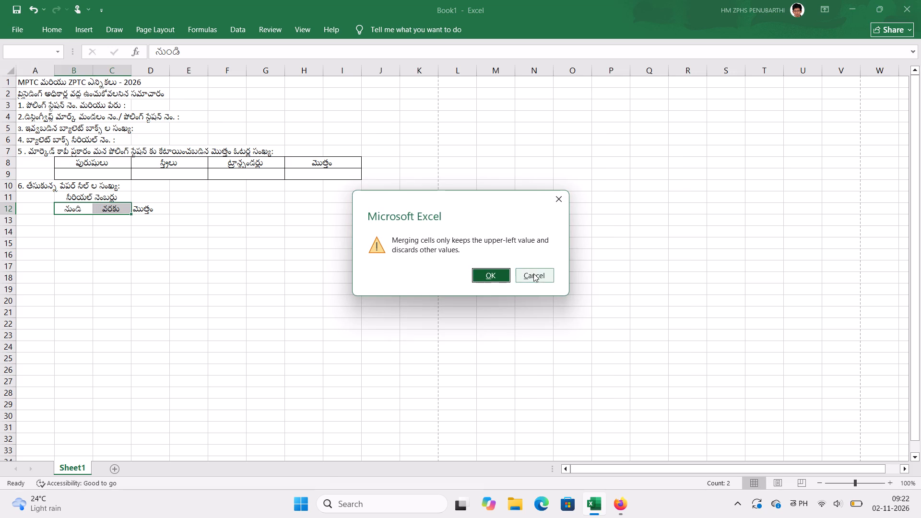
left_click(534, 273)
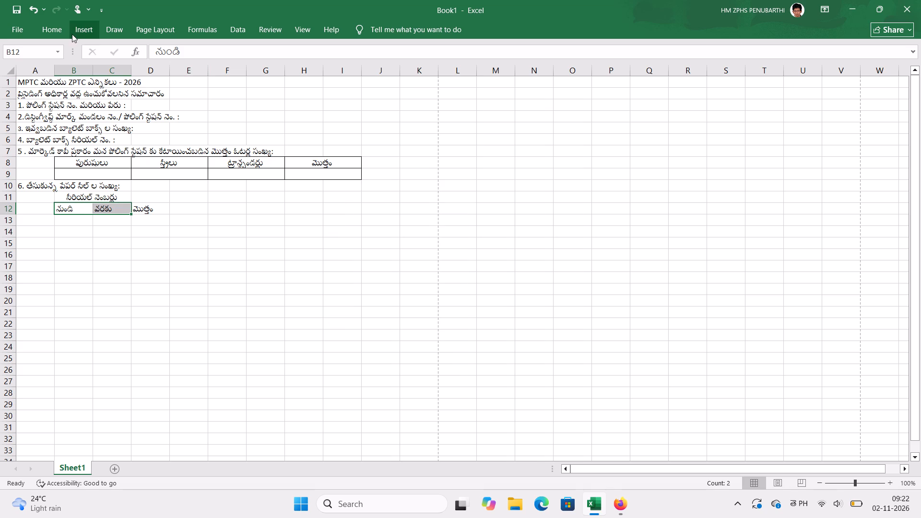
Center the headings "నుండి" and "వరకు" horizontally in cells B12 and C12 without merging them.
left_click(54, 28)
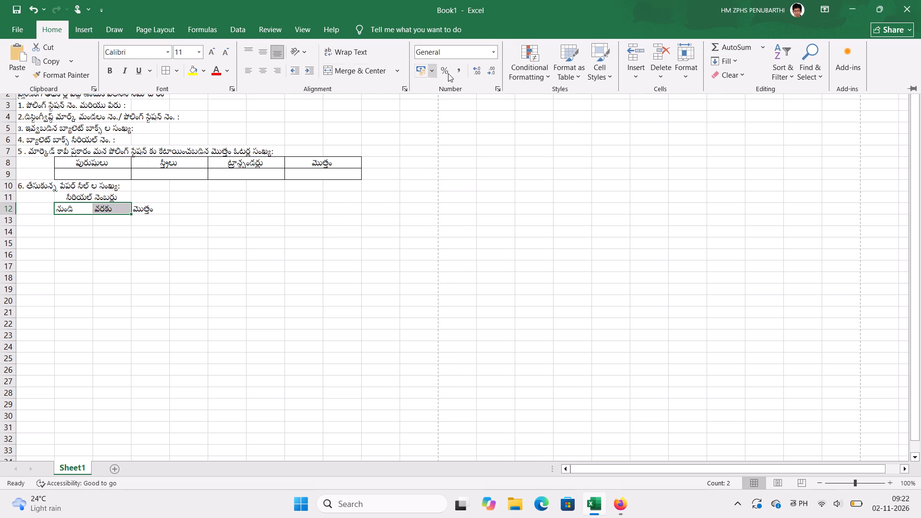
left_click(266, 69)
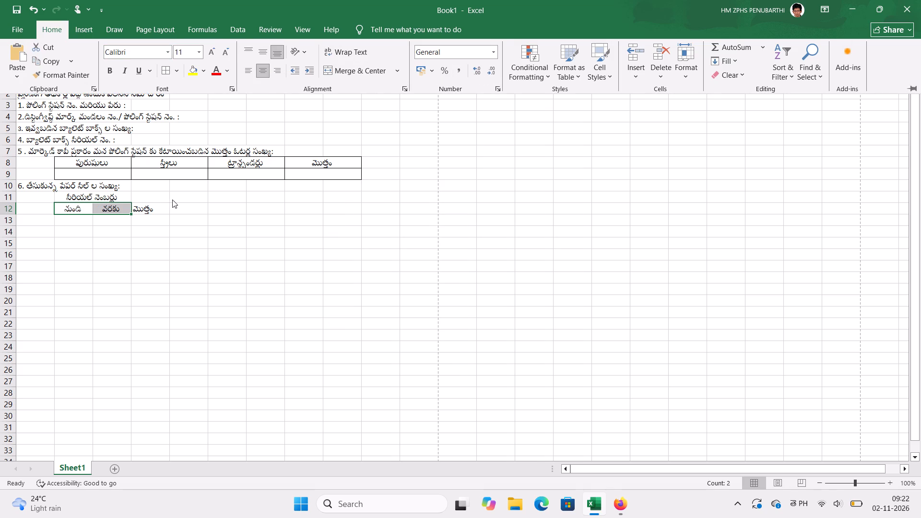
Clear the heading "మొత్తం" from cell D12 and enter it in cell D11 instead.
left_click(161, 204)
left_click(160, 208)
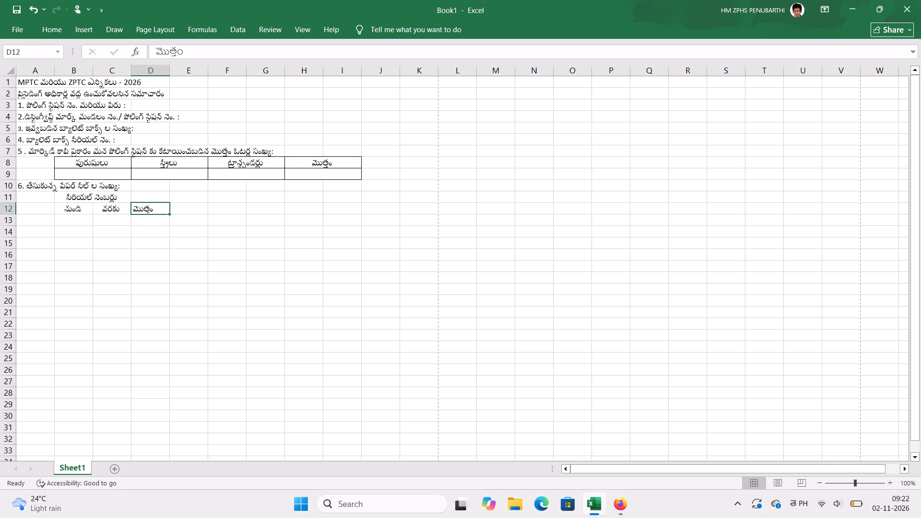
left_click(153, 206)
left_click_drag(169, 214, 169, 200)
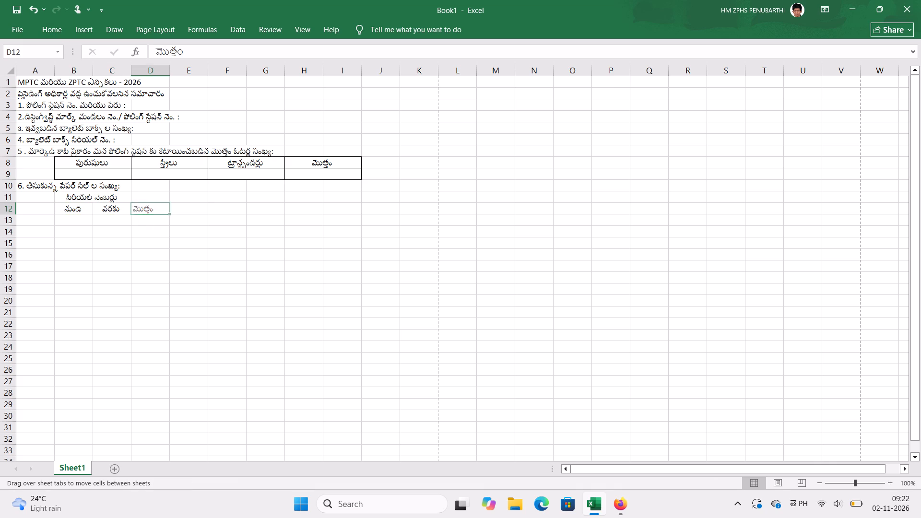
left_click_drag(169, 200, 169, 200)
left_click(154, 195)
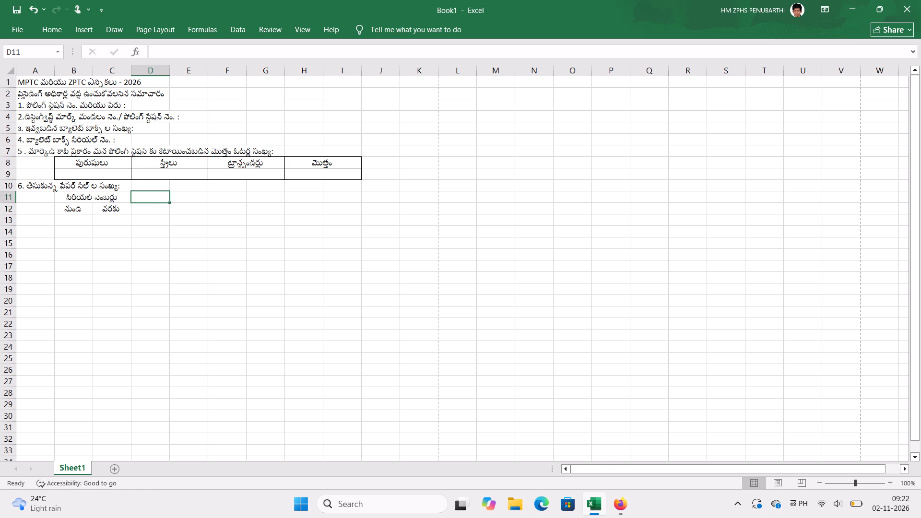
type("mottam")
left_click(185, 218)
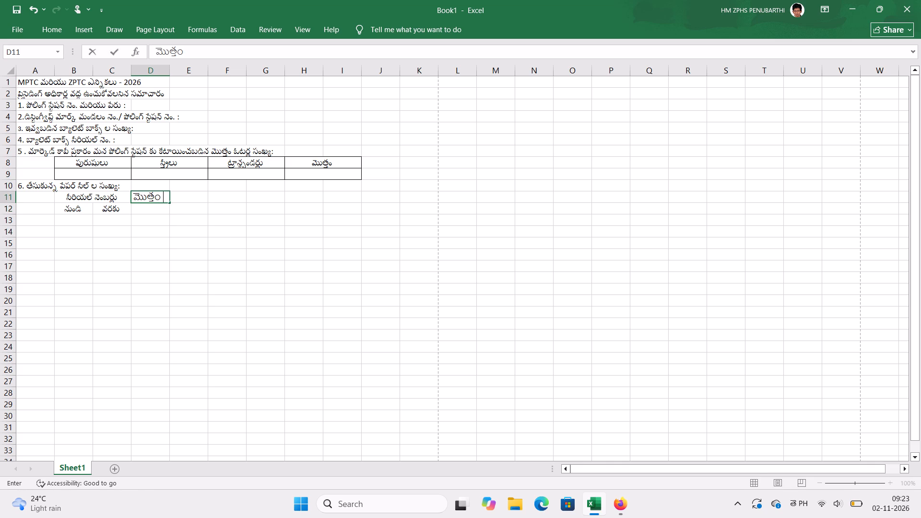
left_click(167, 224)
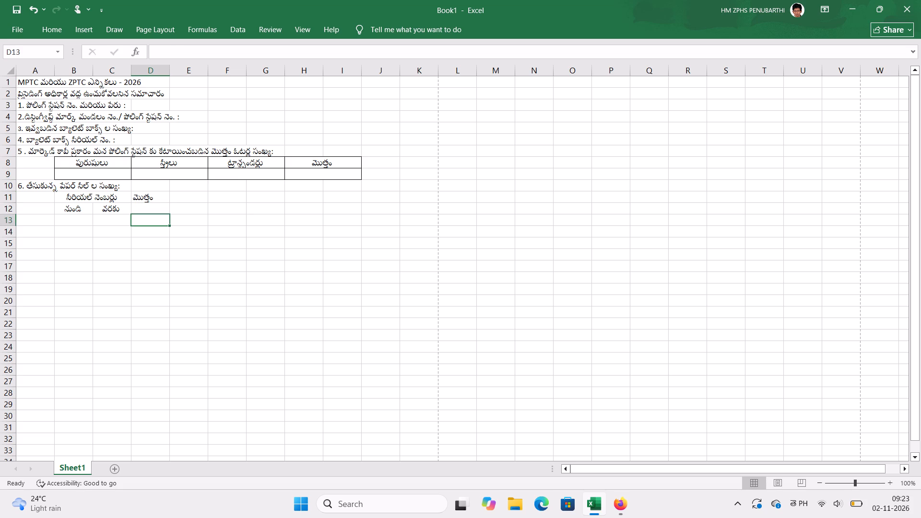
Merge and center cells D11 and D12, and middle-align the "మొత్తం" heading vertically.
left_click_drag(155, 200, 155, 206)
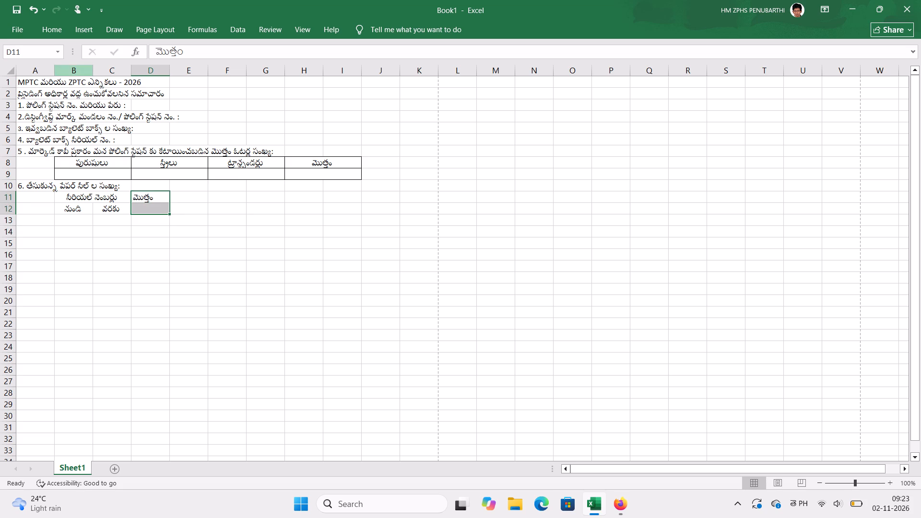
left_click(50, 33)
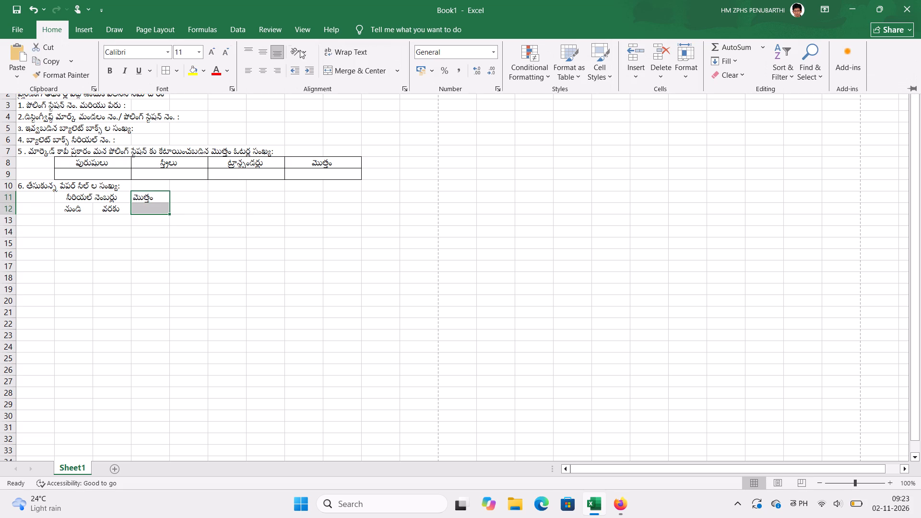
left_click(362, 74)
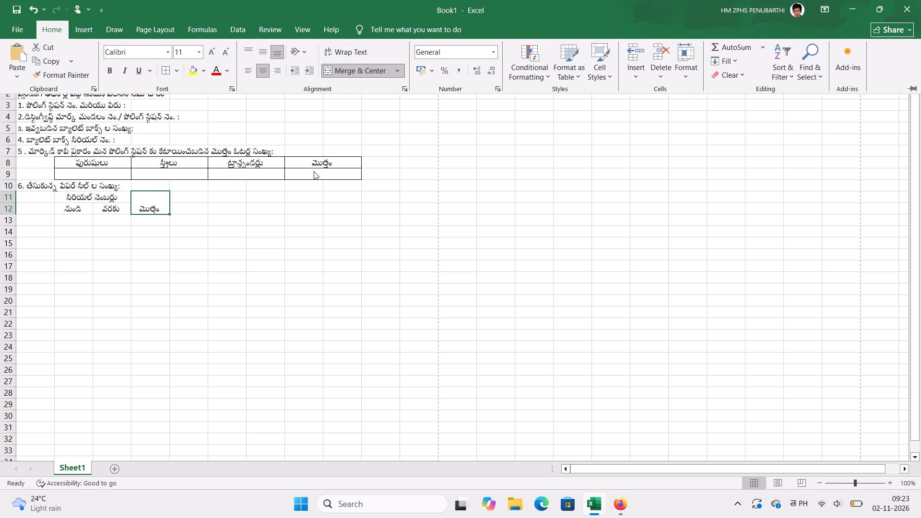
left_click(261, 50)
left_click(262, 191)
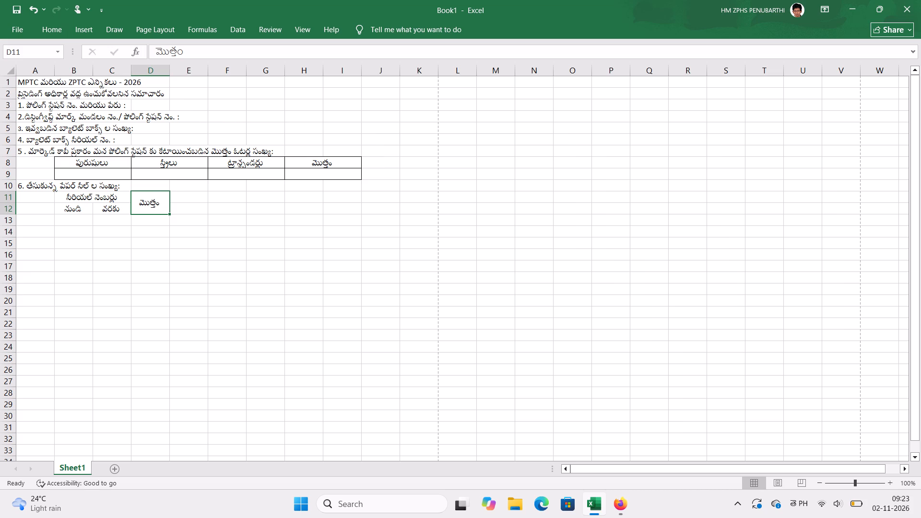
Apply all borders to the paper seal table in B11:D13, including the empty row below the headings.
left_click_drag(75, 199, 111, 218)
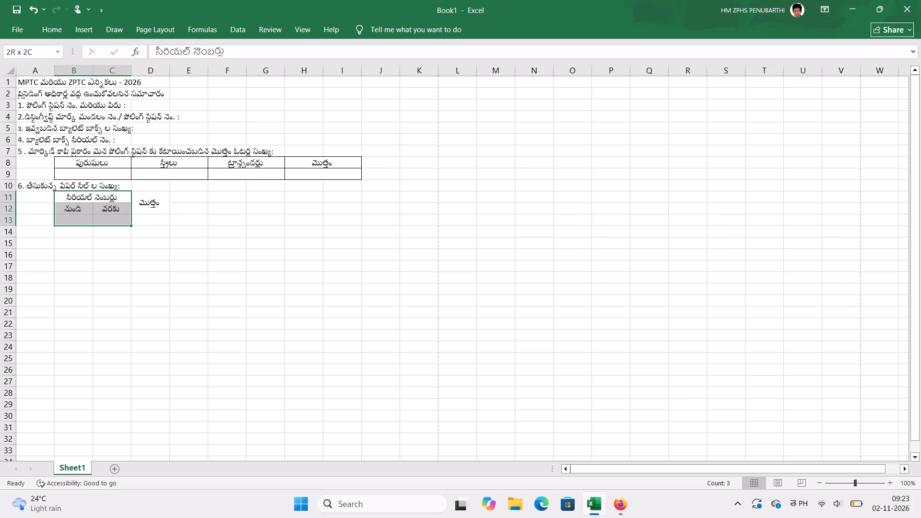
left_click_drag(111, 218, 136, 216)
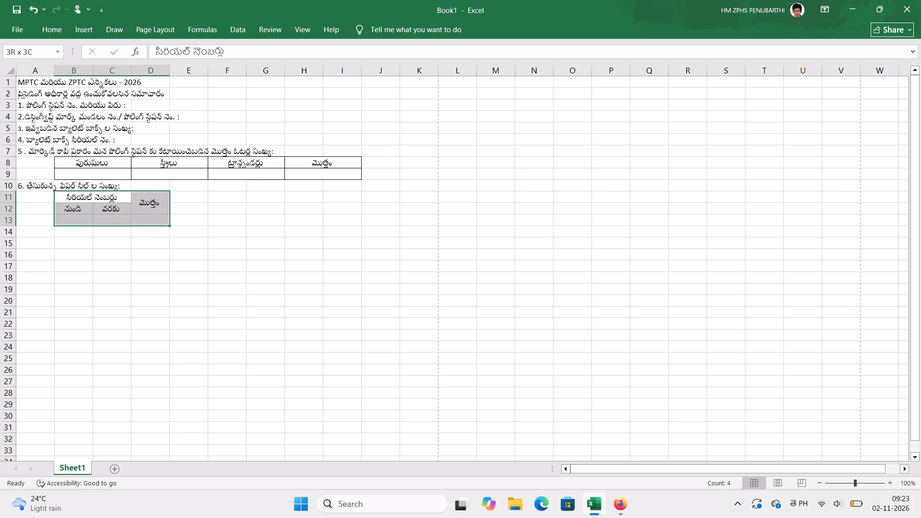
left_click_drag(136, 216, 135, 216)
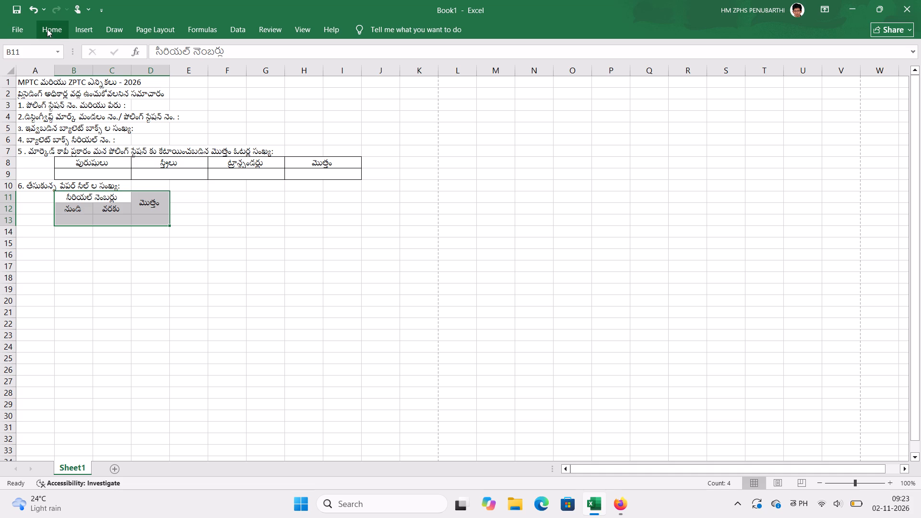
left_click(47, 29)
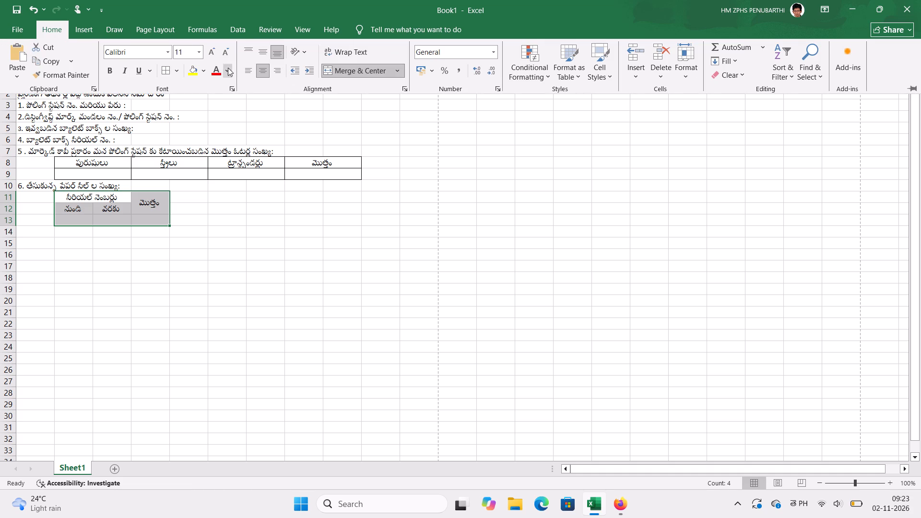
left_click(179, 71)
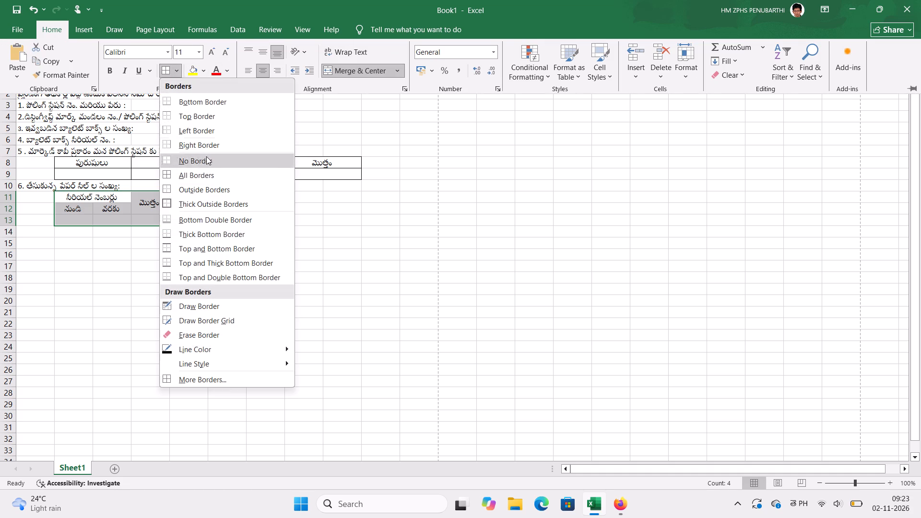
left_click(210, 177)
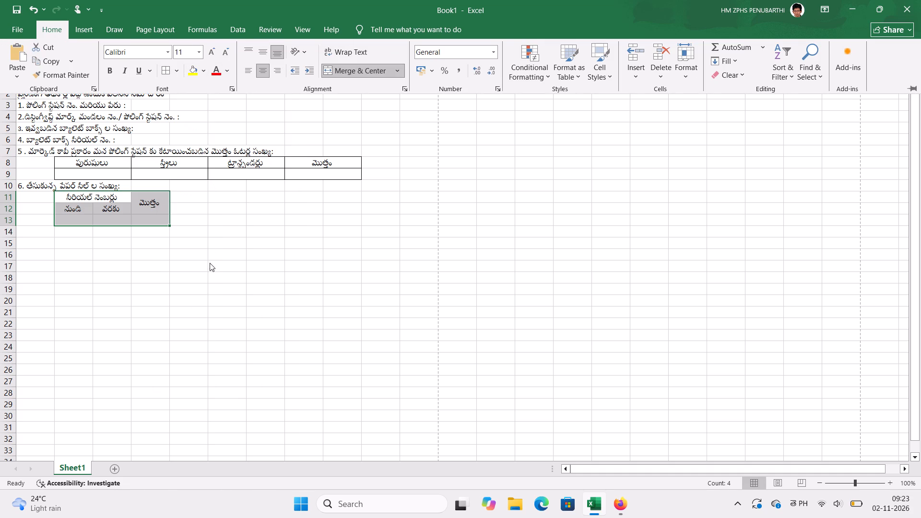
left_click(210, 266)
left_click(210, 266)
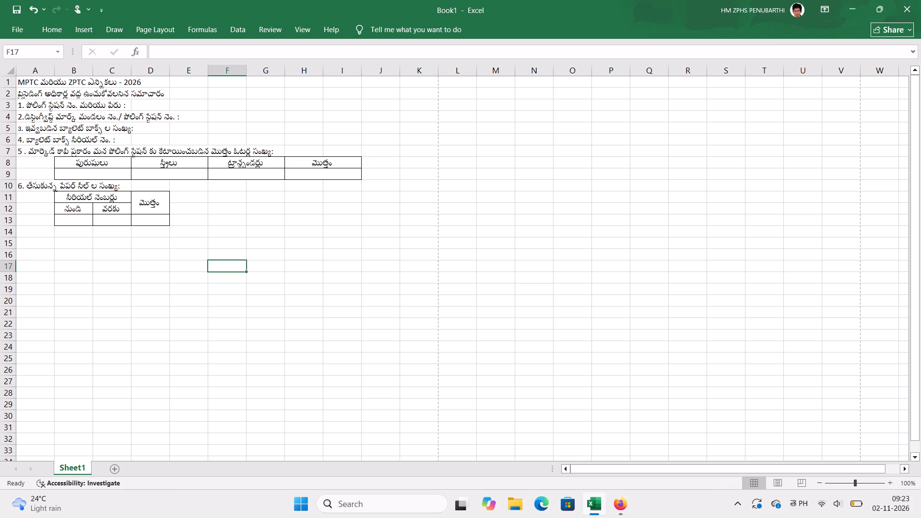
Widen columns B and C and slightly narrow column A to give the "నుండి" and "వరకు" columns more room.
left_click_drag(93, 70, 101, 71)
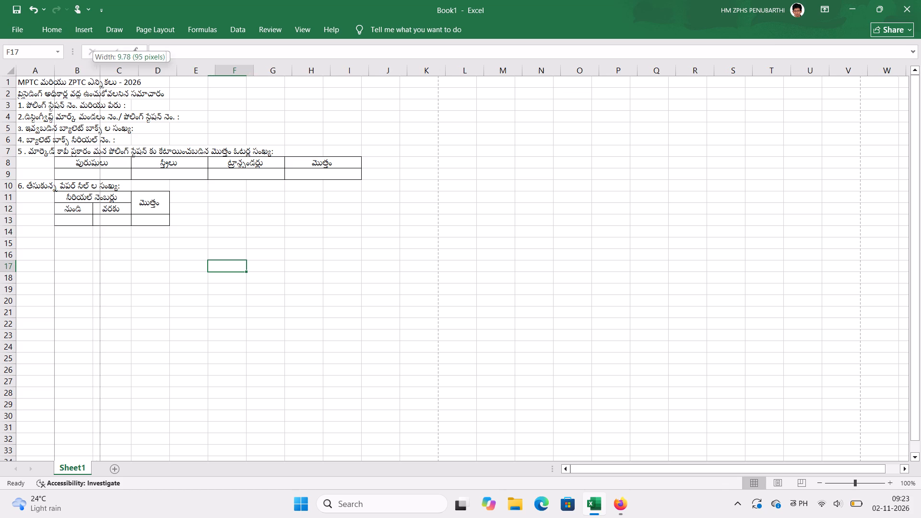
left_click_drag(101, 71, 102, 71)
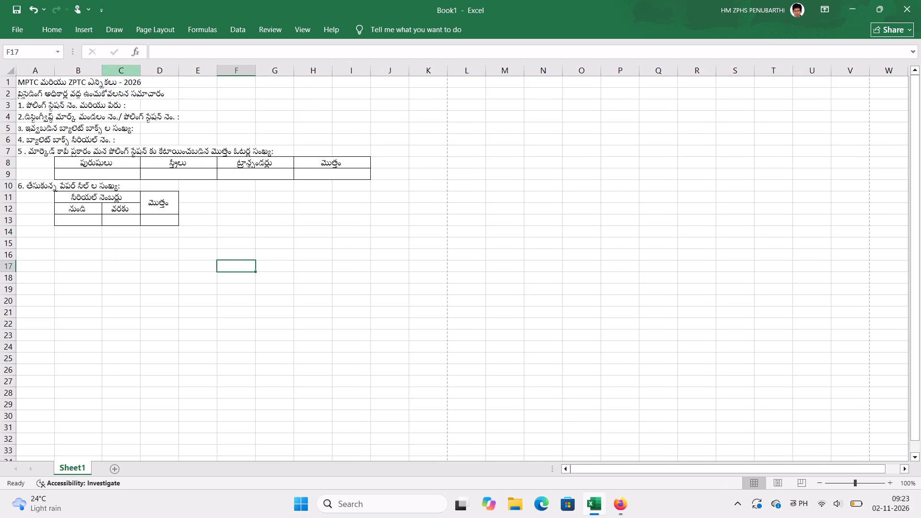
left_click_drag(141, 70, 155, 73)
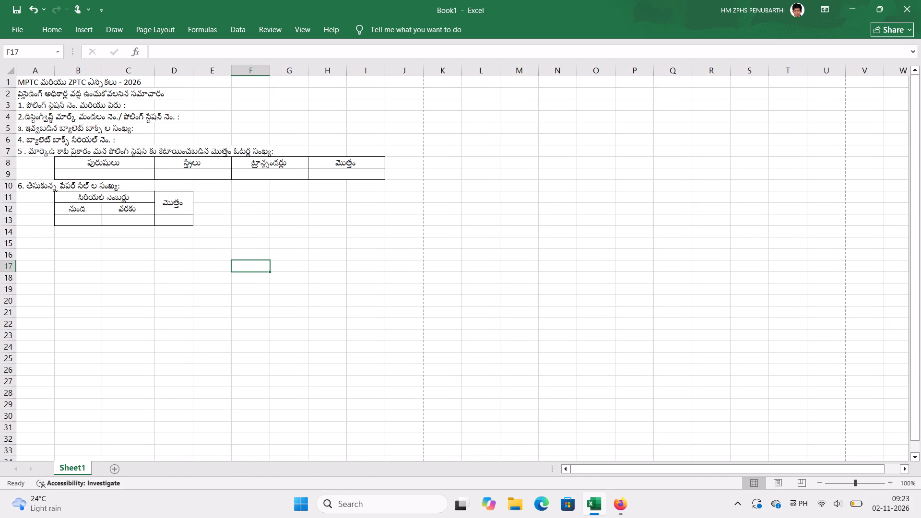
left_click_drag(52, 72, 44, 73)
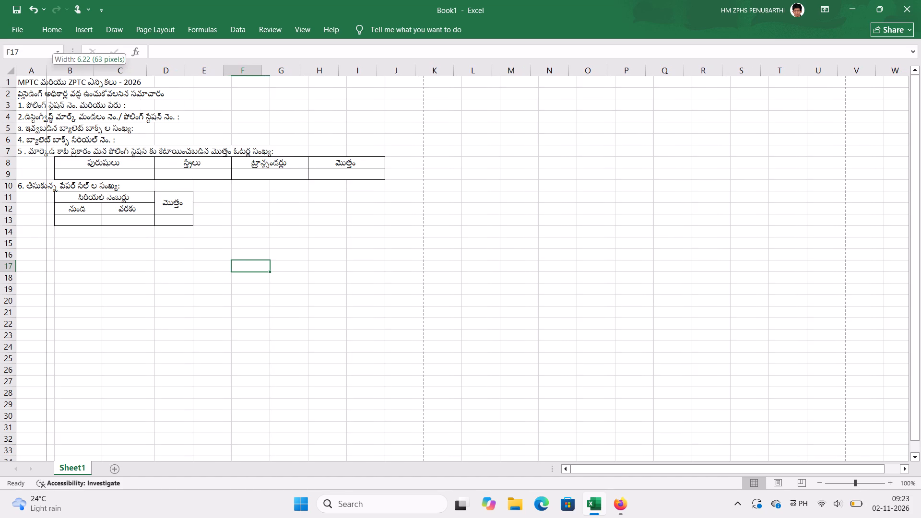
left_click_drag(44, 73, 46, 74)
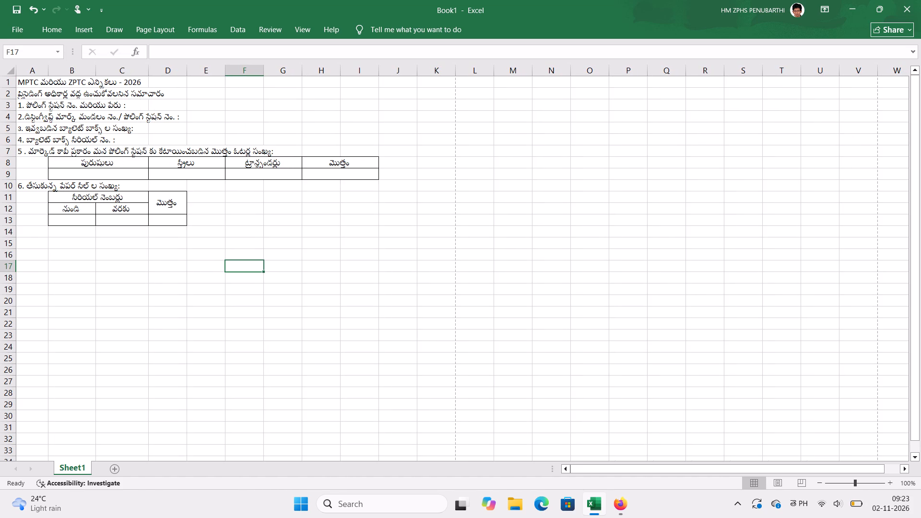
left_click_drag(96, 74, 120, 74)
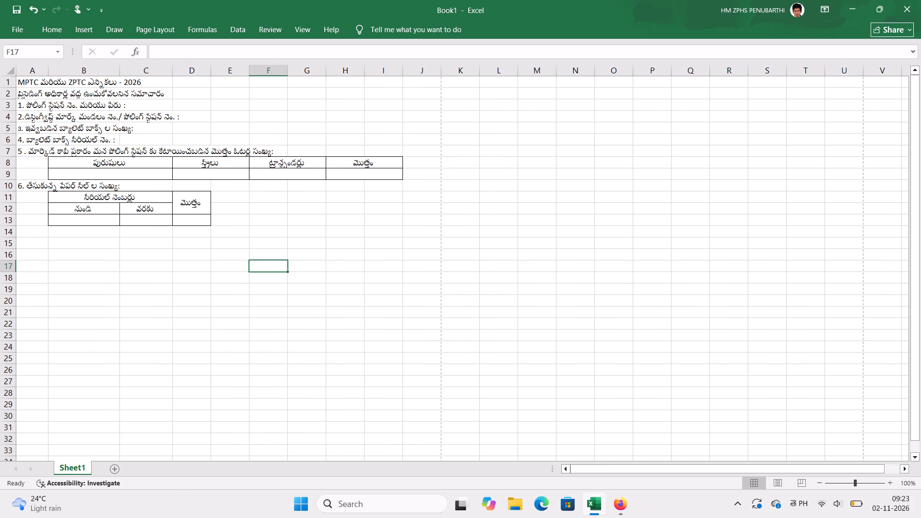
left_click_drag(168, 70, 180, 71)
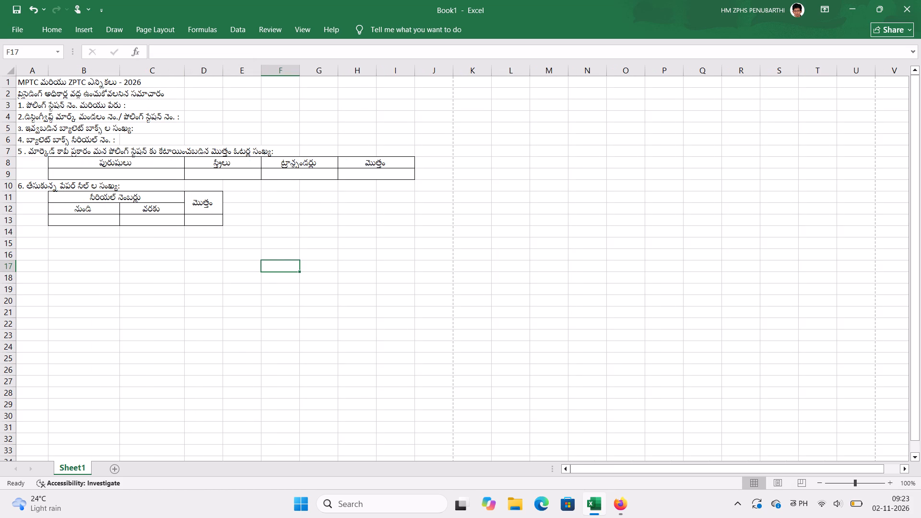
left_click(198, 243)
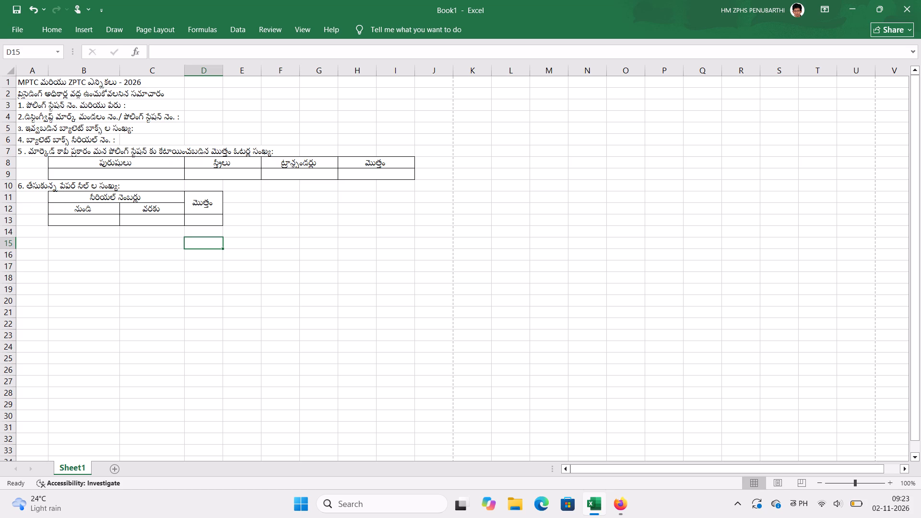
Start the seventh item with "7." in cell A14, below the paper seal table.
left_click(32, 231)
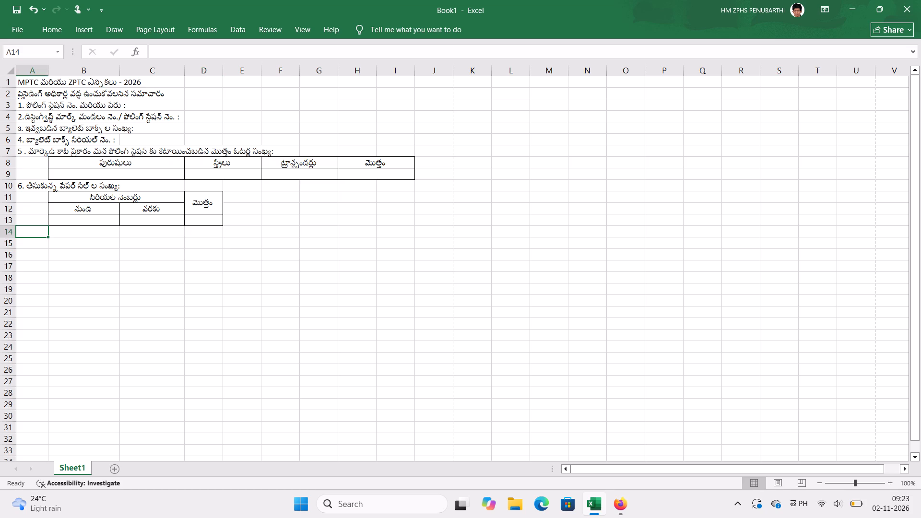
type("7.")
key("space")
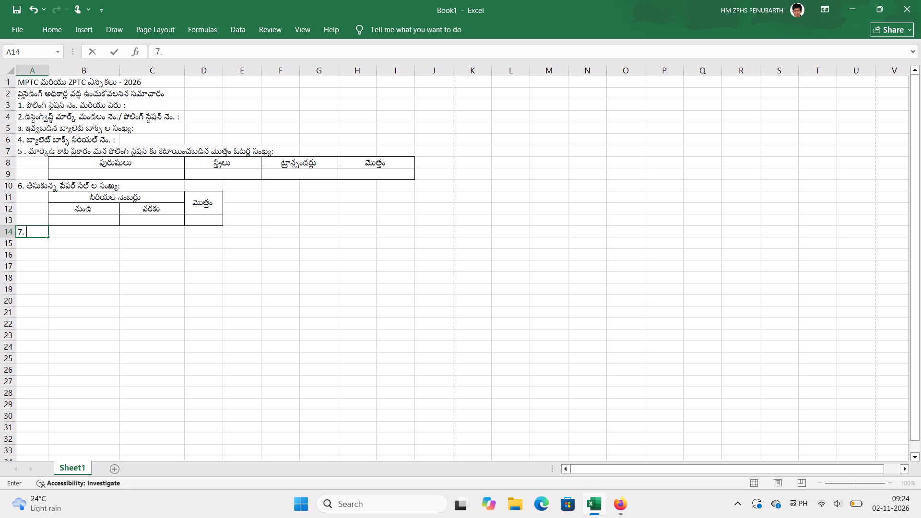
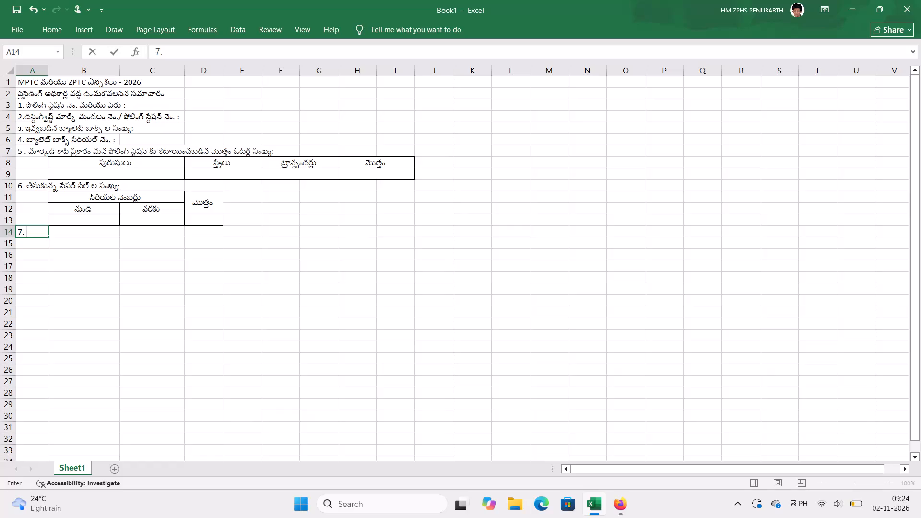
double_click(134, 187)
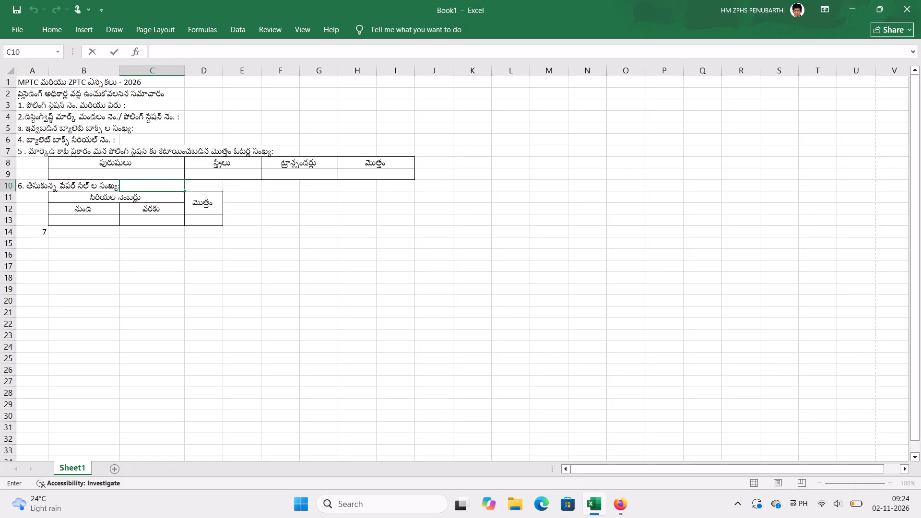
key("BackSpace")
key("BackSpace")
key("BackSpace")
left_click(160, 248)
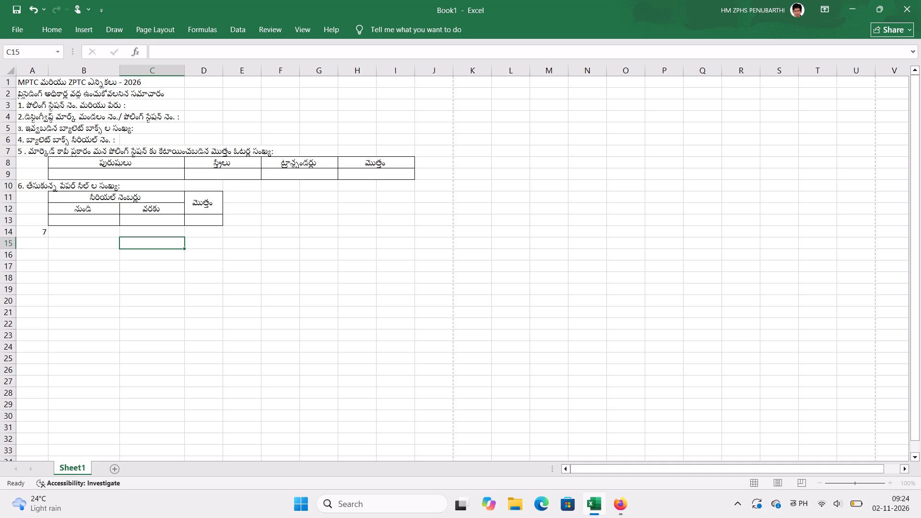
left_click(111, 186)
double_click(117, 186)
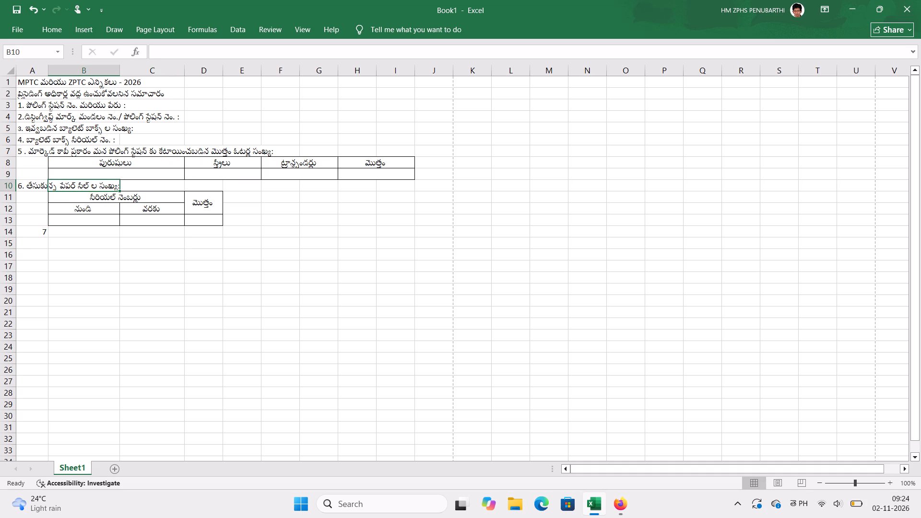
Replace the colon ending the item 6 heading in A10 with "(MPTC)", switching the keyboard to English (India) to keep the Latin letters.
double_click(36, 182)
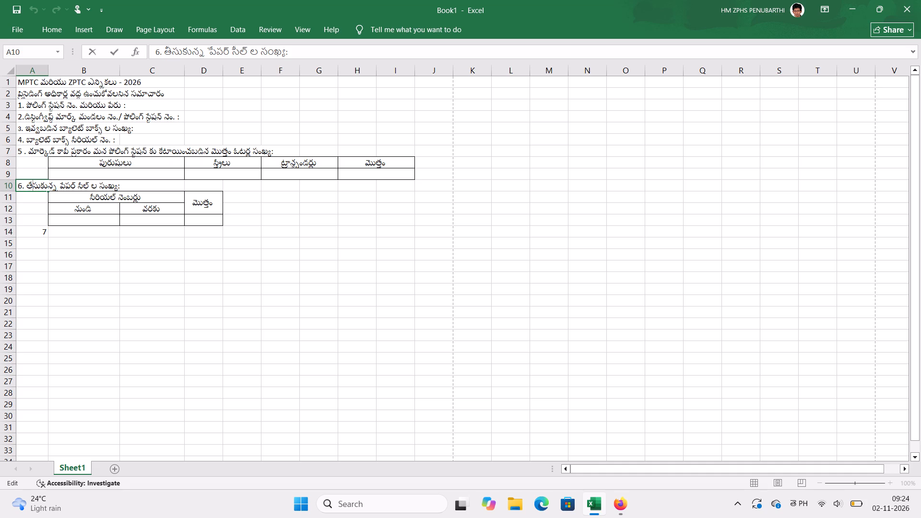
key("Right")
key("Right")
key("Right")
key("Right")
key("Right")
key("Right")
key("Right")
key("Right")
key("Right")
key("Right")
key("Right")
key("Right")
key("Right")
key("Right")
key("Right")
key("Right")
key("BackSpace")
key("space")
key("shift+parenleft")
type("MPTC")
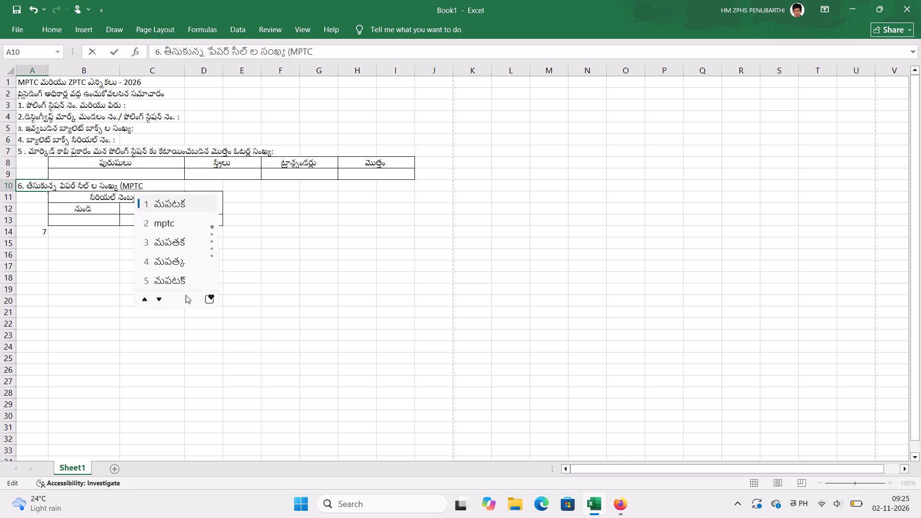
left_click(802, 506)
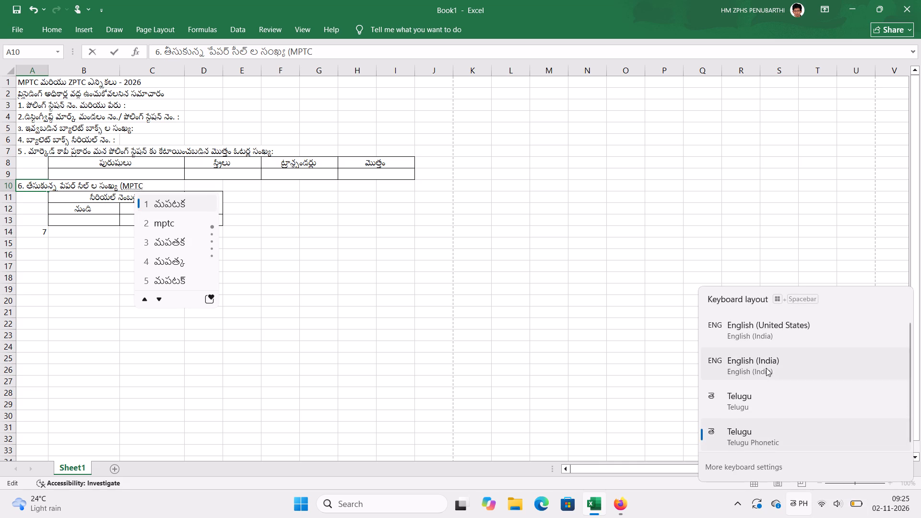
left_click(766, 364)
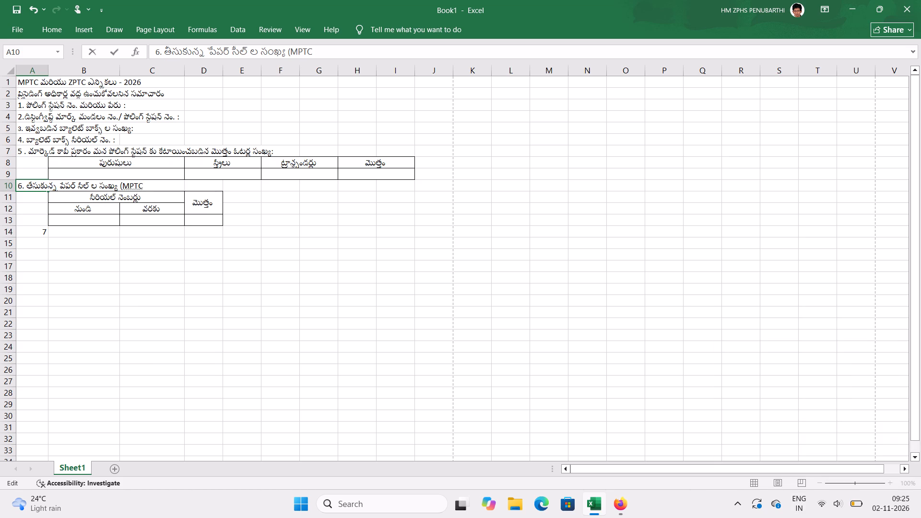
key("shift+parenright")
left_click(426, 291)
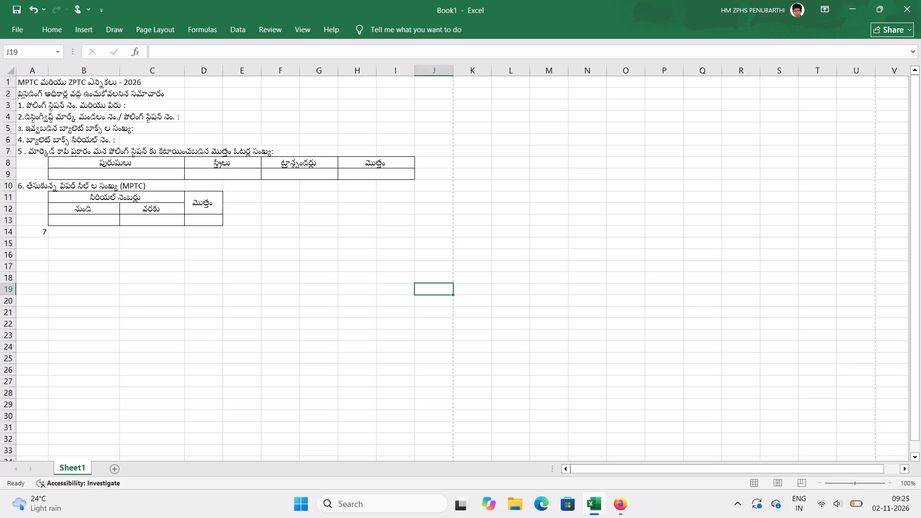
Left-align the item number 7 in cell A14.
left_click(42, 231)
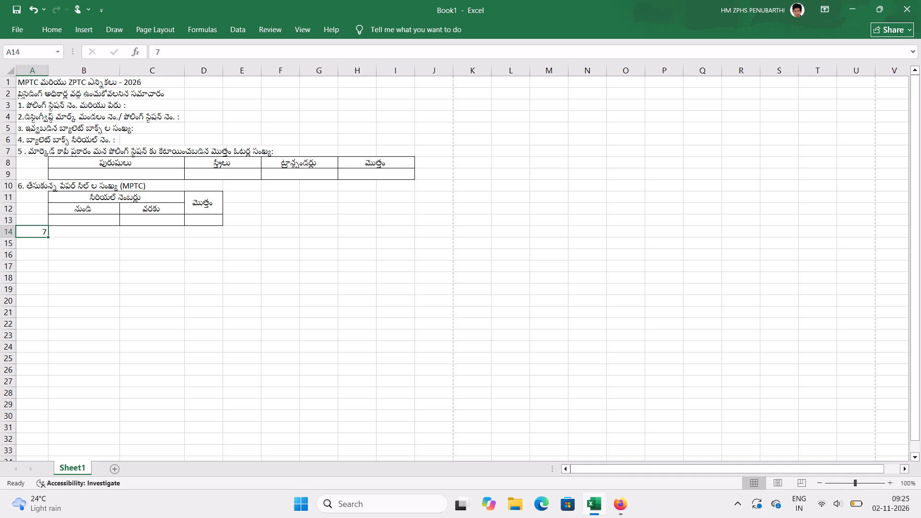
left_click(44, 30)
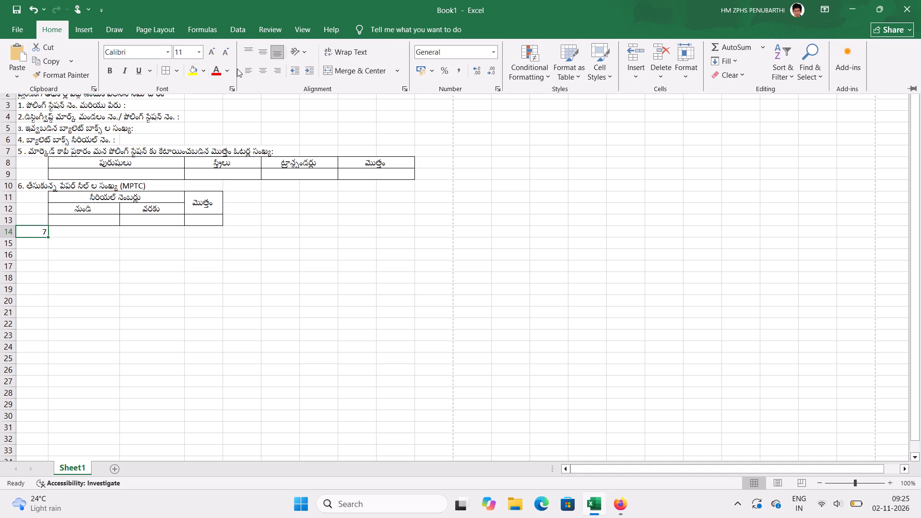
left_click(249, 69)
left_click(245, 233)
left_click(136, 239)
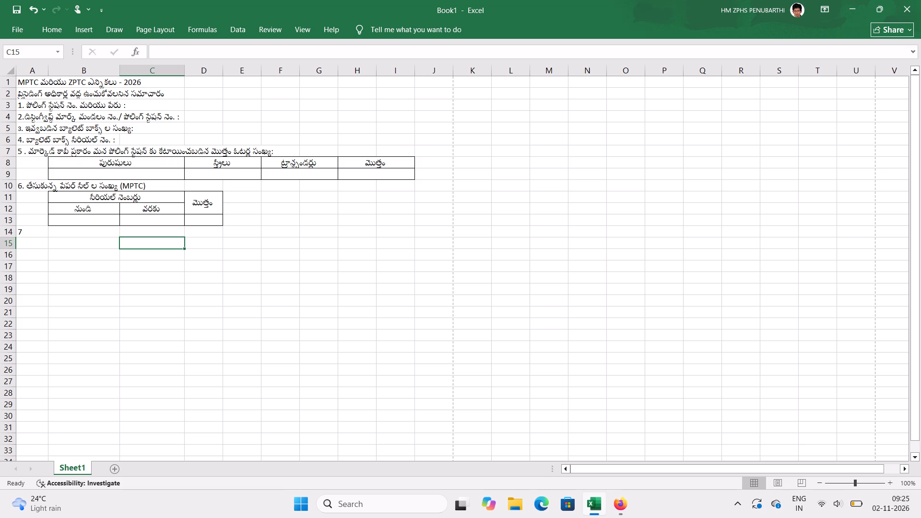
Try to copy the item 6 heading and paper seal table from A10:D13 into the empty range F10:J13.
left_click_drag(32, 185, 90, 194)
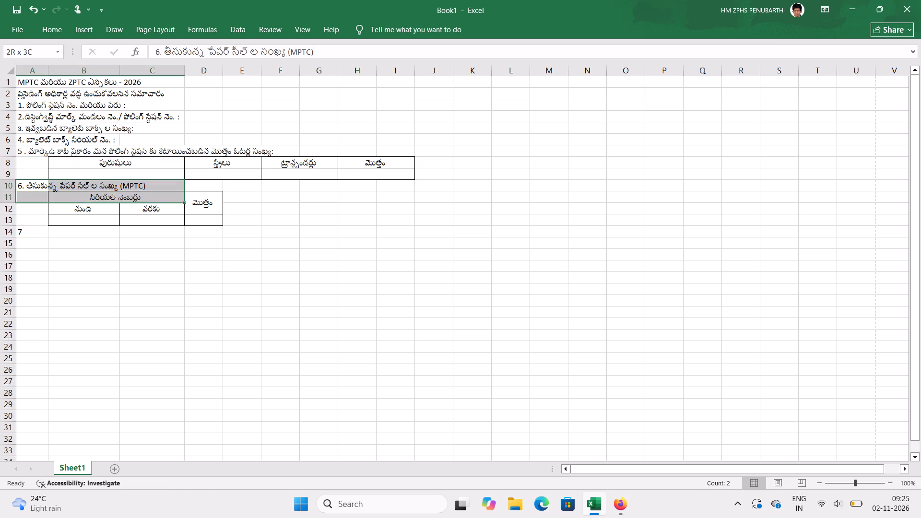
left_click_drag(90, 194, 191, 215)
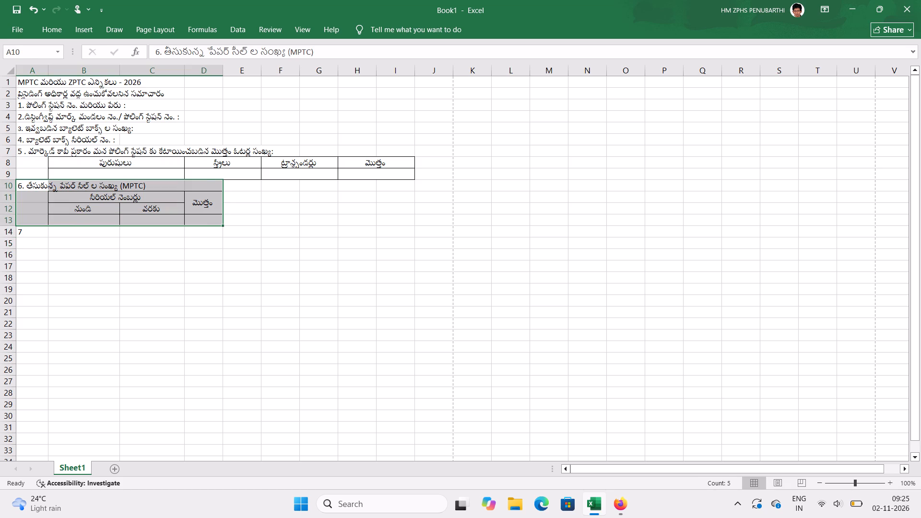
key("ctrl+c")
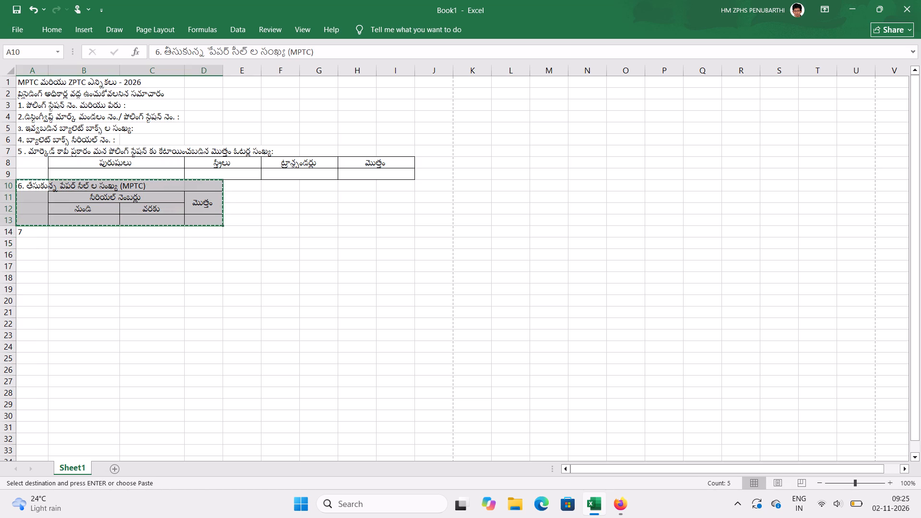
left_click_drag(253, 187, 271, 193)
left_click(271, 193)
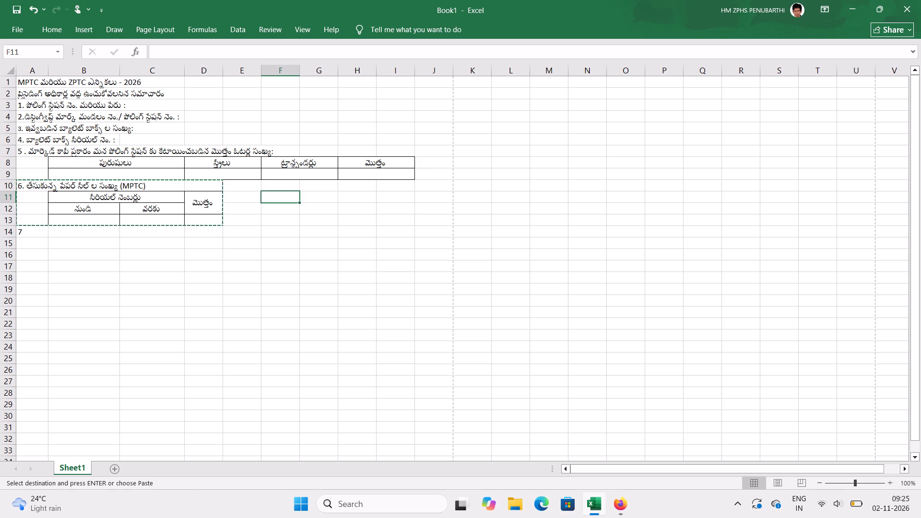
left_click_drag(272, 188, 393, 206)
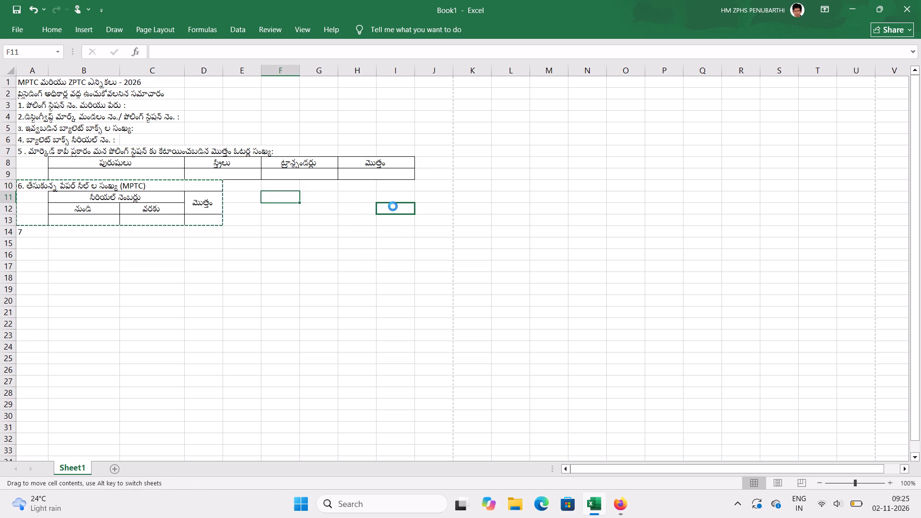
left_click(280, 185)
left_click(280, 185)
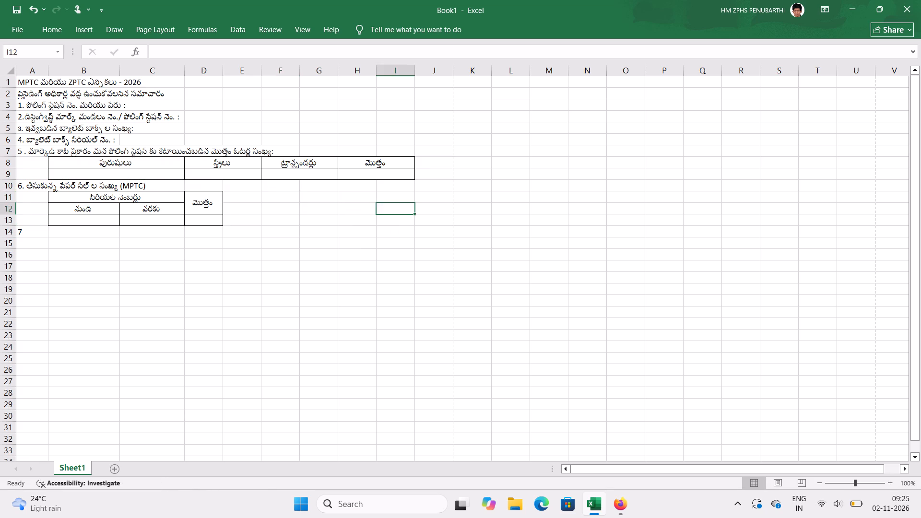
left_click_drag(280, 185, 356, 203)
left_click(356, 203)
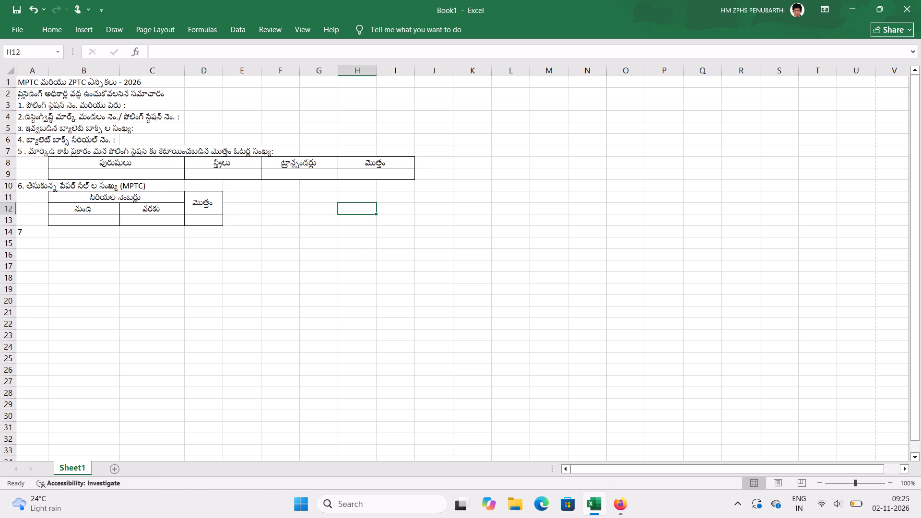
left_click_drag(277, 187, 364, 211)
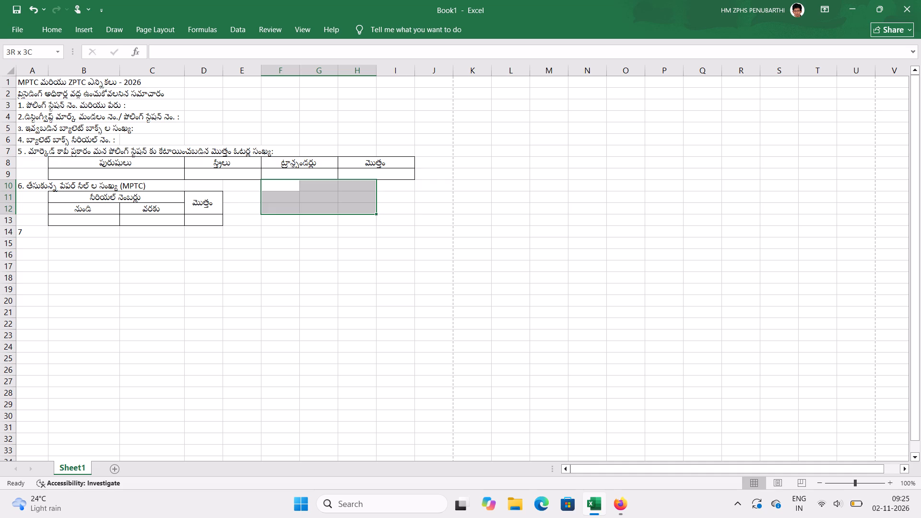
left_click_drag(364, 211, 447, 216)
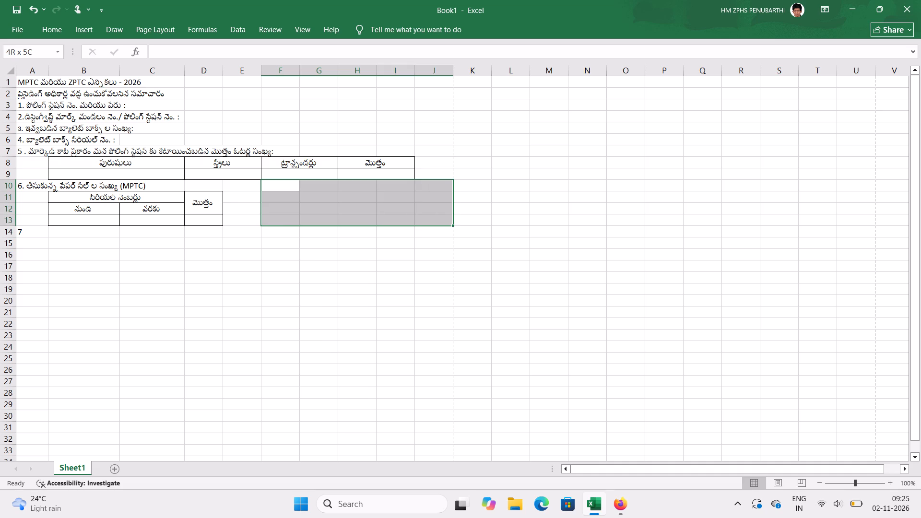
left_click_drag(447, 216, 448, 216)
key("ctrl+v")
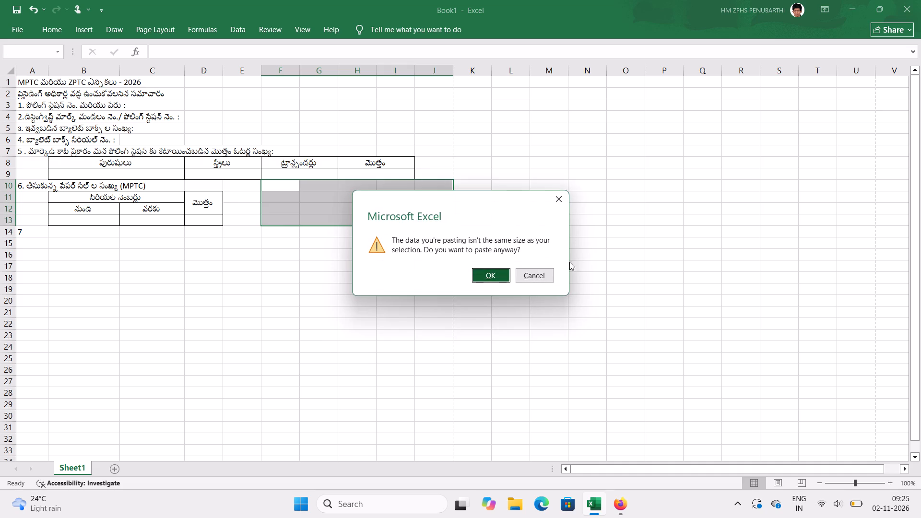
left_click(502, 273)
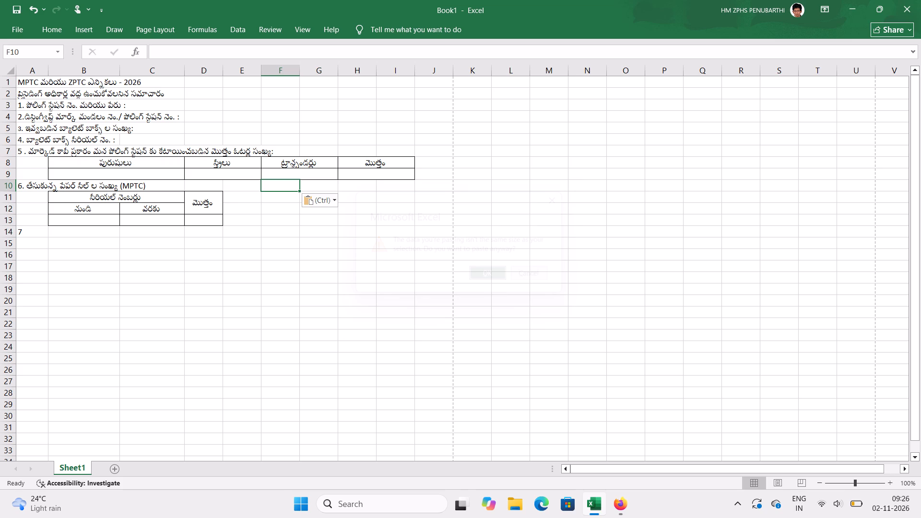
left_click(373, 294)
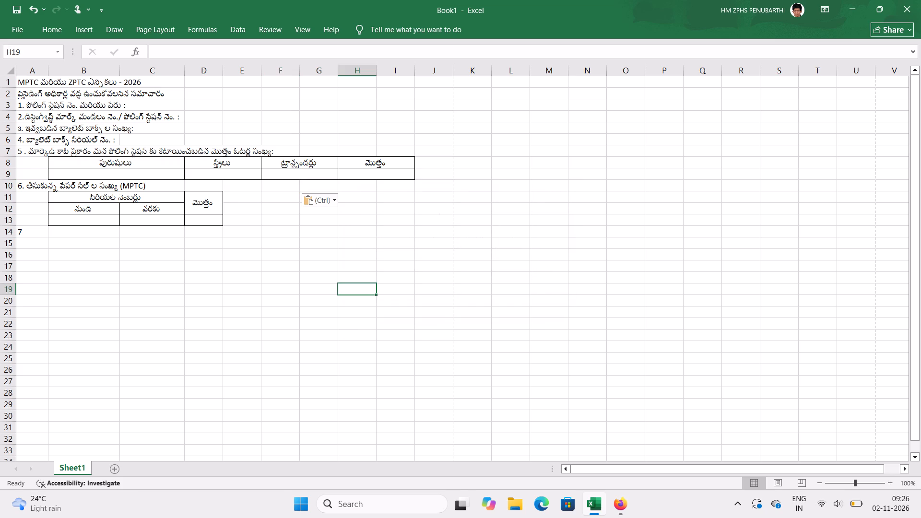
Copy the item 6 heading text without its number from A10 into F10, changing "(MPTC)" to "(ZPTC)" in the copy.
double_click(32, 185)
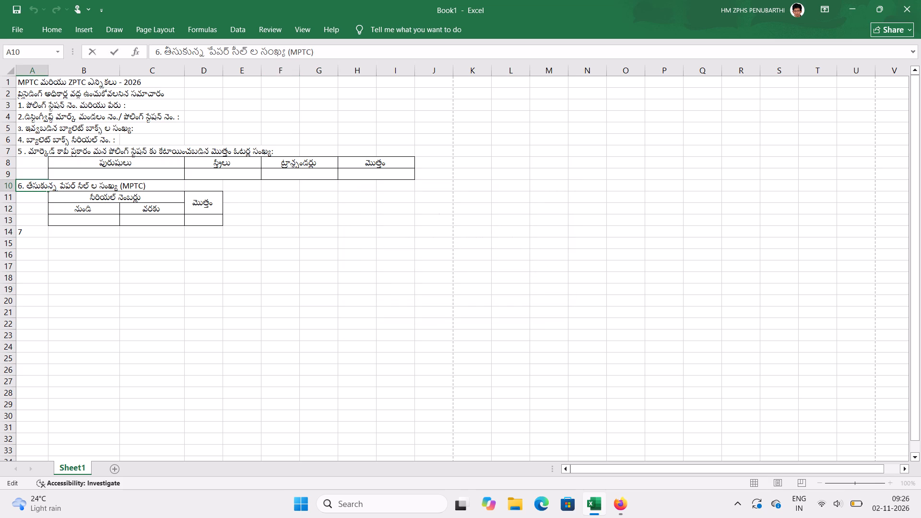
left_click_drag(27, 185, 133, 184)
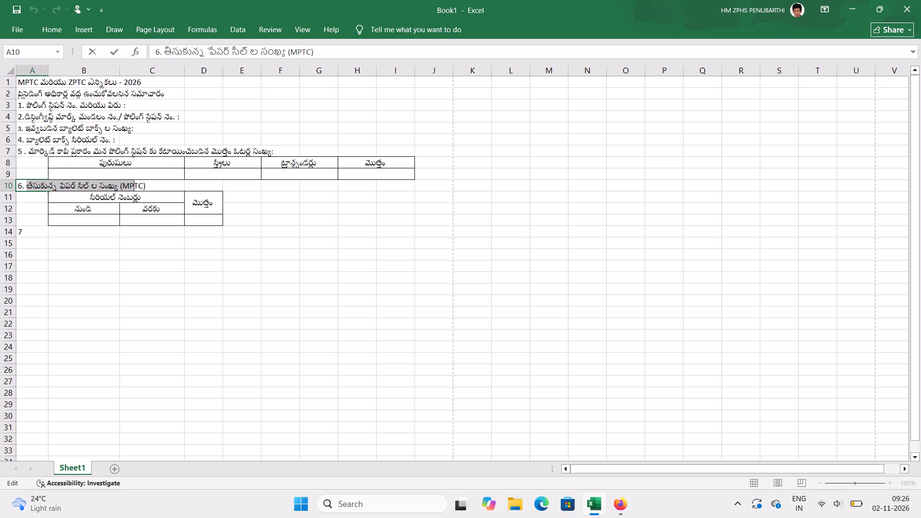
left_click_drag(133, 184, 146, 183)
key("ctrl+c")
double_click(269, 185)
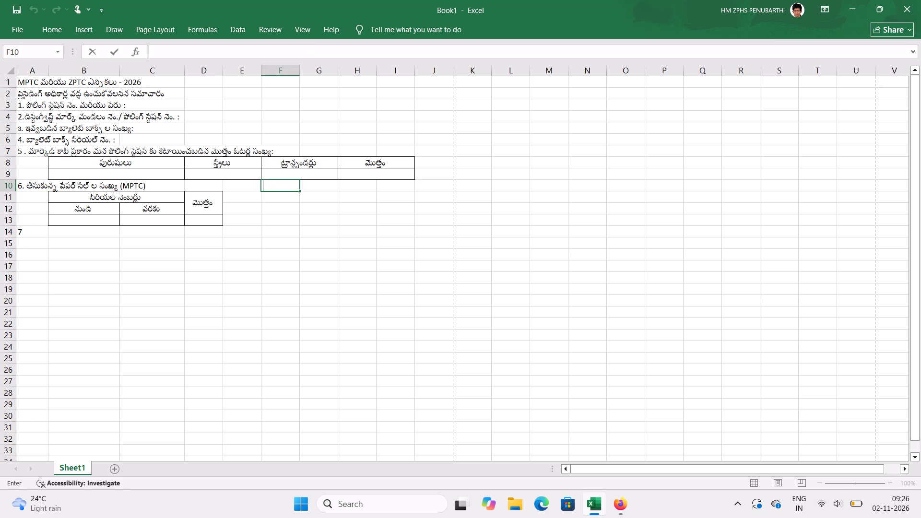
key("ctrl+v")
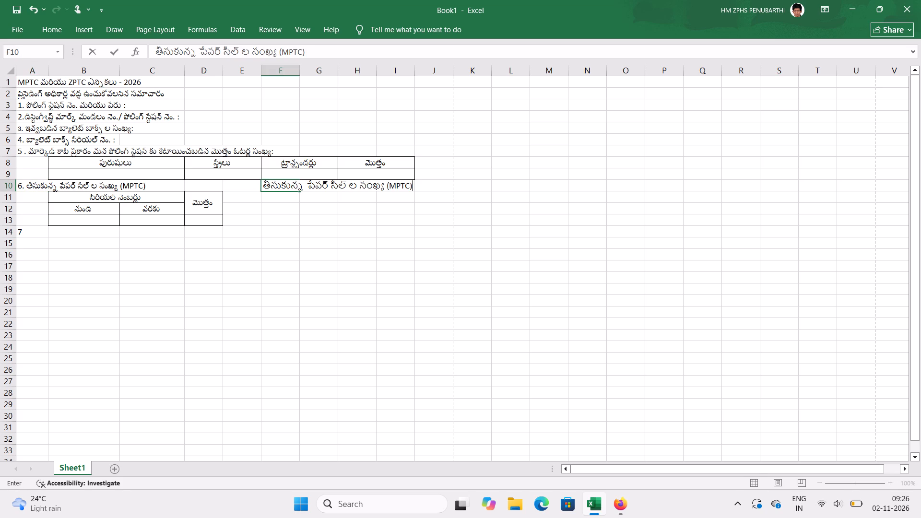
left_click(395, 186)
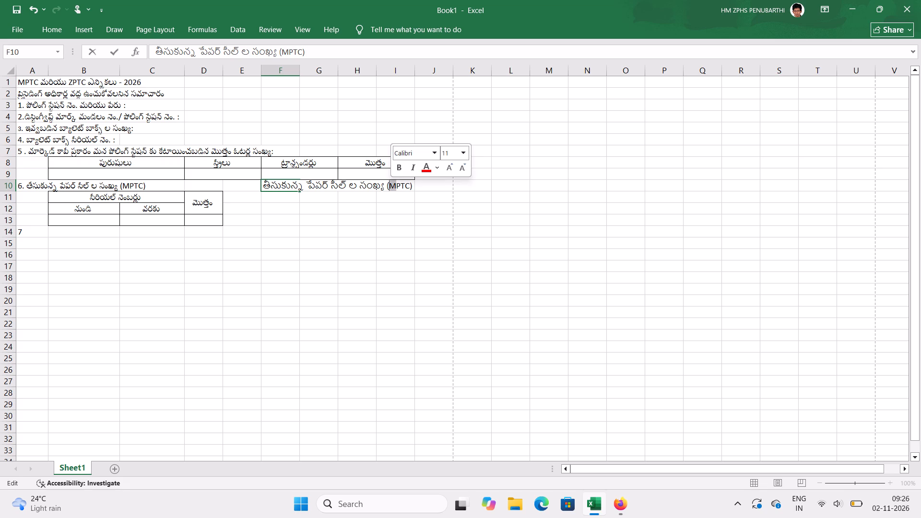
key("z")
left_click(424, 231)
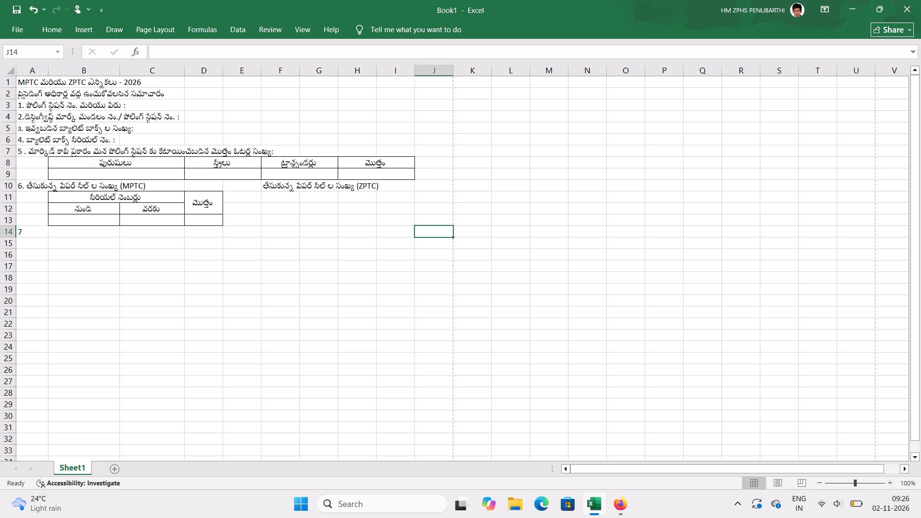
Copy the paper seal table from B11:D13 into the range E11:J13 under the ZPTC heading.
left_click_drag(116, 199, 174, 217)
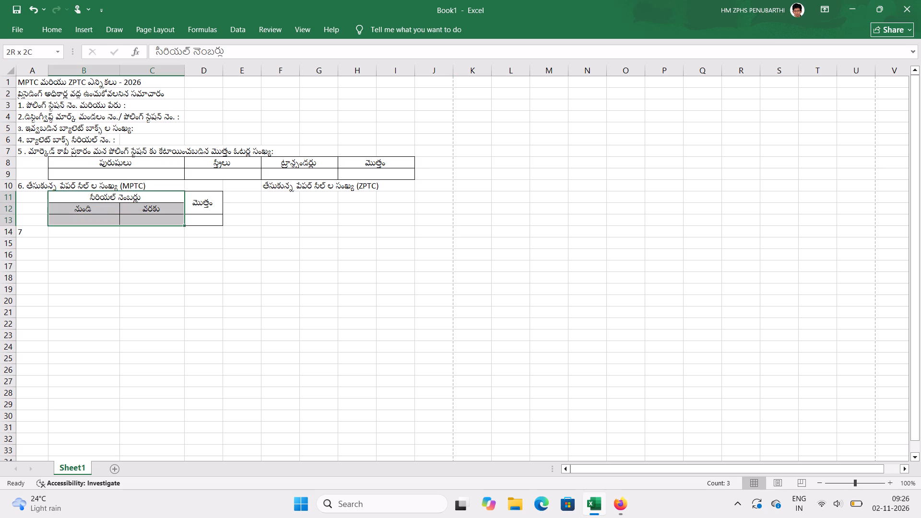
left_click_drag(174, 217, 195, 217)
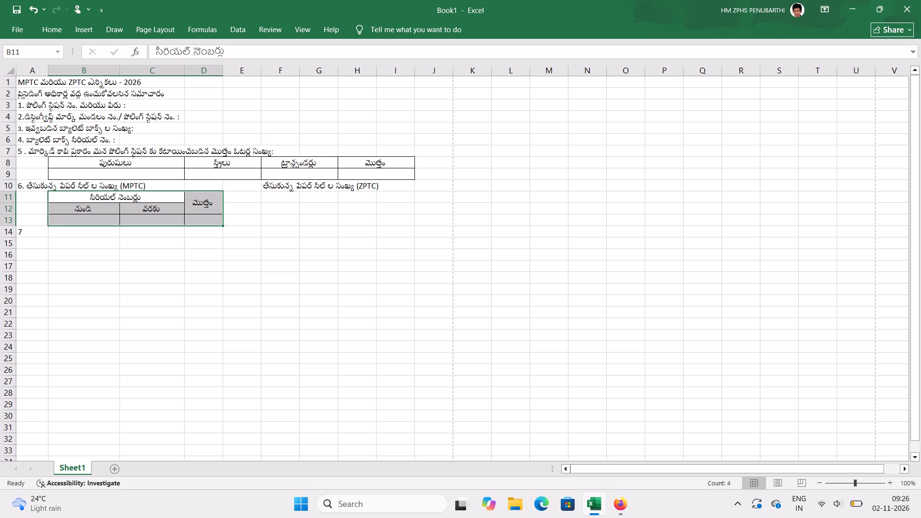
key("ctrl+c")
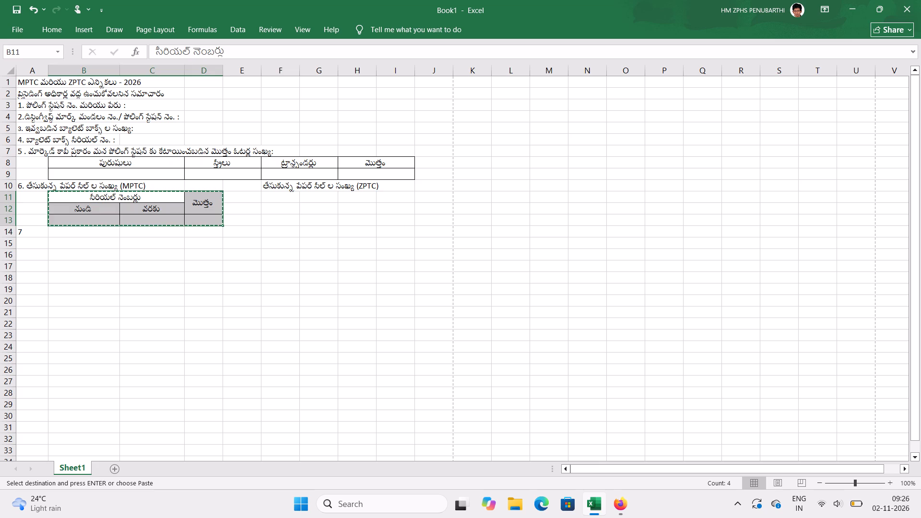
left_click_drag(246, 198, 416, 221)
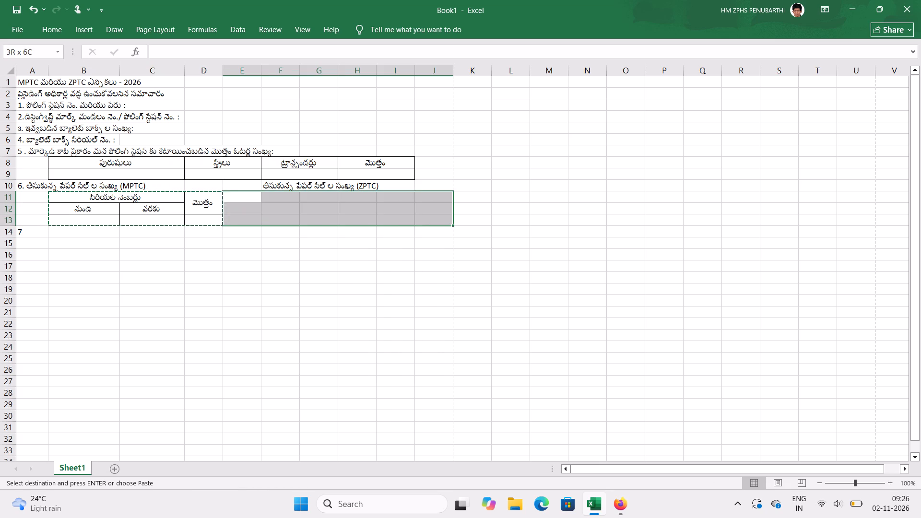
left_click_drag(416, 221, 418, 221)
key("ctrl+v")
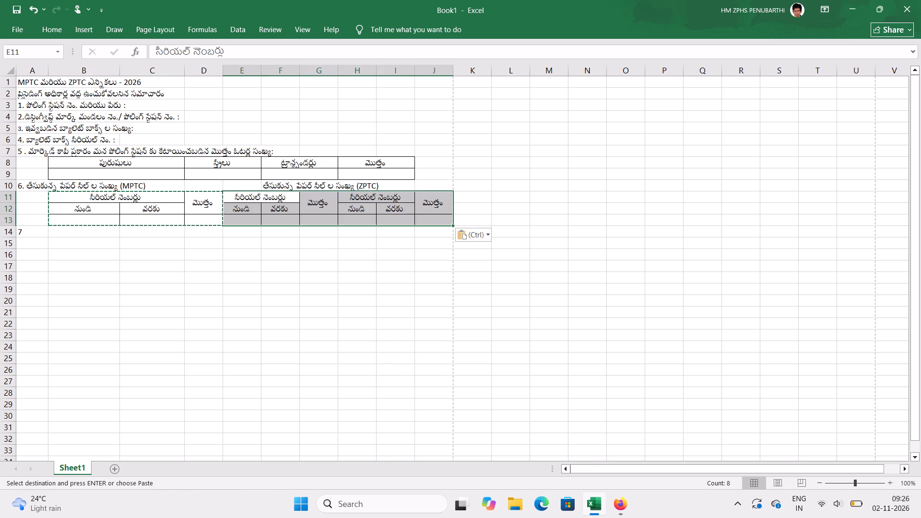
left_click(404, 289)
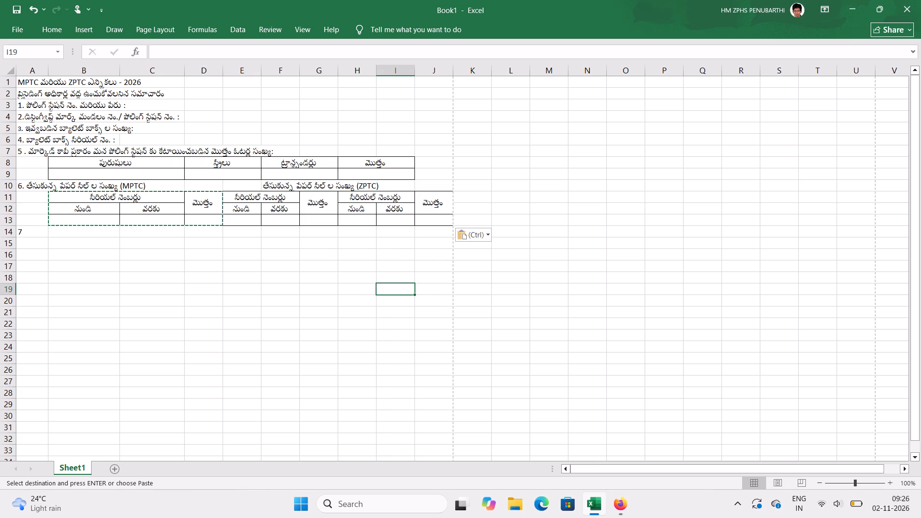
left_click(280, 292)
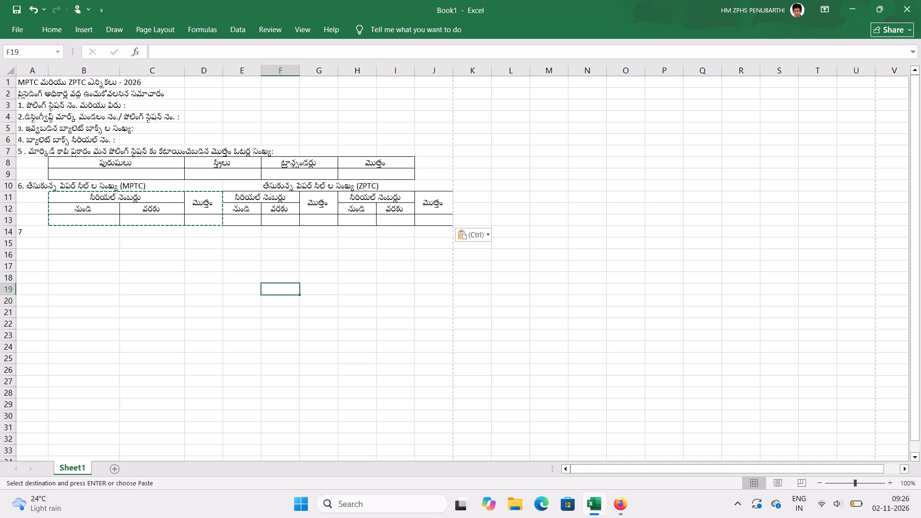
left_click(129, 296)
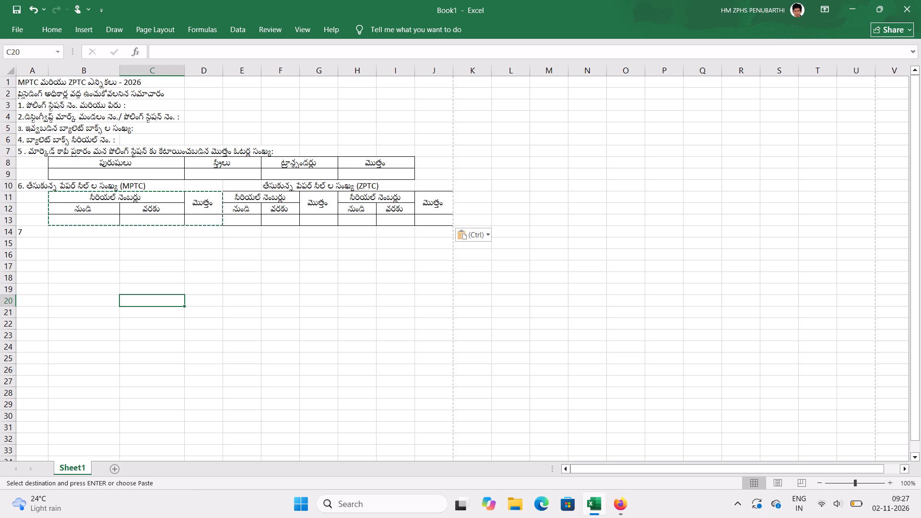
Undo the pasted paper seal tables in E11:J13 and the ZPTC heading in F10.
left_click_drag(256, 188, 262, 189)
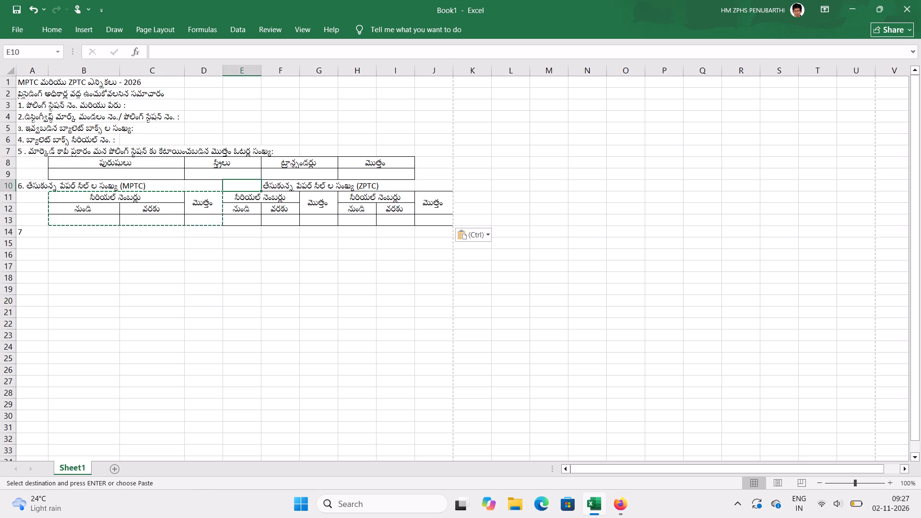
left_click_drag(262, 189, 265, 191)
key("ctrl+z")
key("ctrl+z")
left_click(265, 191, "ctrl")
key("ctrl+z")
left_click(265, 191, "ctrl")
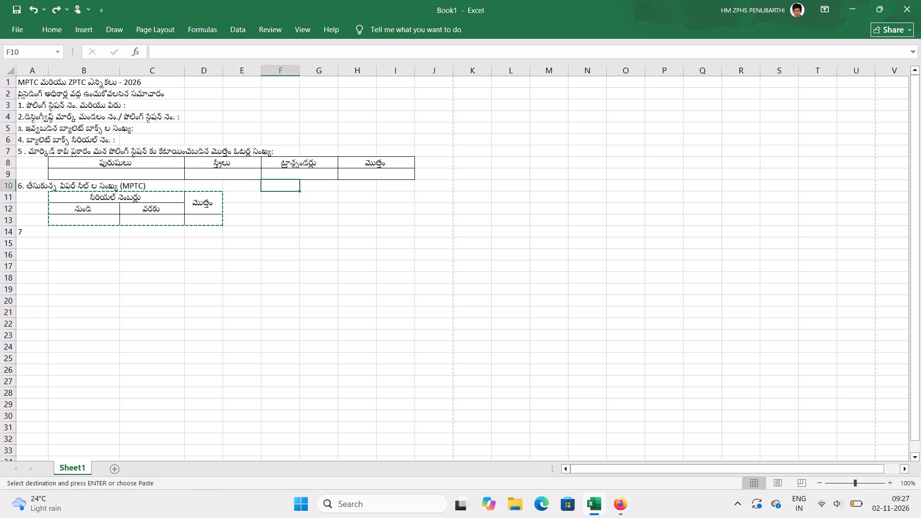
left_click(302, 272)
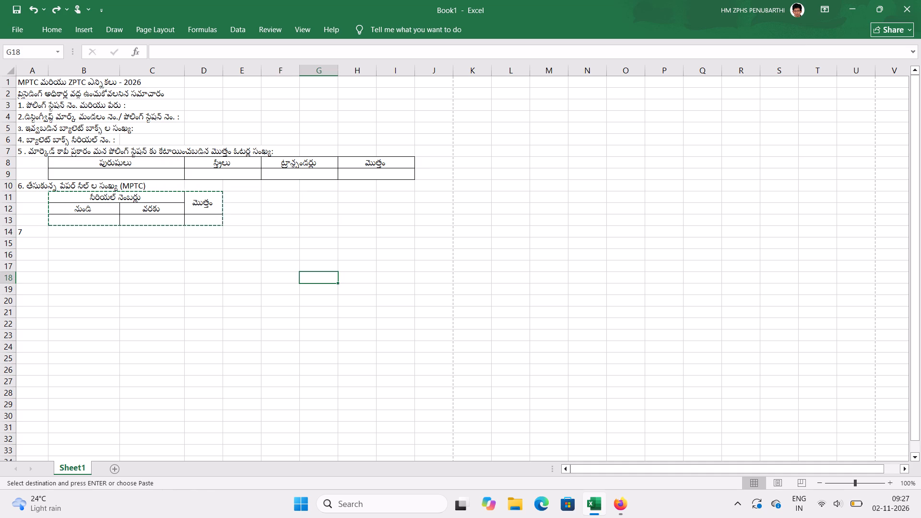
Undo the earlier edits back through the left alignment of A14 and the "(MPTC)" replacement in the item 6 heading.
double_click(152, 185)
key("ctrl+z")
left_click(232, 212, "ctrl")
key("ctrl+z")
double_click(232, 212, "ctrl")
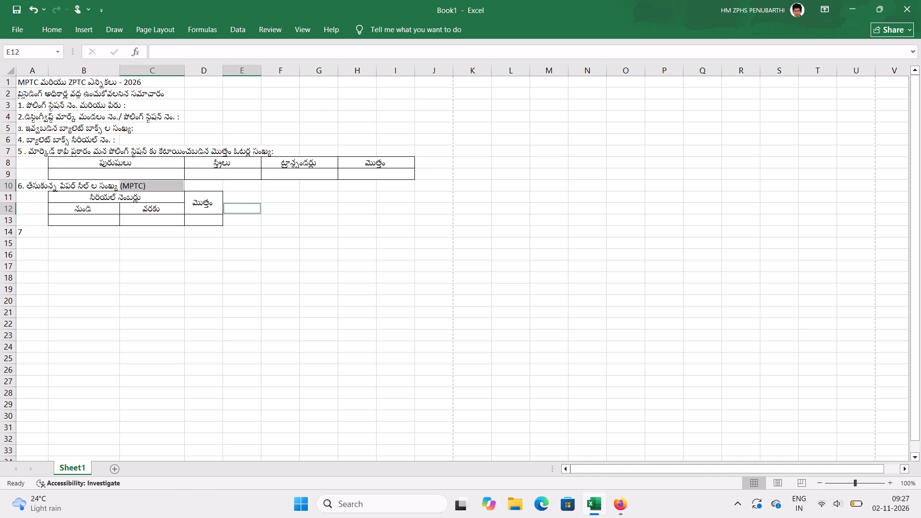
key("ctrl+z")
key("ctrl+z")
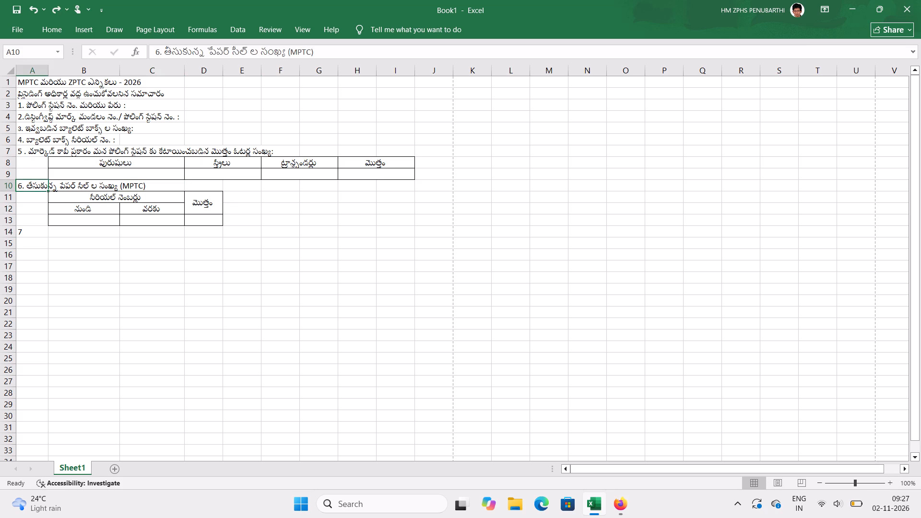
left_click(232, 212, "ctrl")
key("ctrl+z")
left_click(232, 212, "ctrl")
key("ctrl+z")
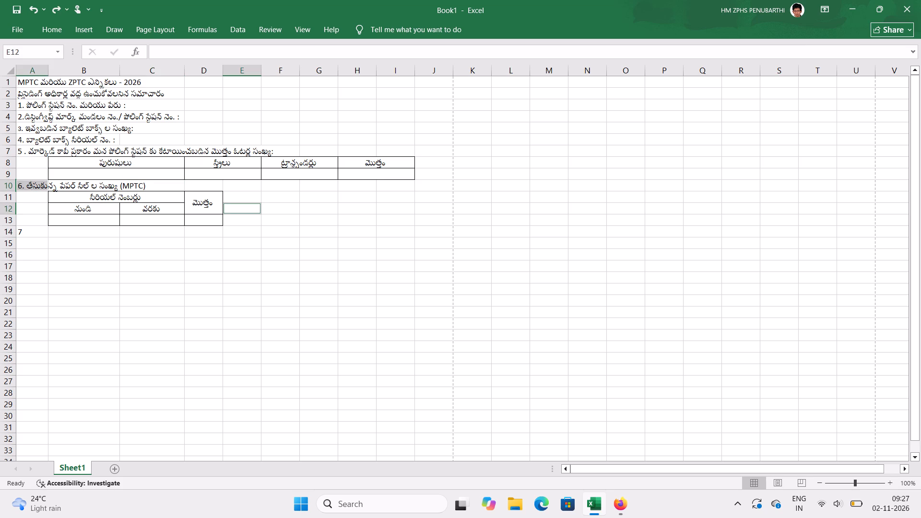
key("ctrl+z")
key("ctrl+z")
key("ctrl+z")
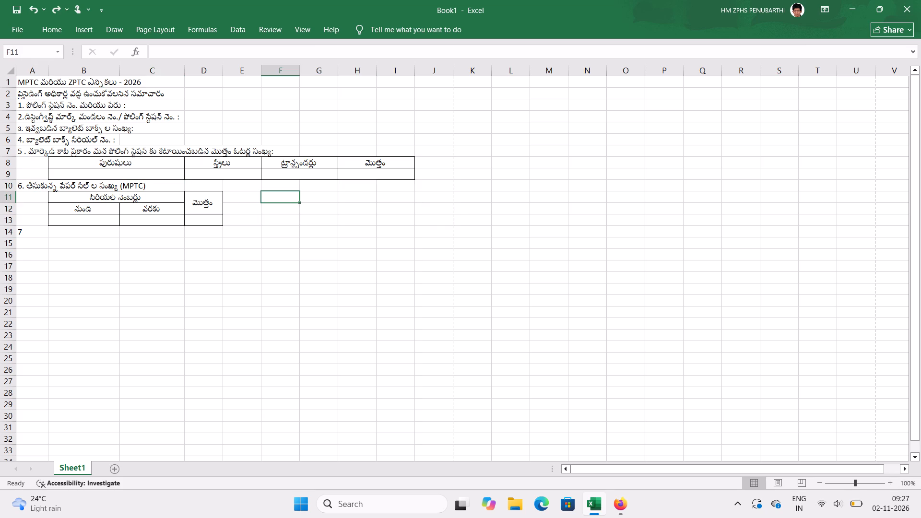
key("ctrl+z")
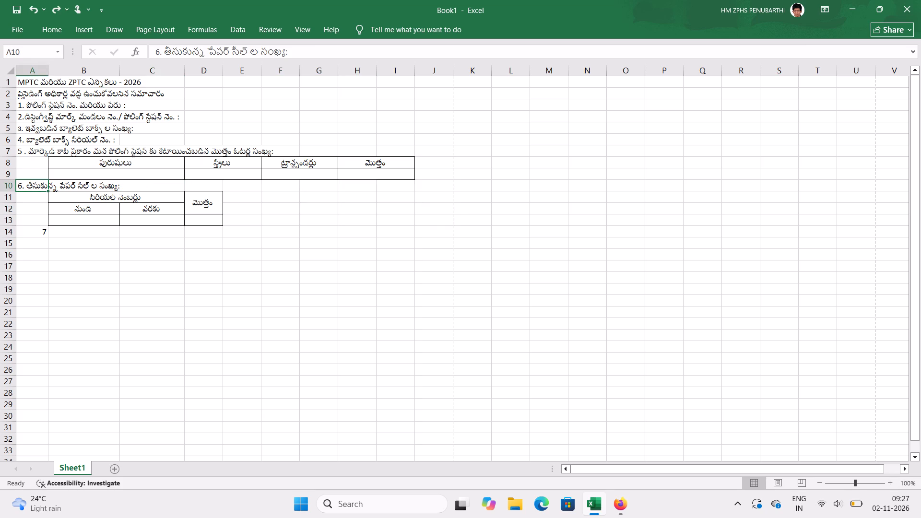
Left-align the item number 7 in cell A14.
left_click(289, 246)
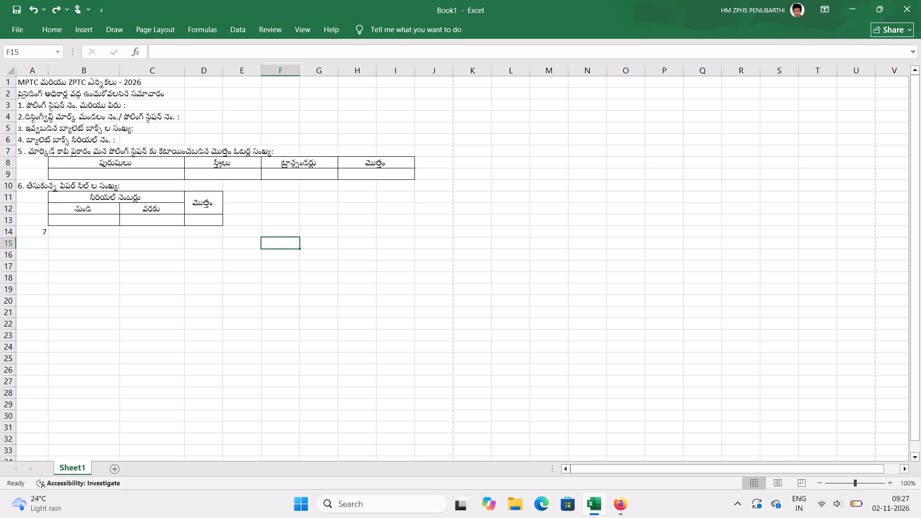
left_click(232, 280)
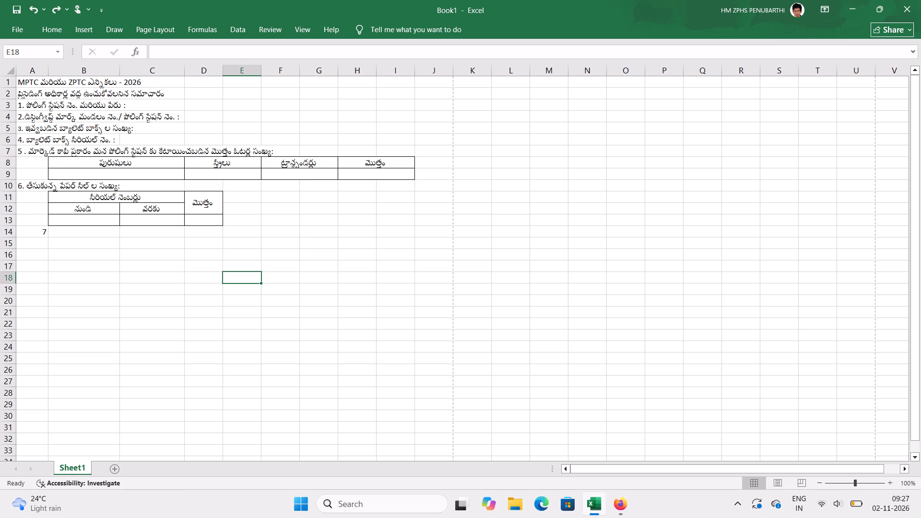
left_click(42, 233)
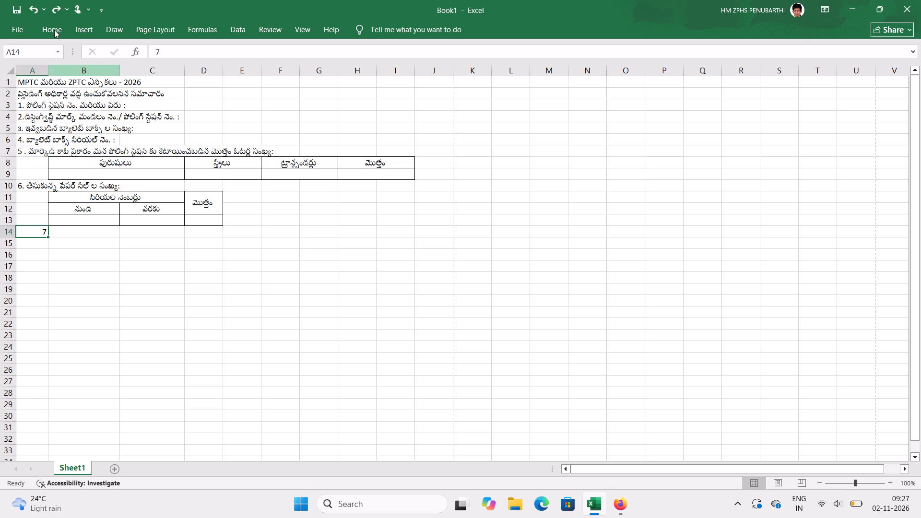
left_click(46, 31)
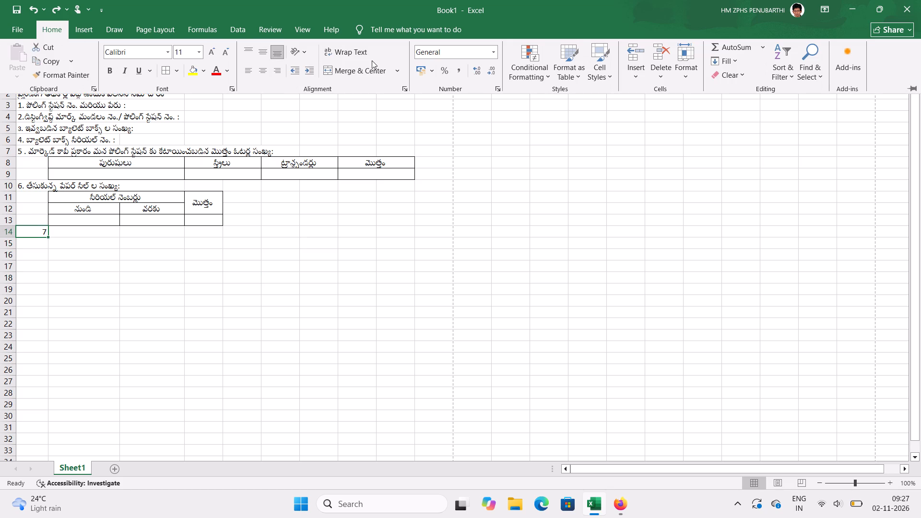
left_click(250, 66)
left_click(125, 259)
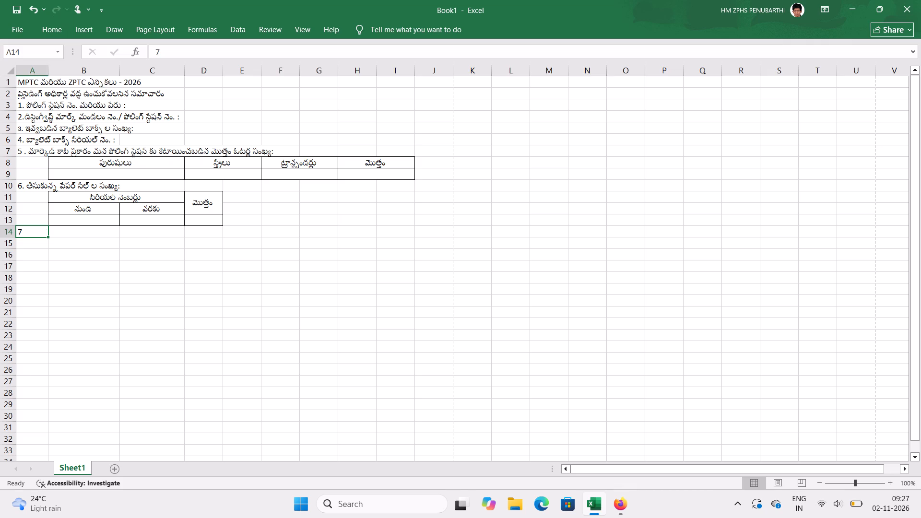
Add a period and a space after the item number 7 in A14.
double_click(84, 251)
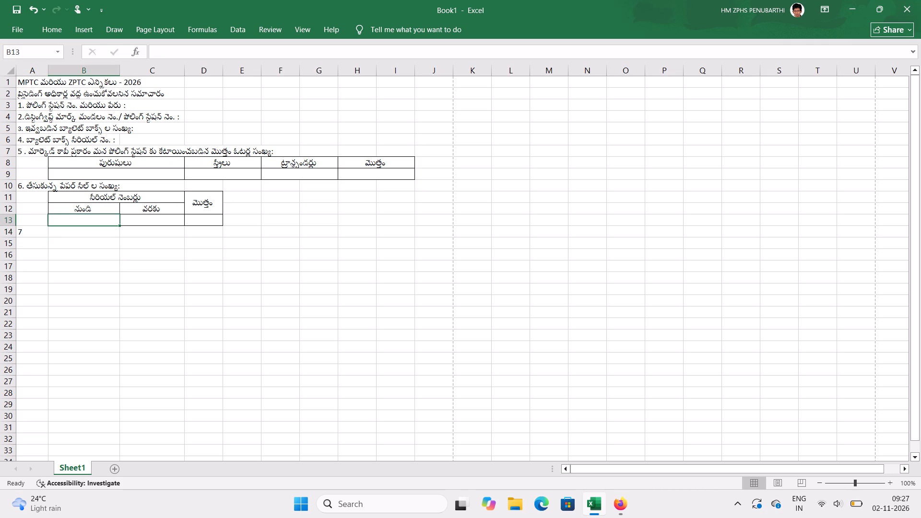
double_click(42, 234)
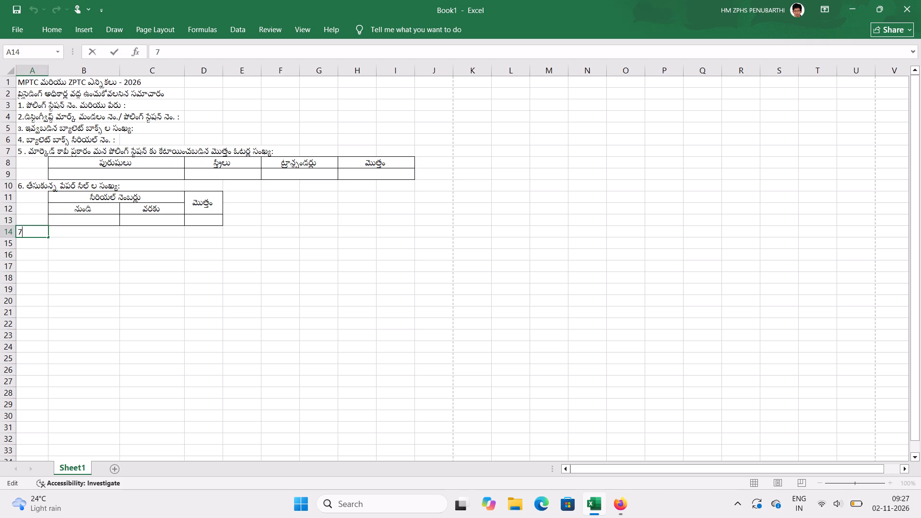
type(".")
key("space")
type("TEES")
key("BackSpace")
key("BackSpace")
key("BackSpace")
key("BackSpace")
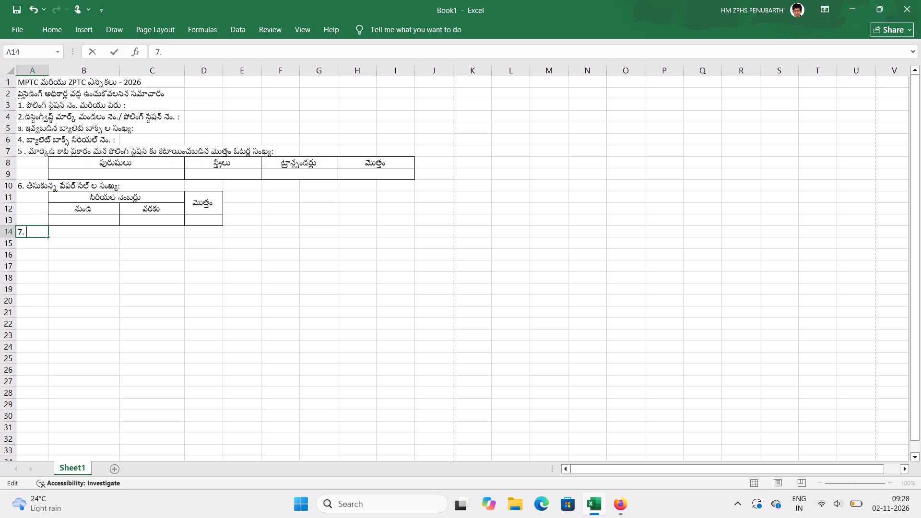
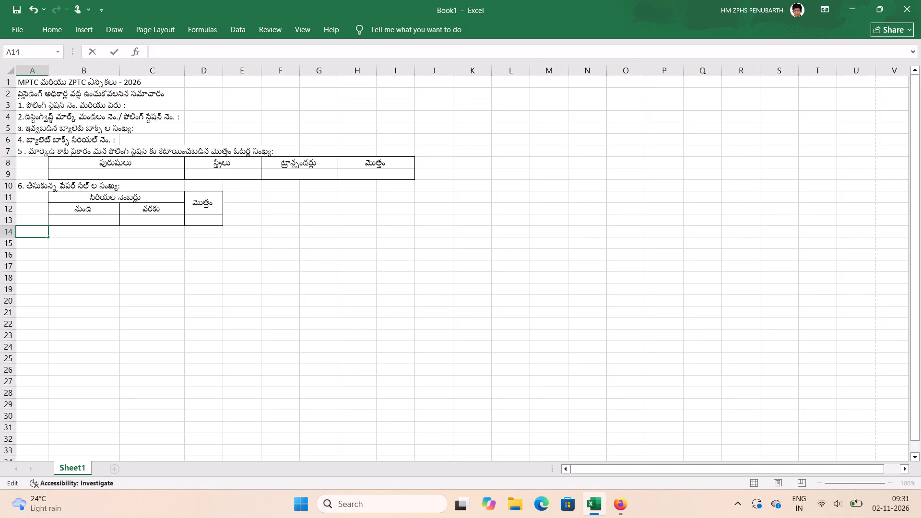
Start the item 7 heading in cell A15 with the text "7. తీసుకున్న".
left_click(87, 244)
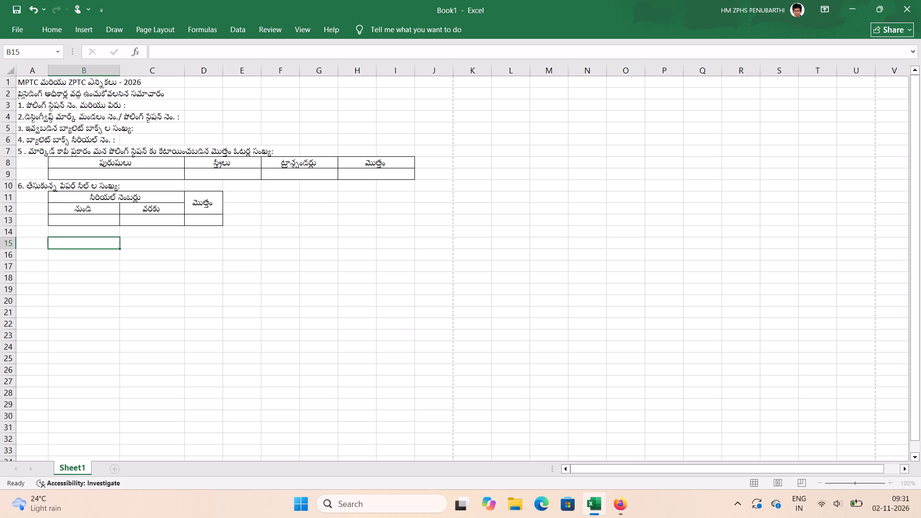
left_click(37, 245)
double_click(37, 245)
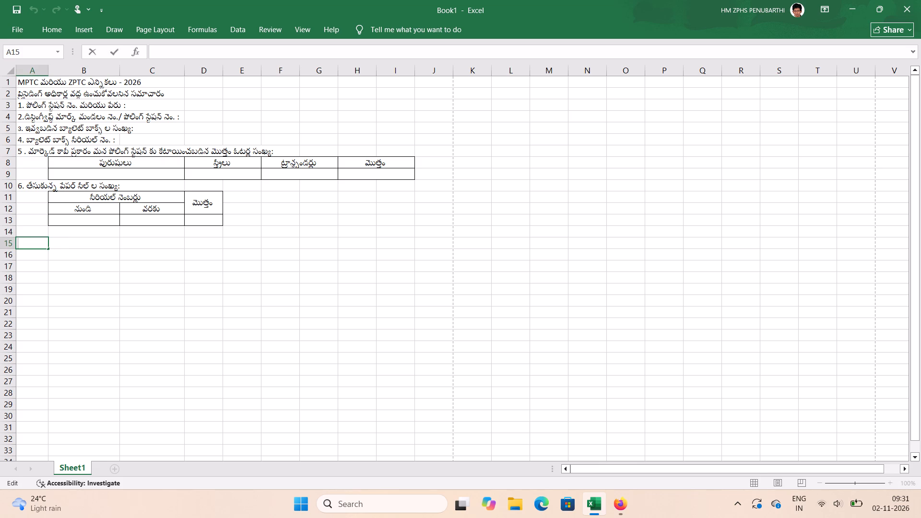
key("7")
type(".")
key("space")
type("TEE")
key("BackSpace")
key("BackSpace")
key("BackSpace")
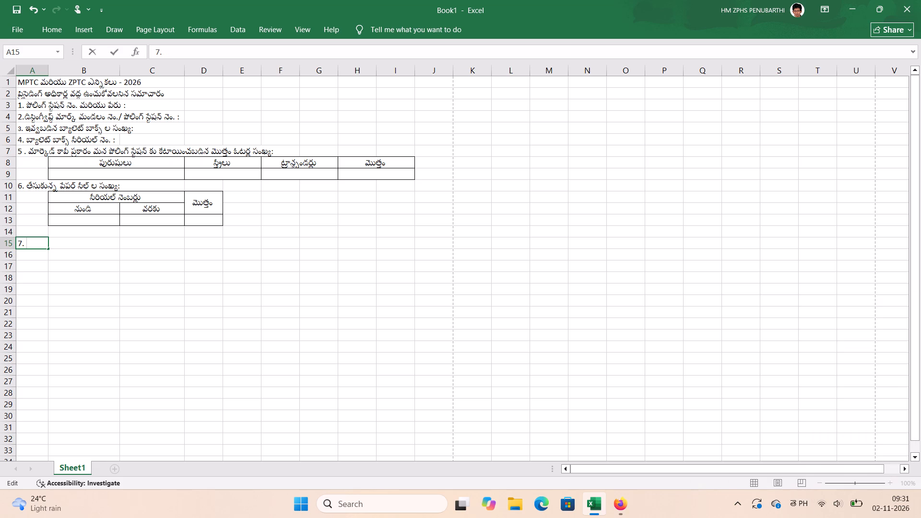
type("teesukunna")
key("space")
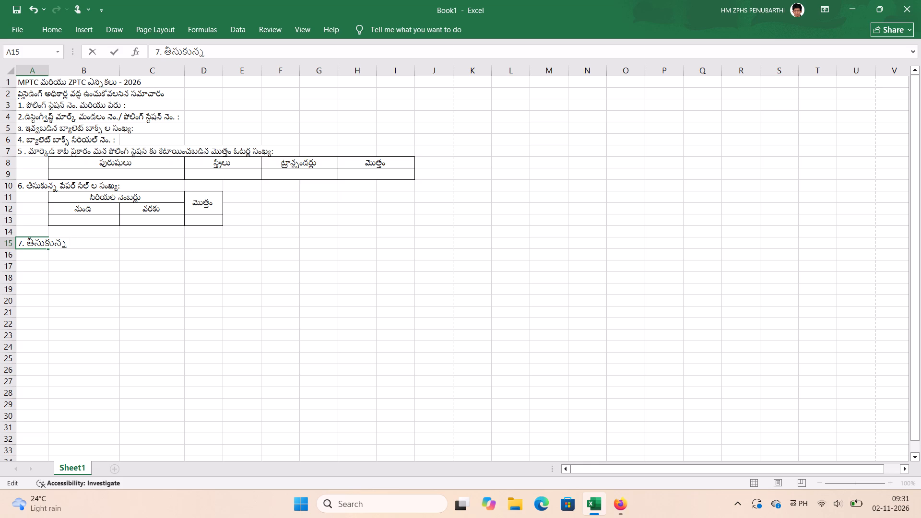
Copy the word "బ్యాలెట్" from the item 4 heading in A6 and append it to the item 7 heading in A15.
double_click(30, 140)
left_click_drag(30, 140, 49, 141)
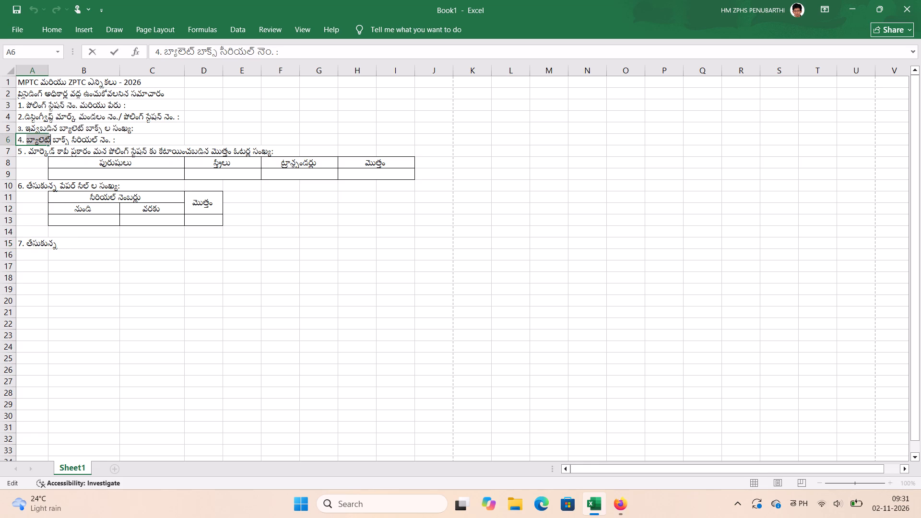
key("ctrl+c")
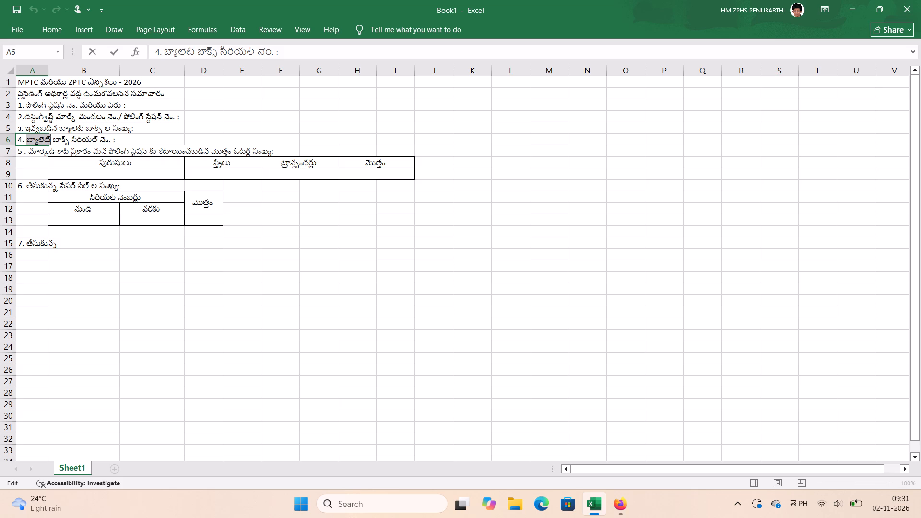
double_click(59, 239)
double_click(38, 243)
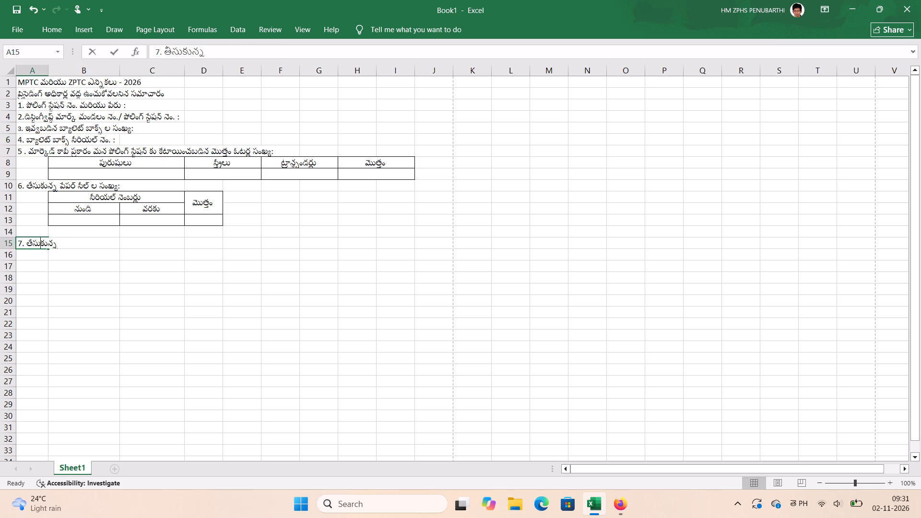
key("Right")
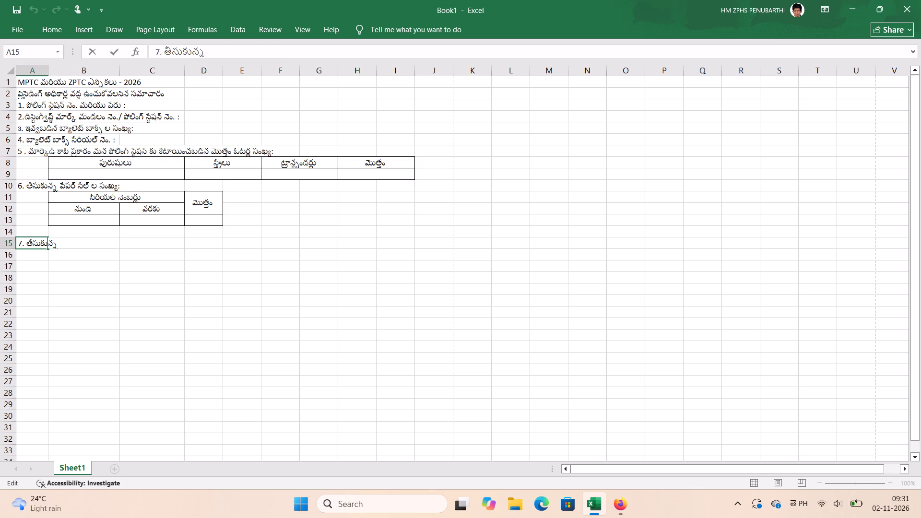
key("Right")
key("Right")
key("ctrl+v")
key("space")
Append the Telugu word "పేపర్ల" after "బ్యాలెట్" in the item 7 heading.
type("paperla")
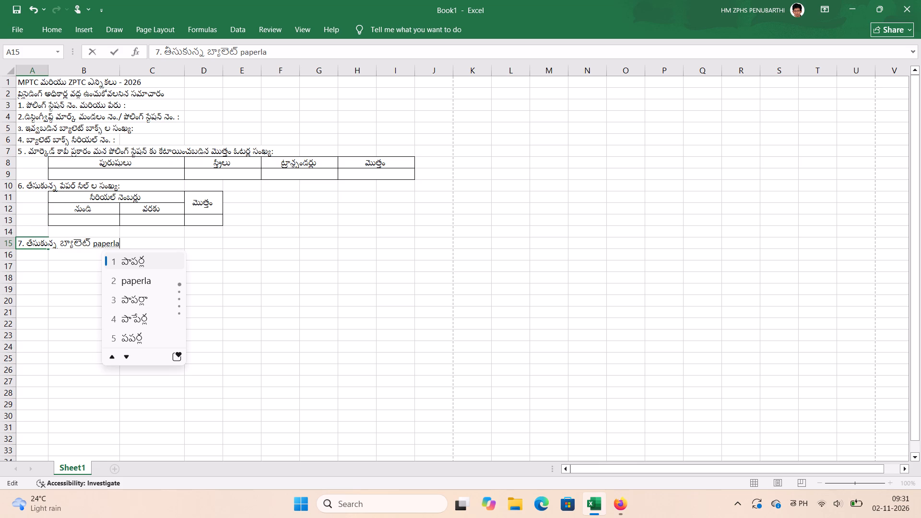
key("BackSpace")
key("BackSpace")
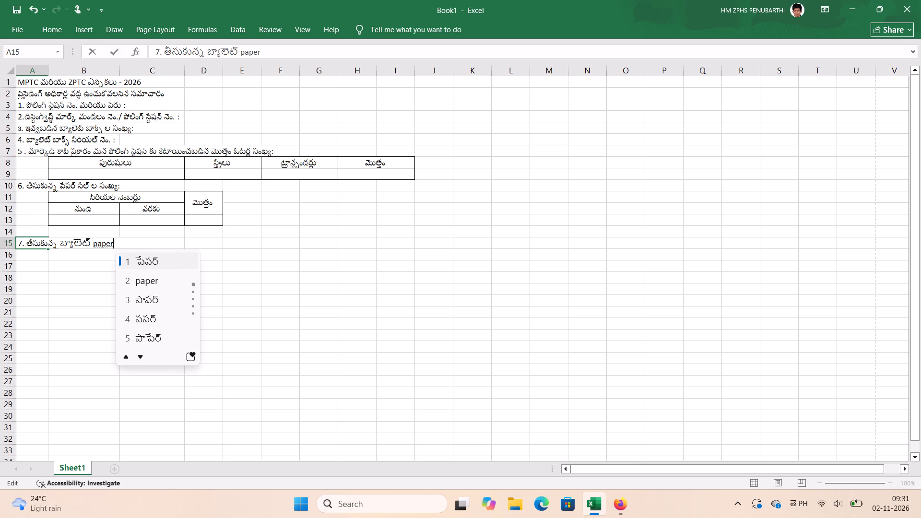
left_click(139, 260)
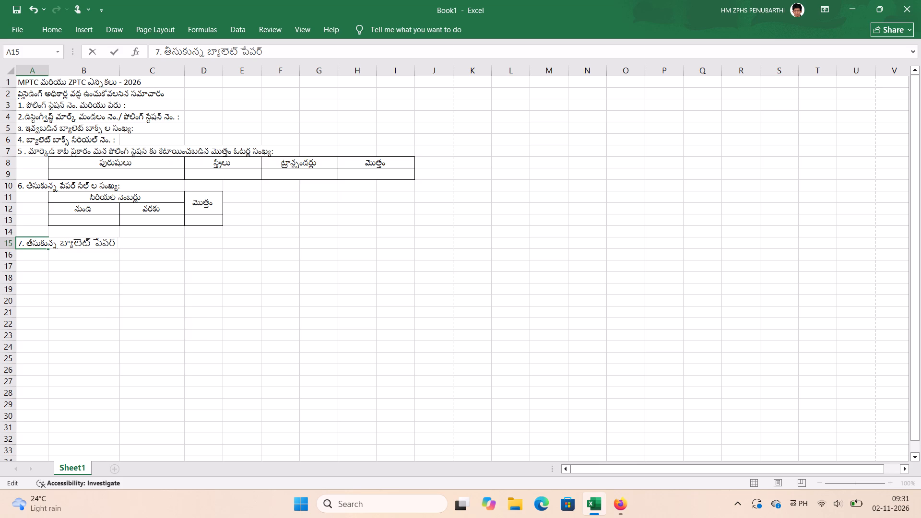
type("la")
key("space")
key("BackSpace")
key("BackSpace")
key("BackSpace")
type("la")
key("space")
Insert "MPTC" before "బ్యాలెట్" in the item 7 heading.
left_click(59, 240)
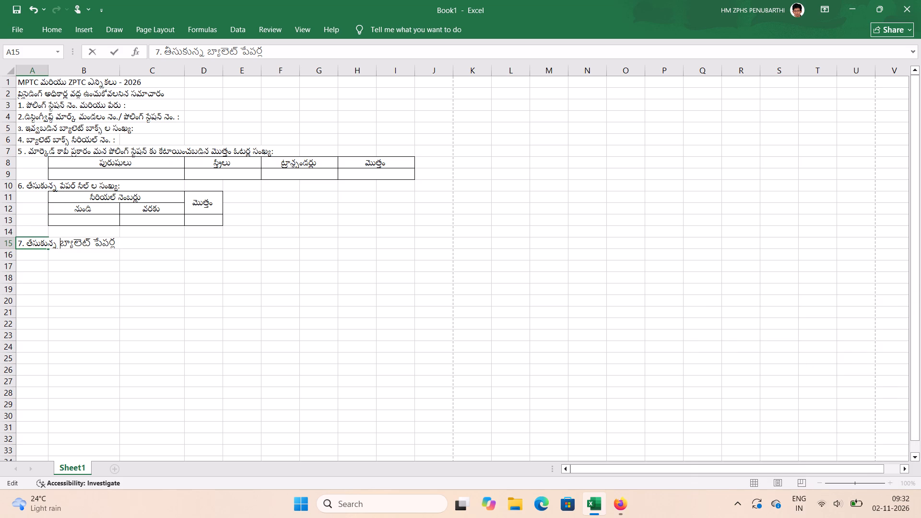
type("MPTC")
key("space")
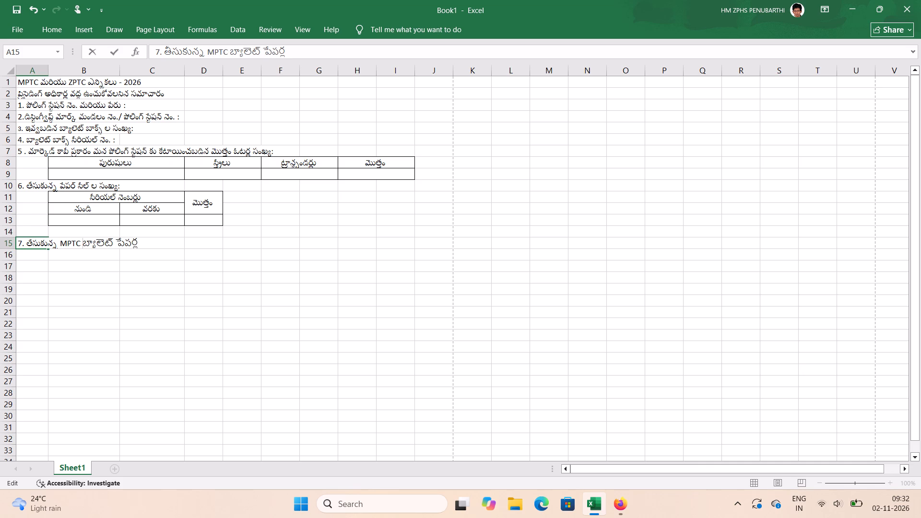
Finish the item 7 heading in A15 with the Telugu word "సంఖ్య" followed by a colon.
left_click(141, 246)
type("SAMKHYA")
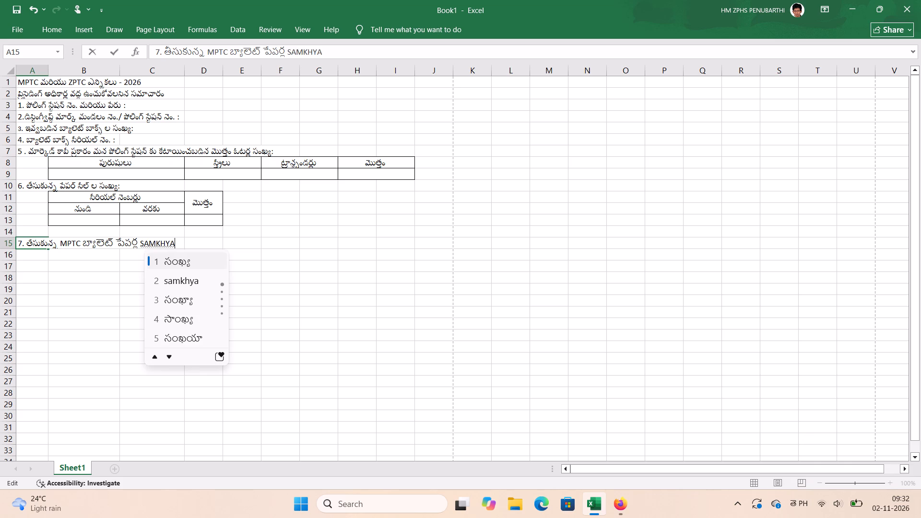
key("space")
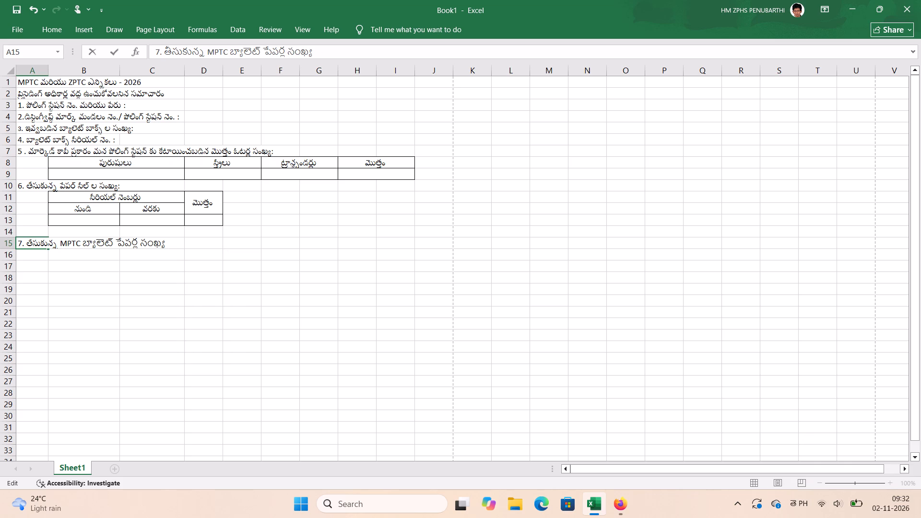
key("BackSpace")
key("shift+colon")
left_click(154, 278)
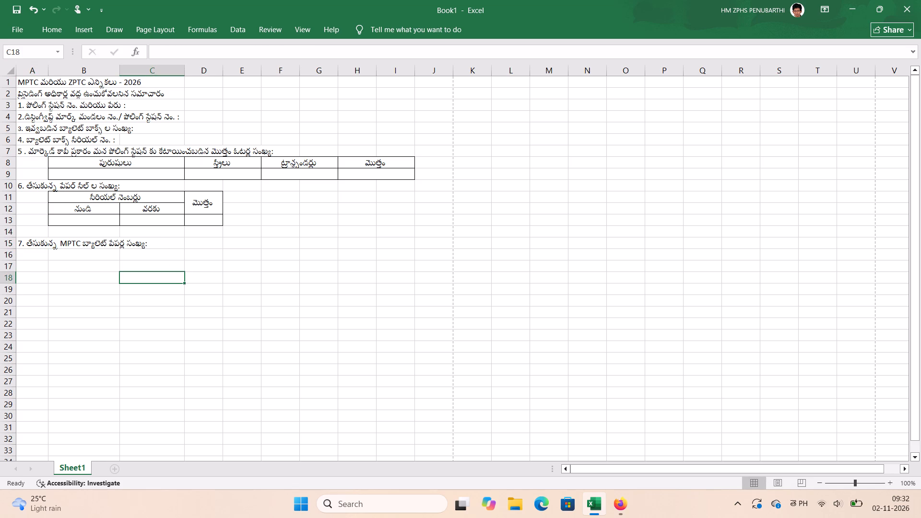
Copy the item 6 serial number table in B11:D13 and paste it below the item 7 heading, starting at B16.
left_click_drag(99, 198, 201, 219)
key("ctrl+c")
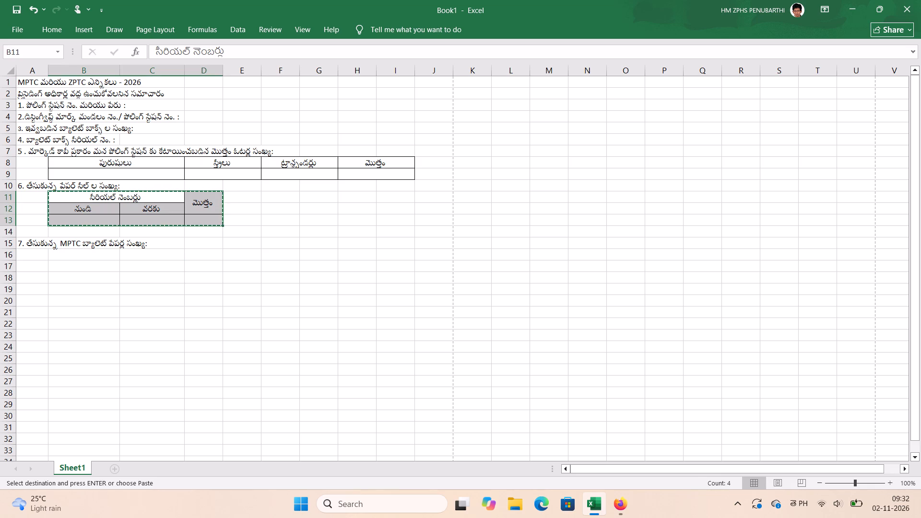
left_click_drag(68, 257, 179, 293)
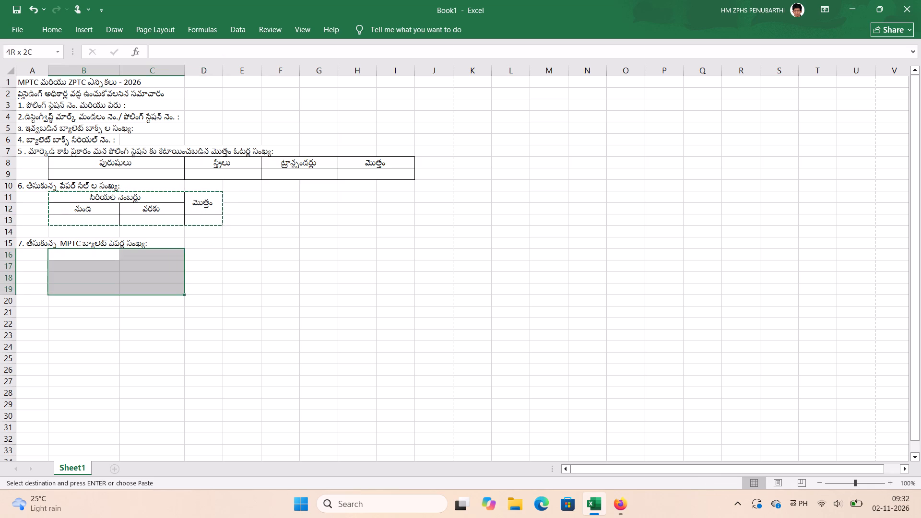
left_click_drag(179, 293, 196, 296)
key("ctrl+v")
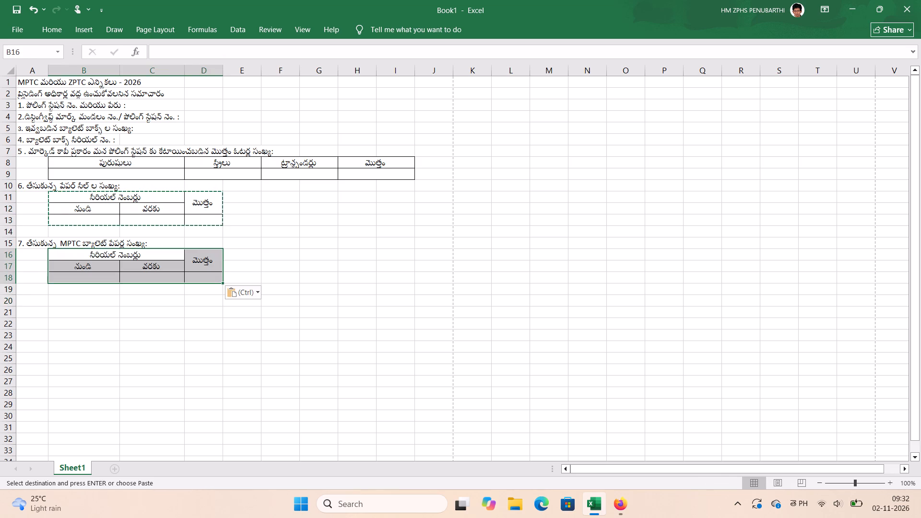
left_click(196, 296, "ctrl")
left_click(285, 258)
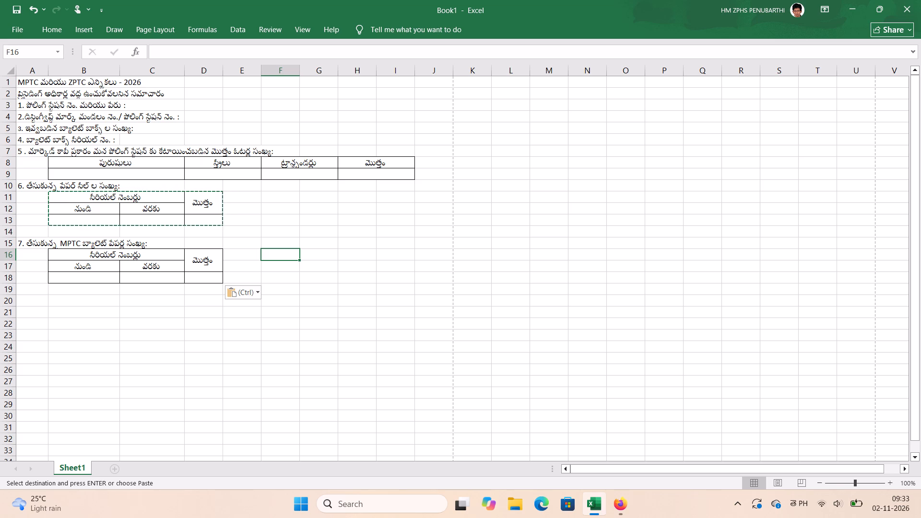
Copy the item 7 heading and its table in A15:D18 and paste the block below, starting at A20.
double_click(32, 292)
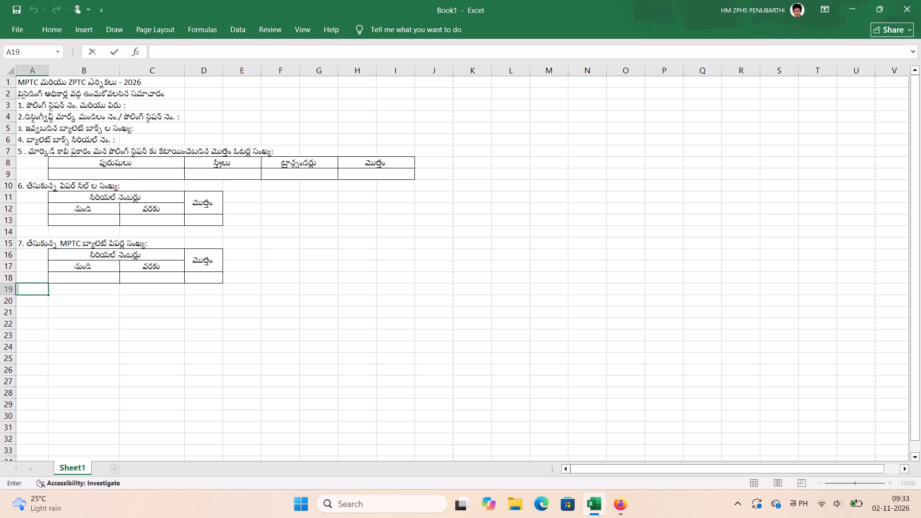
left_click_drag(27, 245, 177, 279)
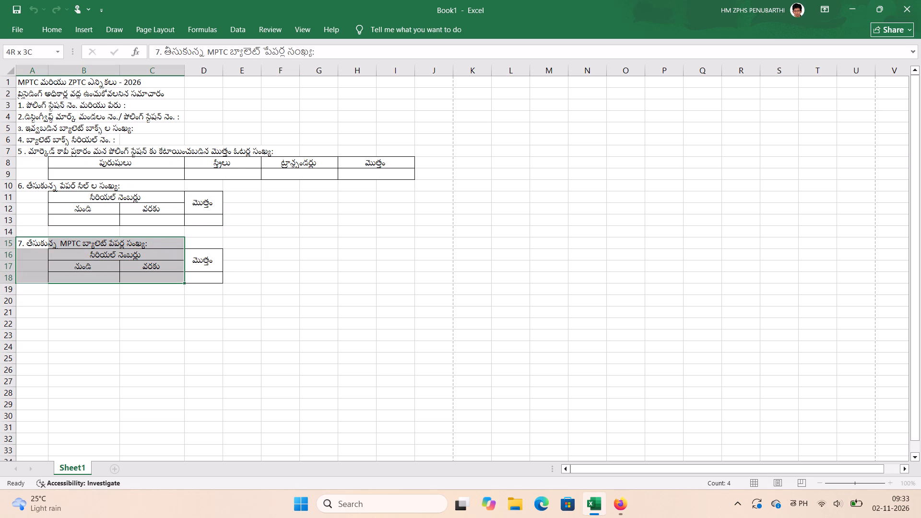
left_click_drag(177, 279, 197, 279)
key("ctrl+c")
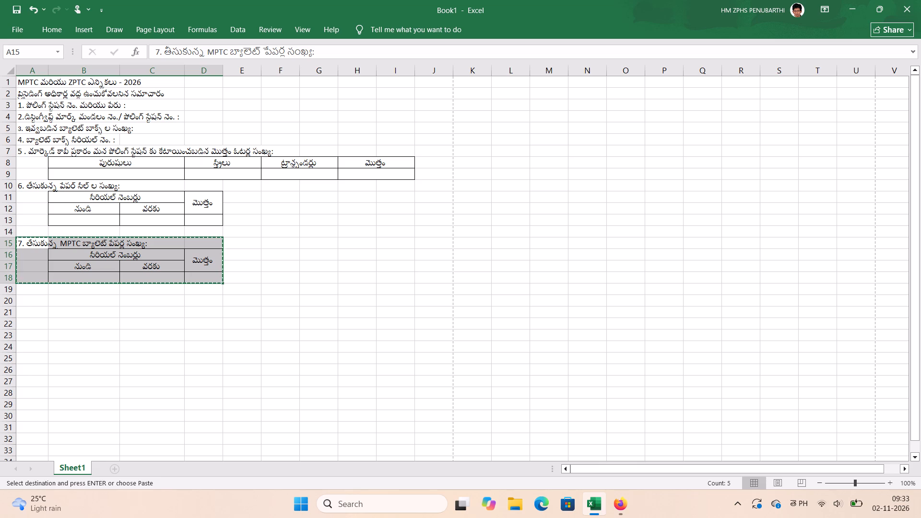
left_click_drag(33, 303, 202, 349)
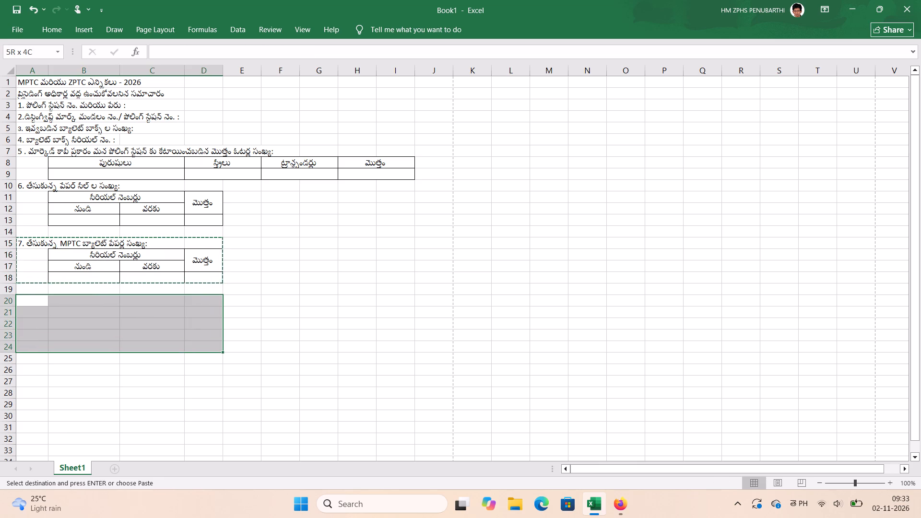
left_click_drag(202, 349, 203, 356)
key("ctrl+v")
left_click(203, 356, "ctrl")
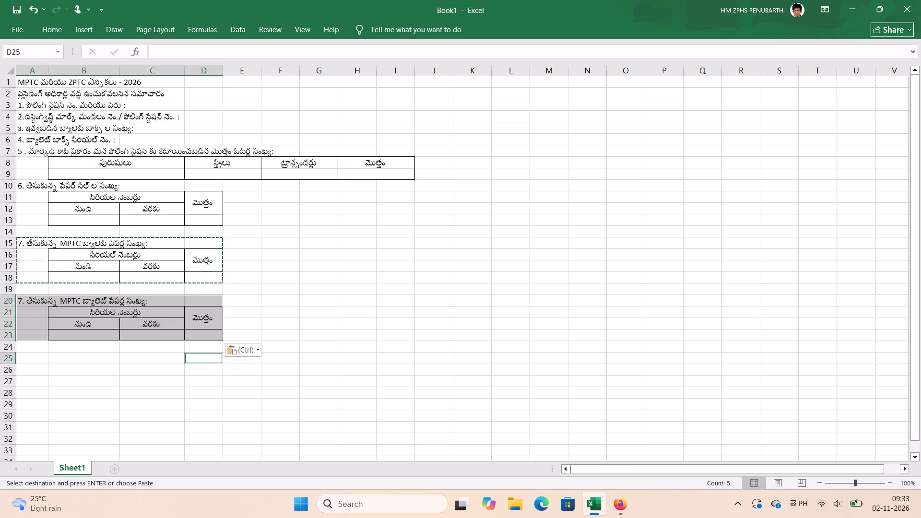
Change "MPTC" to "ZPTC" in the pasted heading in A20.
double_click(69, 300)
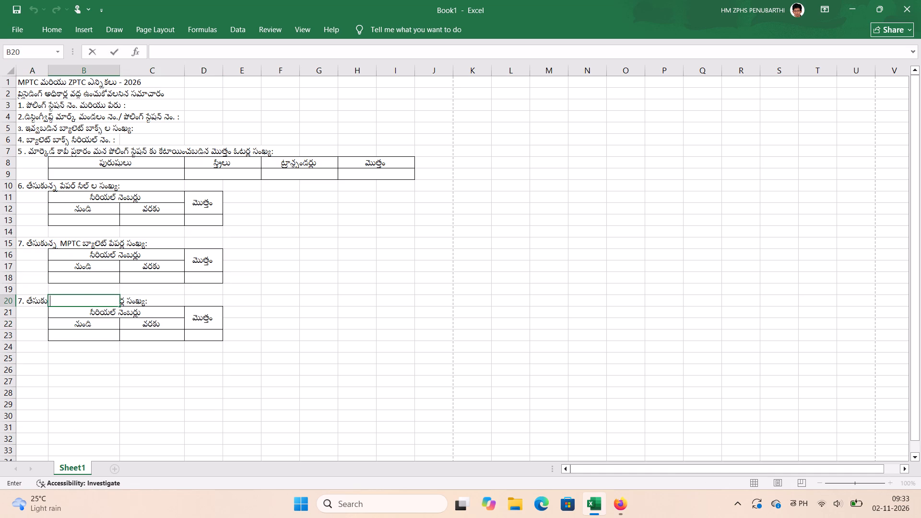
double_click(39, 296)
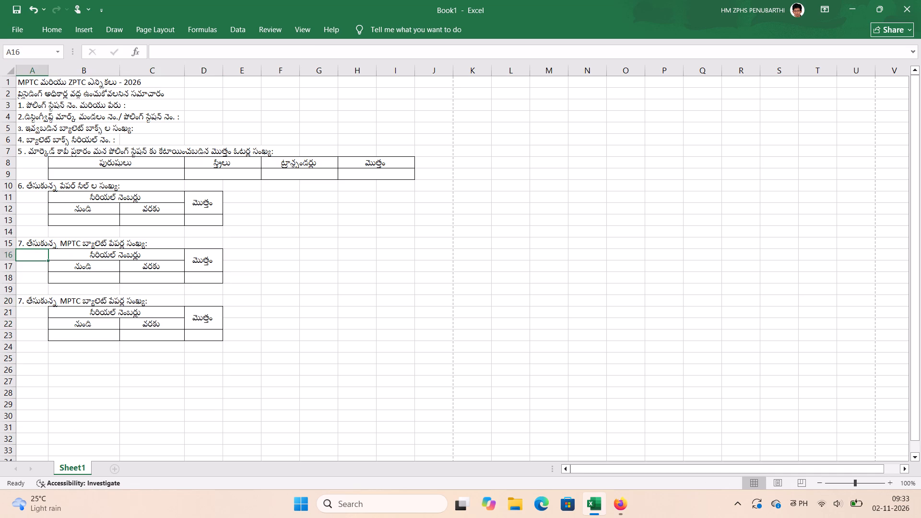
double_click(38, 299)
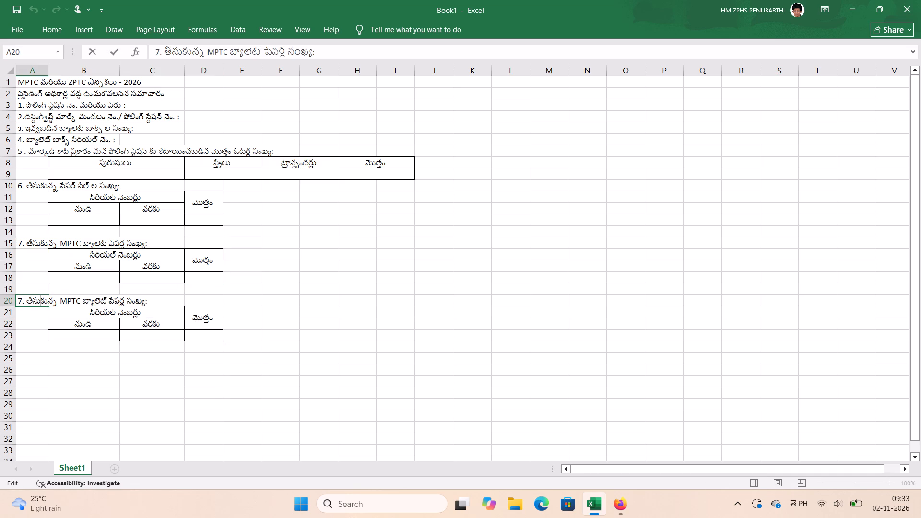
key("Right")
key("Right")
key("Right")
key("Right")
key("BackSpace")
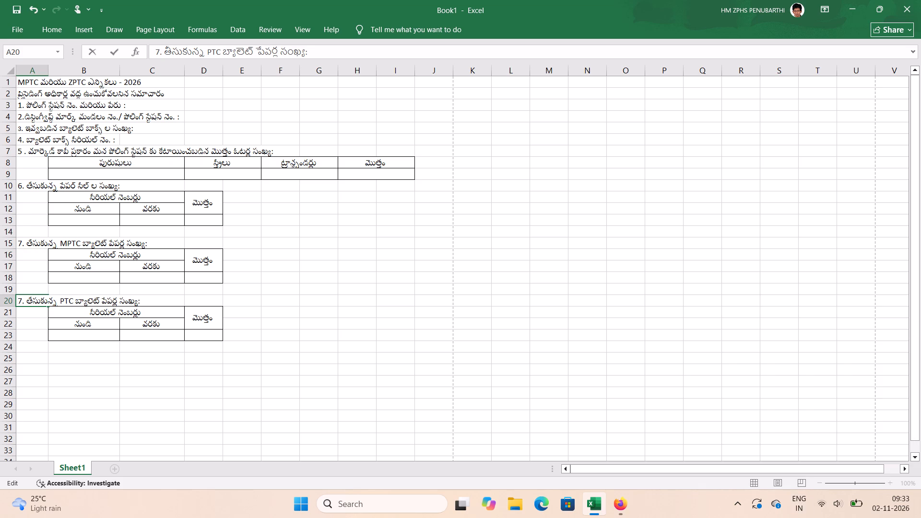
key("z")
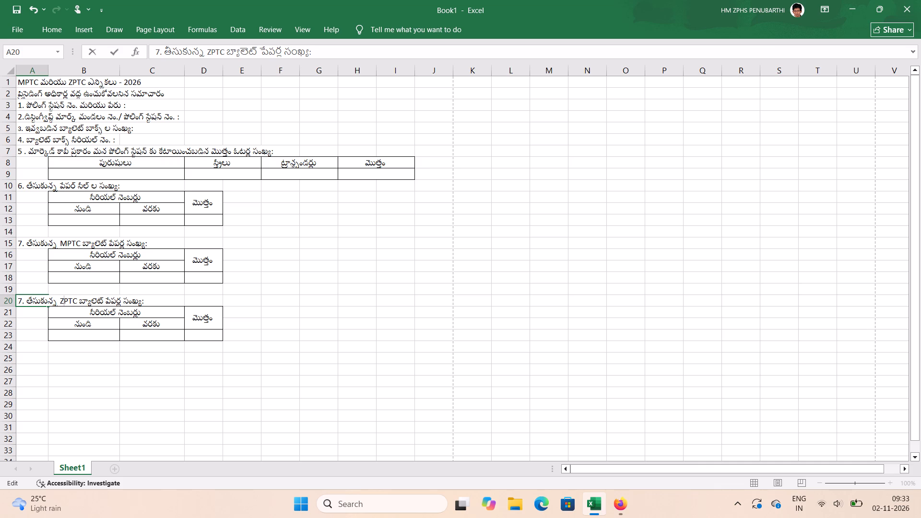
left_click(254, 338)
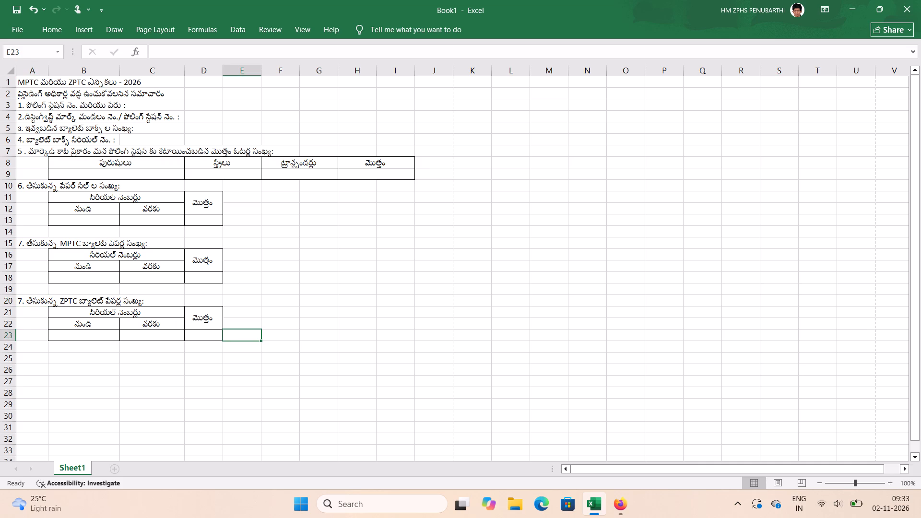
Renumber the ZPTC ballot paper heading in A20 as item 8.
double_click(22, 303)
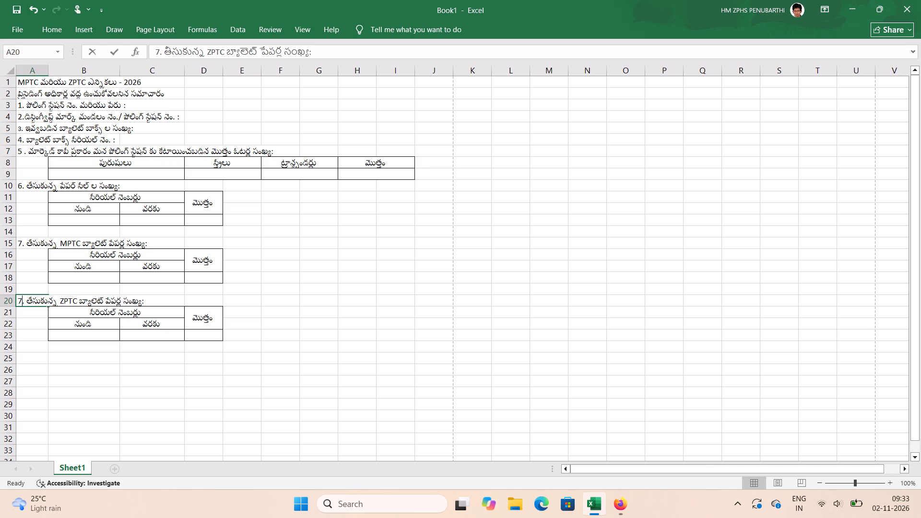
key("BackSpace")
key("8")
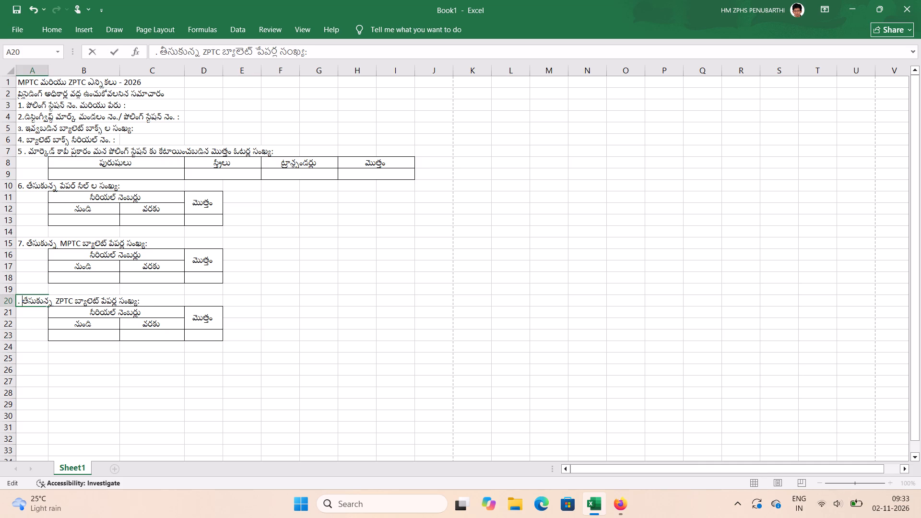
left_click(40, 361)
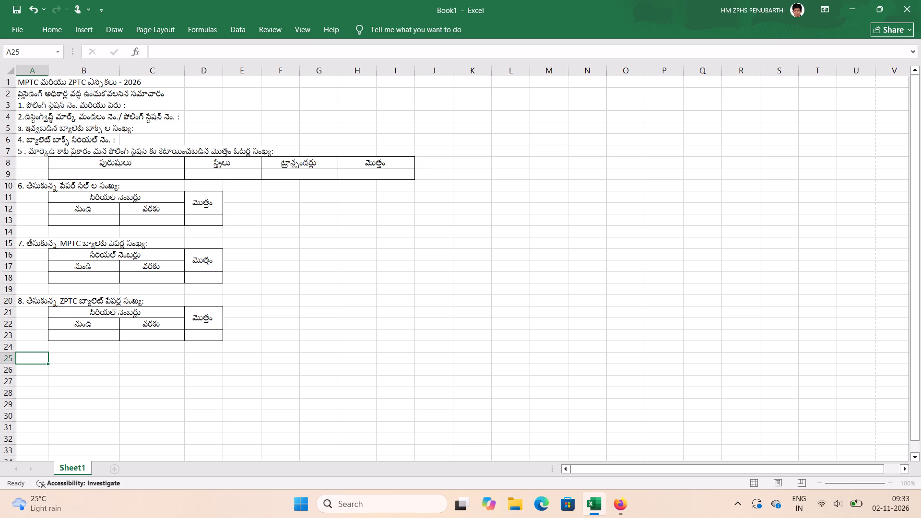
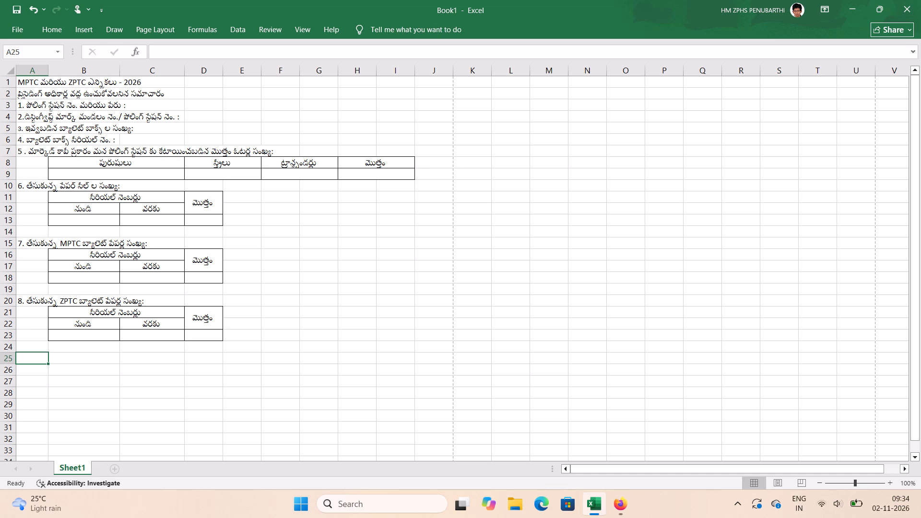
Move the item 8 ZPTC ballot paper heading and its table from A20:D23 down to start at A31.
left_click(271, 363)
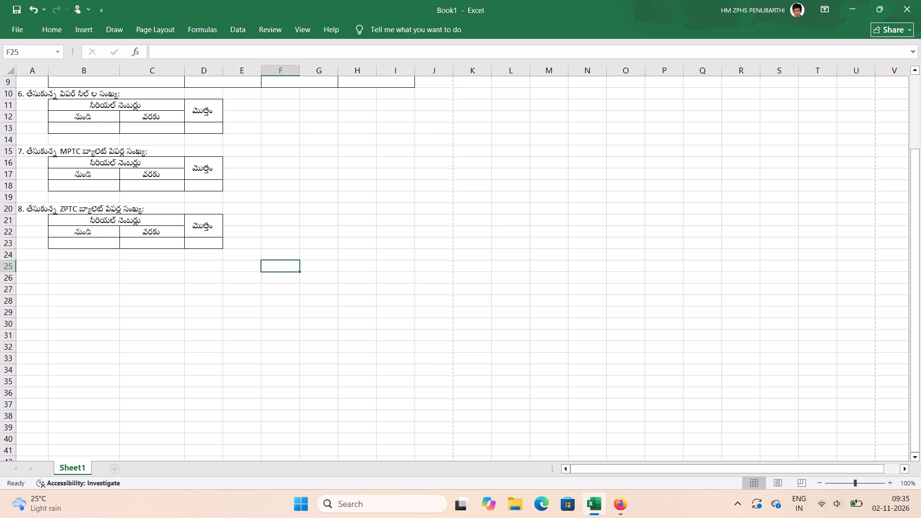
left_click_drag(26, 209, 175, 237)
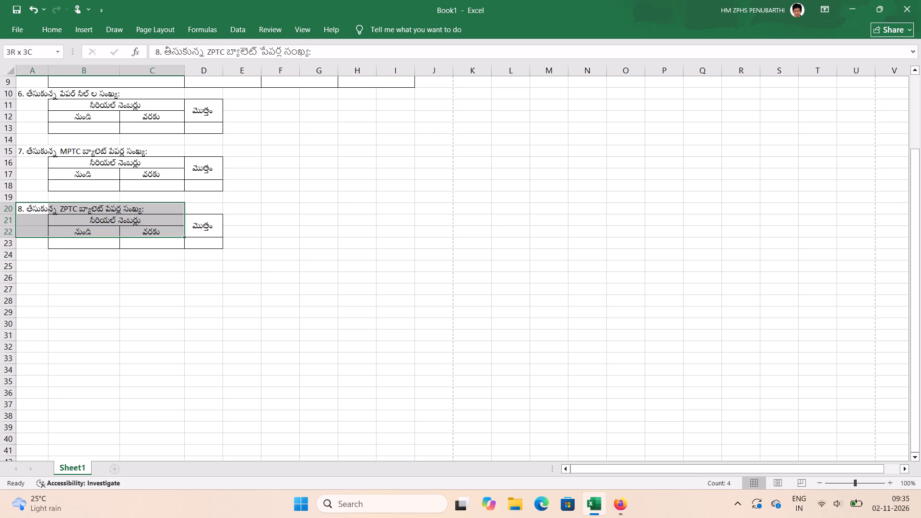
left_click_drag(175, 237, 201, 242)
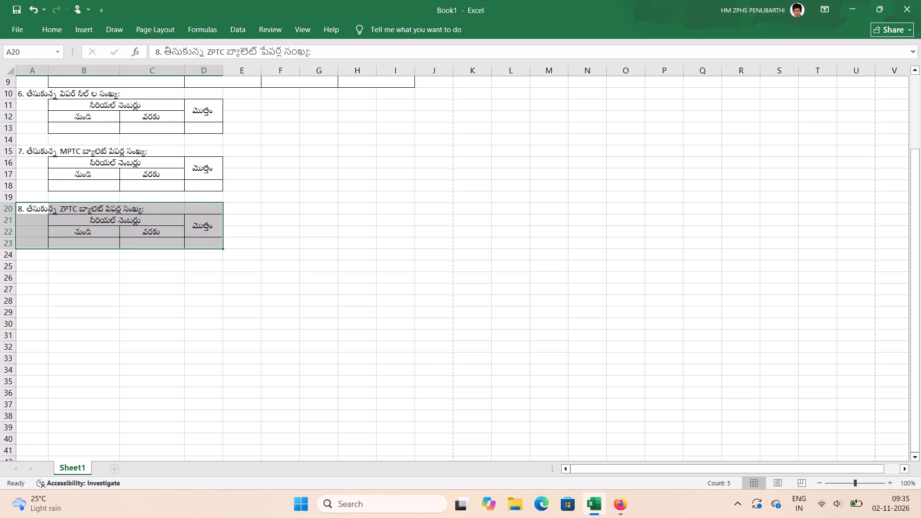
key("ctrl+x")
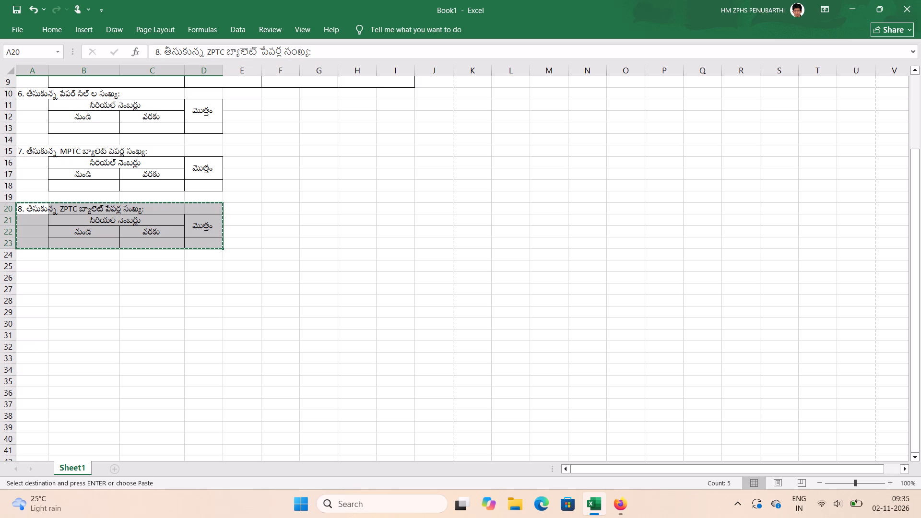
left_click_drag(31, 333, 205, 365)
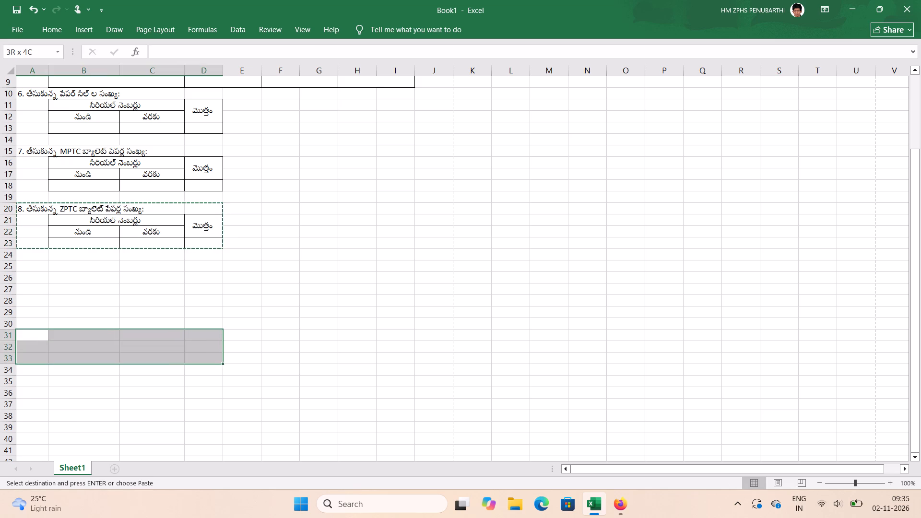
left_click_drag(205, 365, 225, 423)
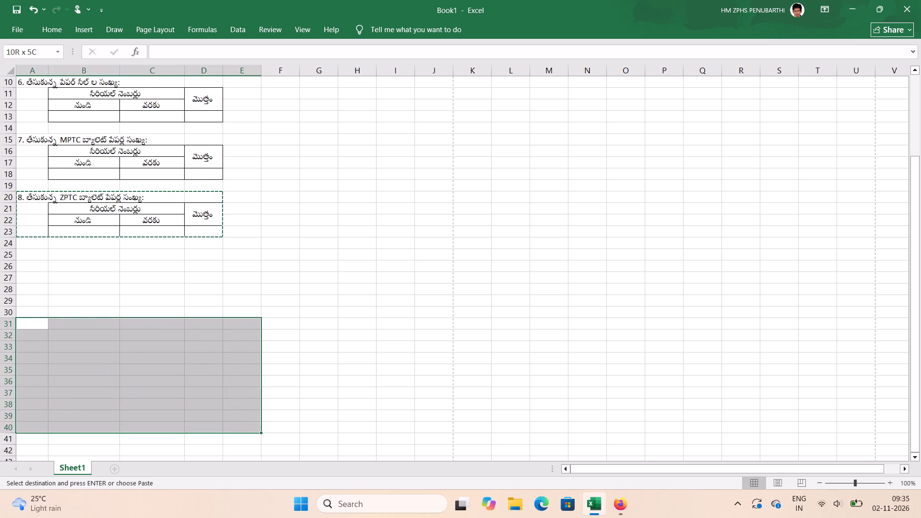
left_click_drag(225, 423, 205, 420)
key("ctrl+v")
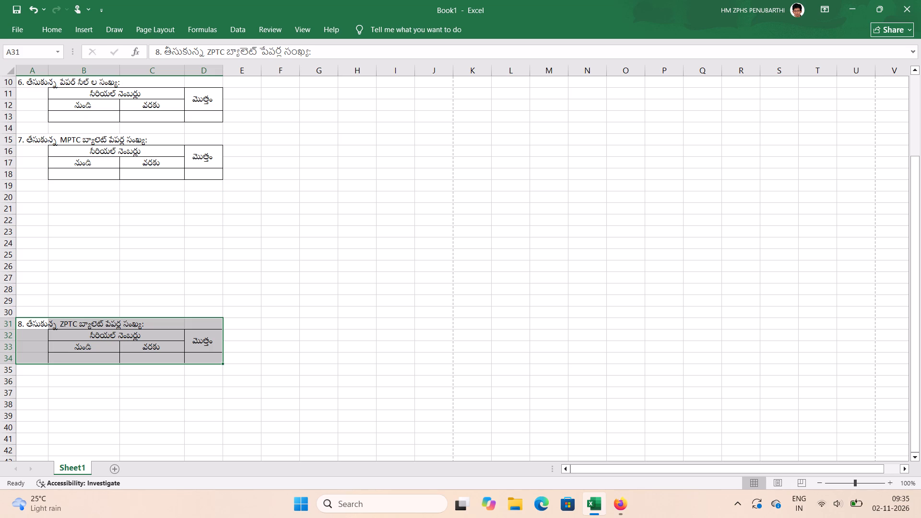
Enter the item number 8 in A19 below the item 7 table and left-align it.
double_click(37, 187)
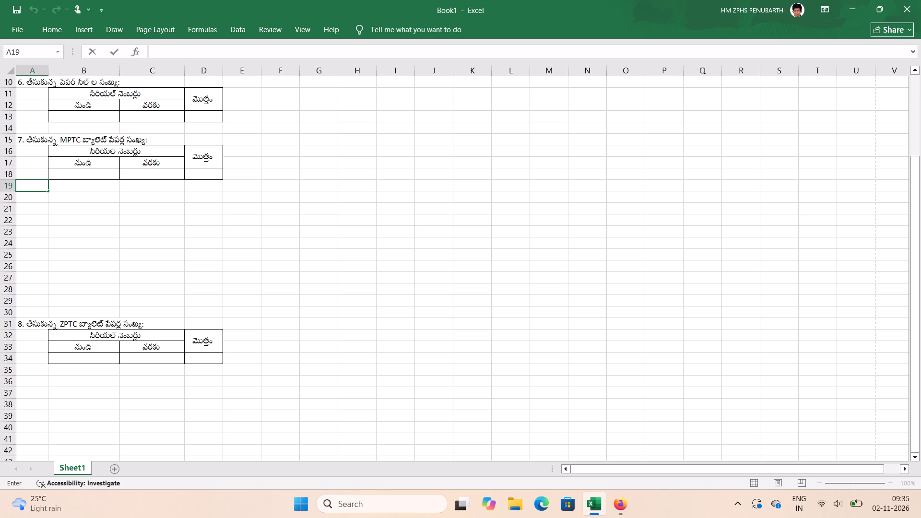
key("8")
key("period")
left_click(79, 202)
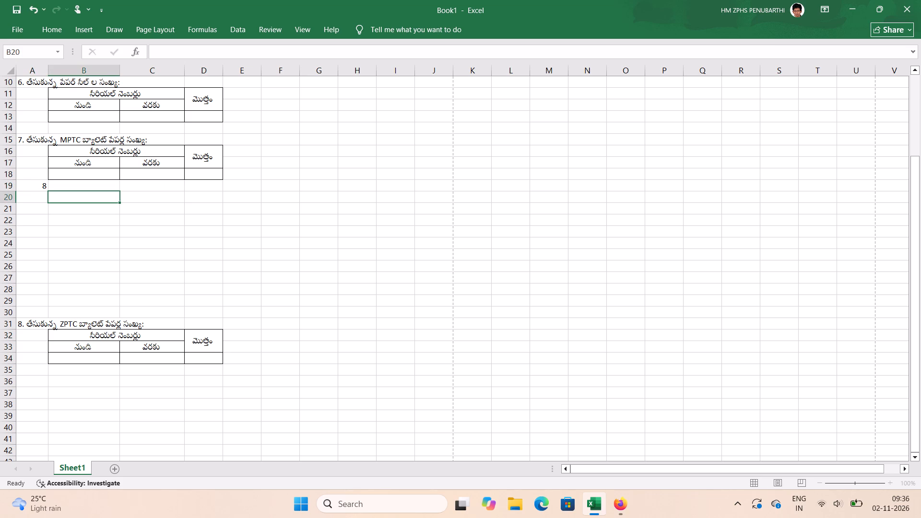
left_click(39, 187)
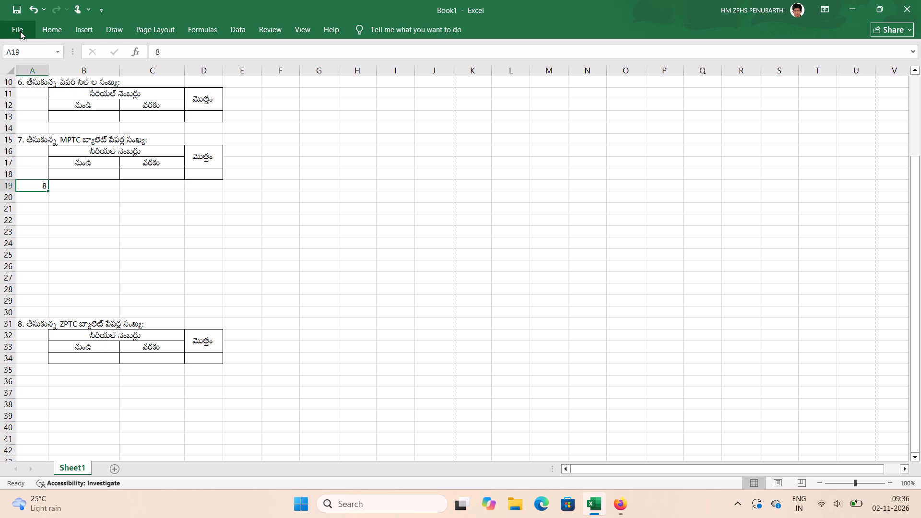
left_click(47, 28)
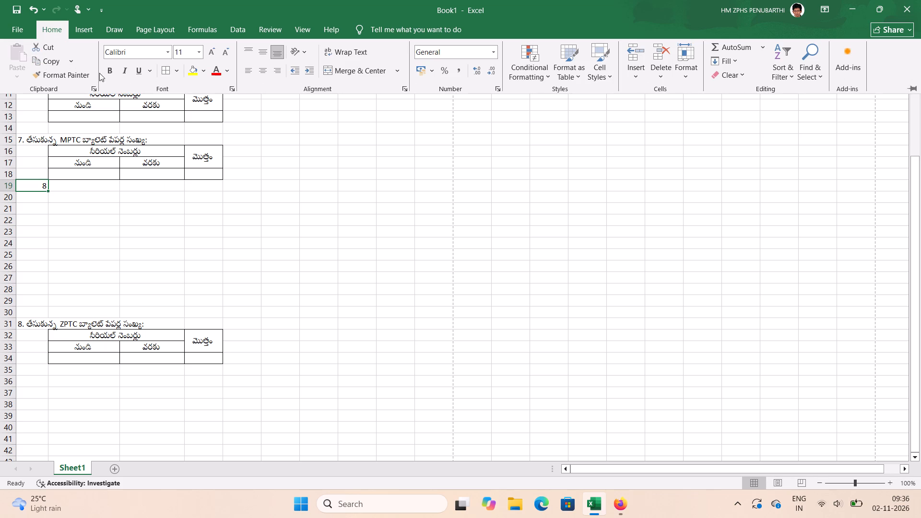
left_click(245, 74)
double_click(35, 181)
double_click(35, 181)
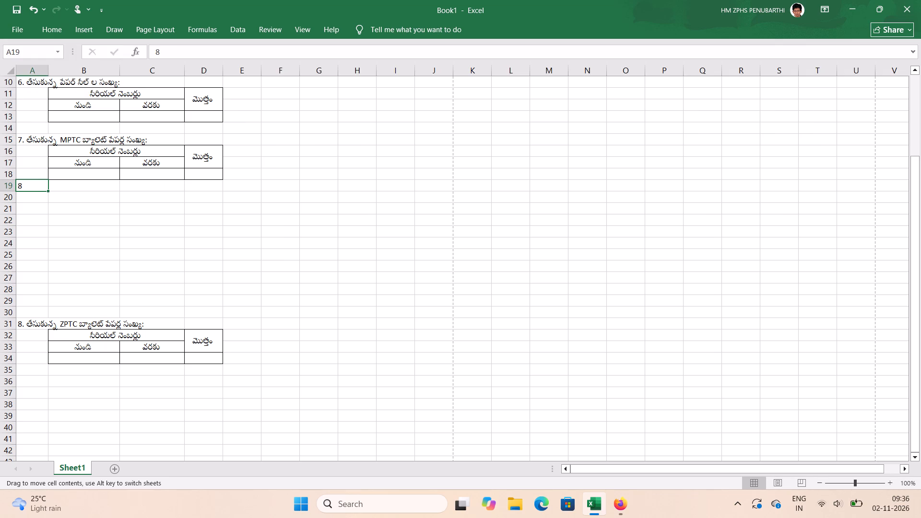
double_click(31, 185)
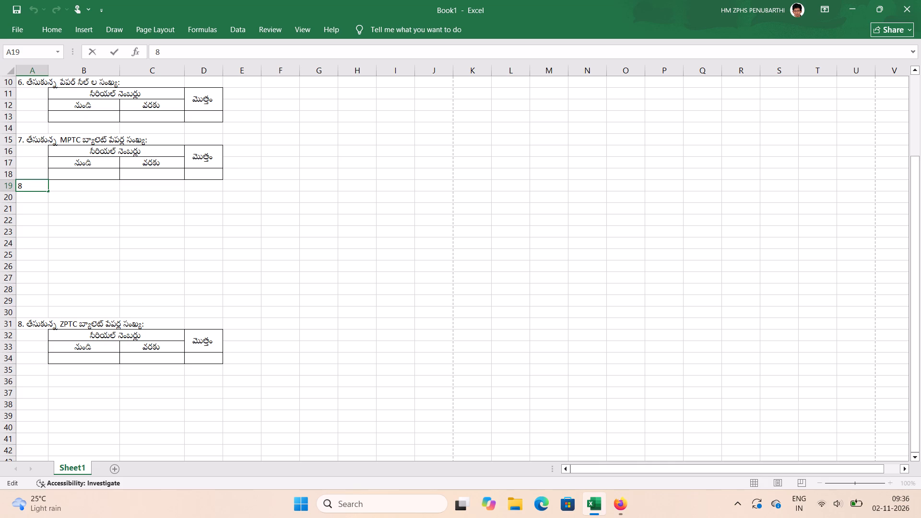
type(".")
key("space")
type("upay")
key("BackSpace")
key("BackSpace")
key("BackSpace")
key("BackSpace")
Switch the keyboard input language to Telugu Phonetic.
left_click(801, 501)
left_click(770, 439)
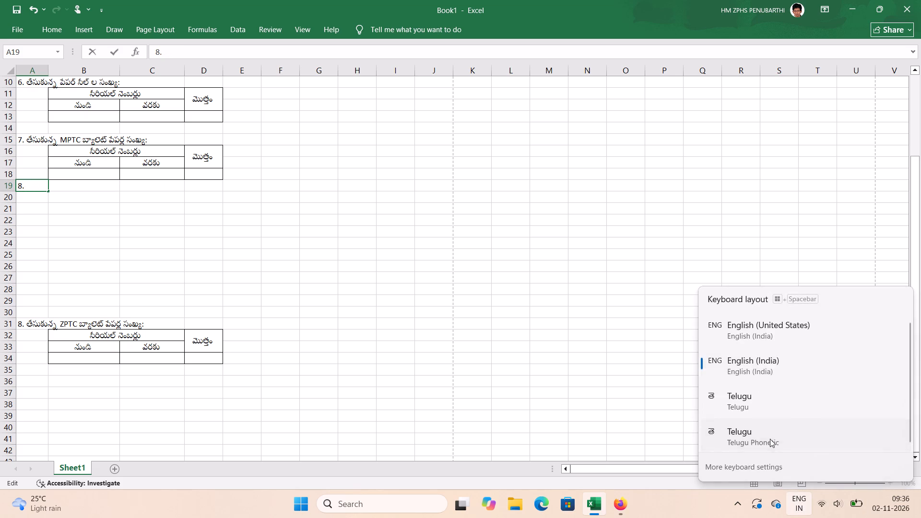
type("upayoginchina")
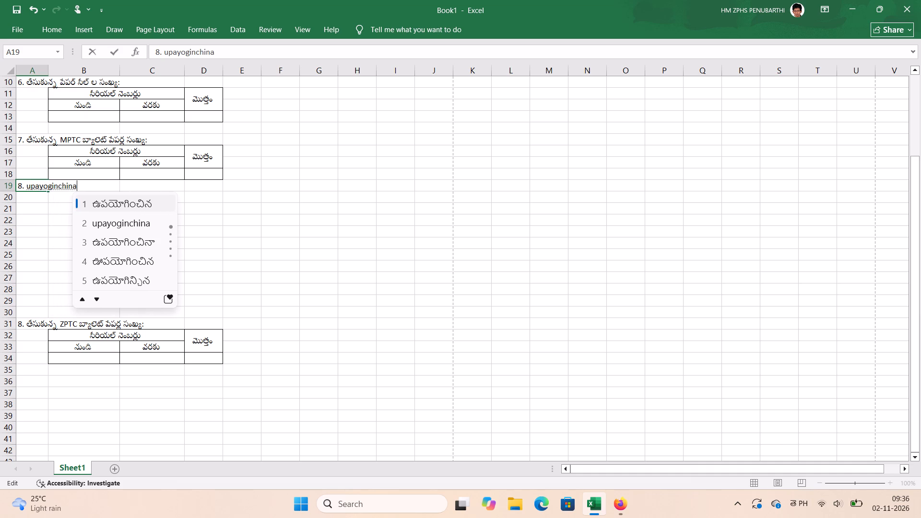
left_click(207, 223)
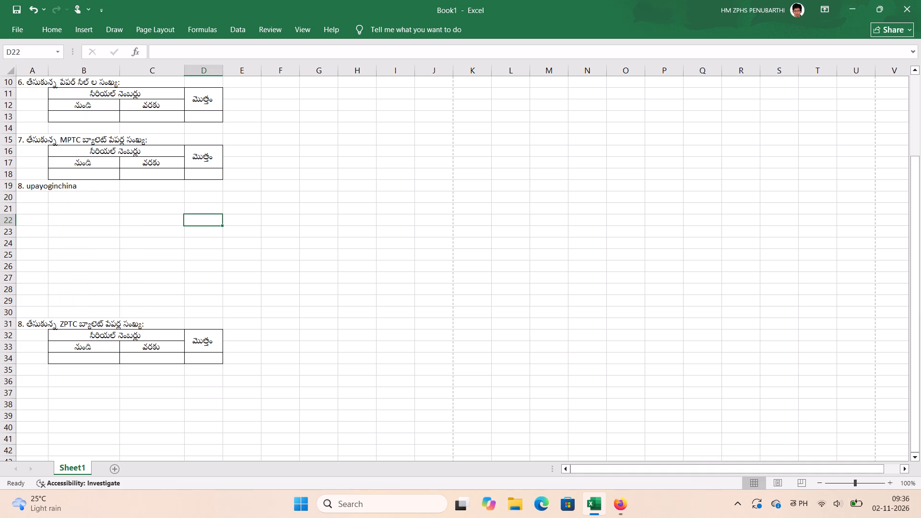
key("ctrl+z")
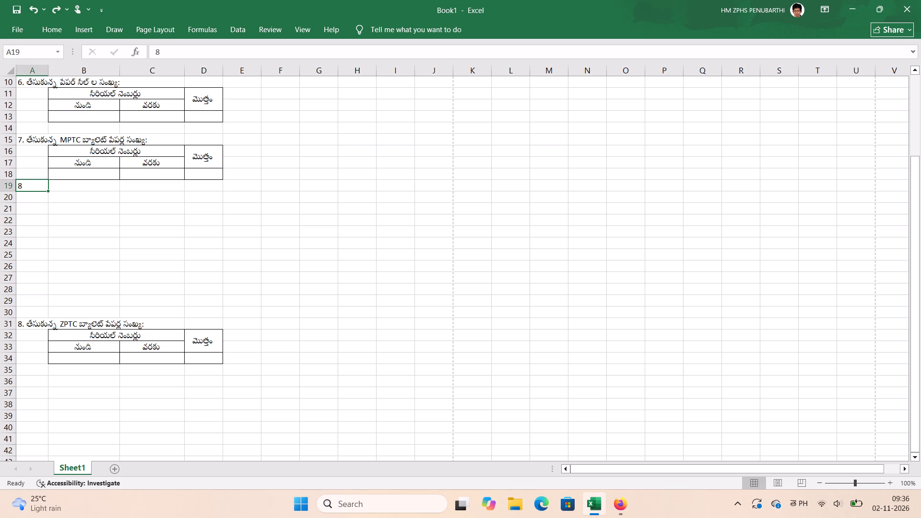
Extend the entry in A19 so that it reads "8. ఉపయోగించిన".
double_click(33, 186)
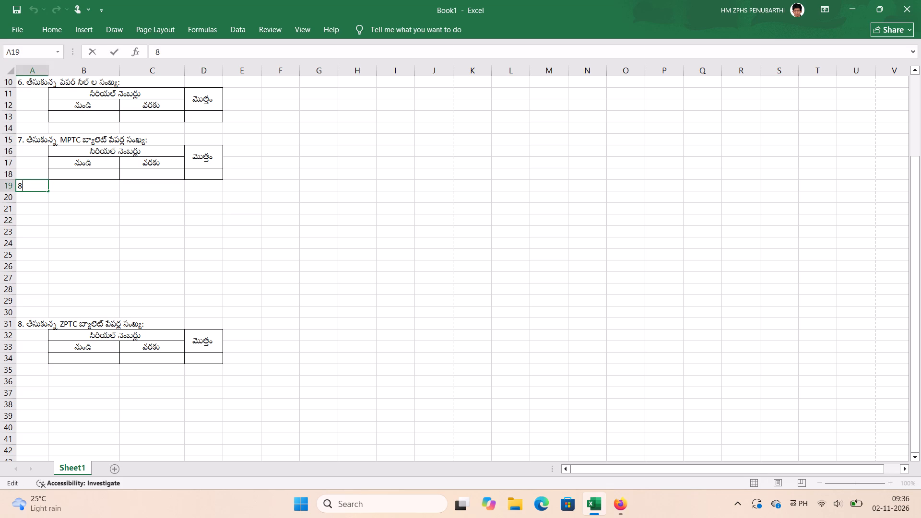
type(". u")
key("p")
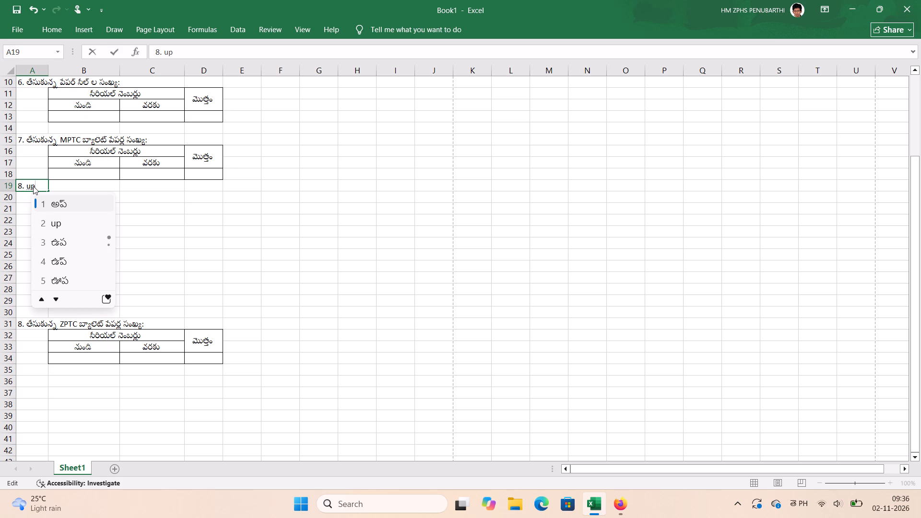
key("a")
type("yoginchina")
key("space")
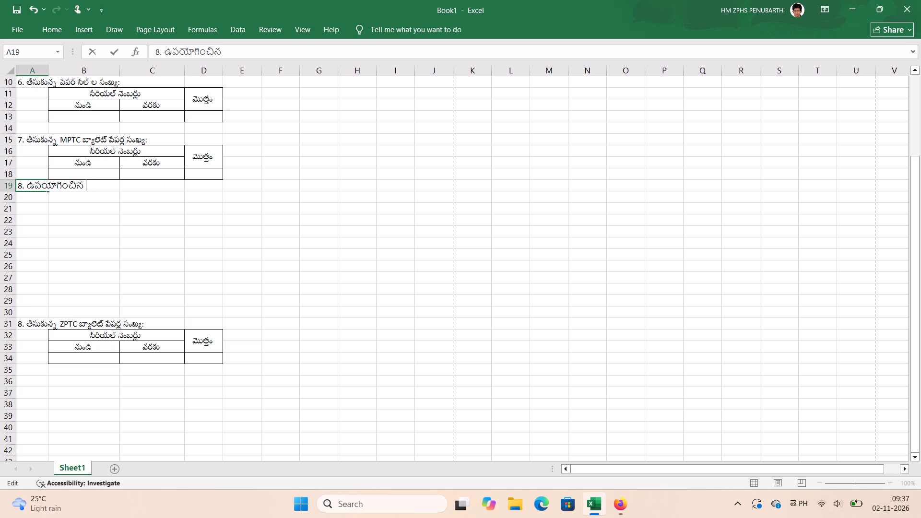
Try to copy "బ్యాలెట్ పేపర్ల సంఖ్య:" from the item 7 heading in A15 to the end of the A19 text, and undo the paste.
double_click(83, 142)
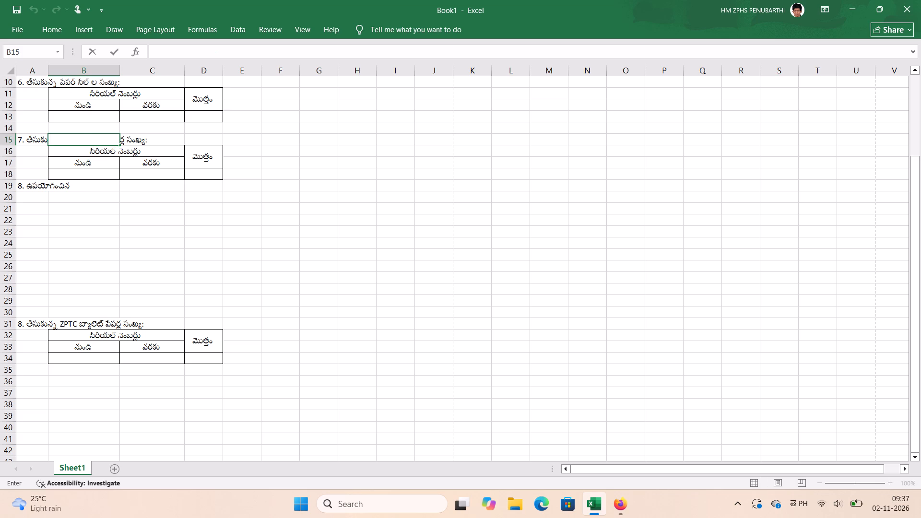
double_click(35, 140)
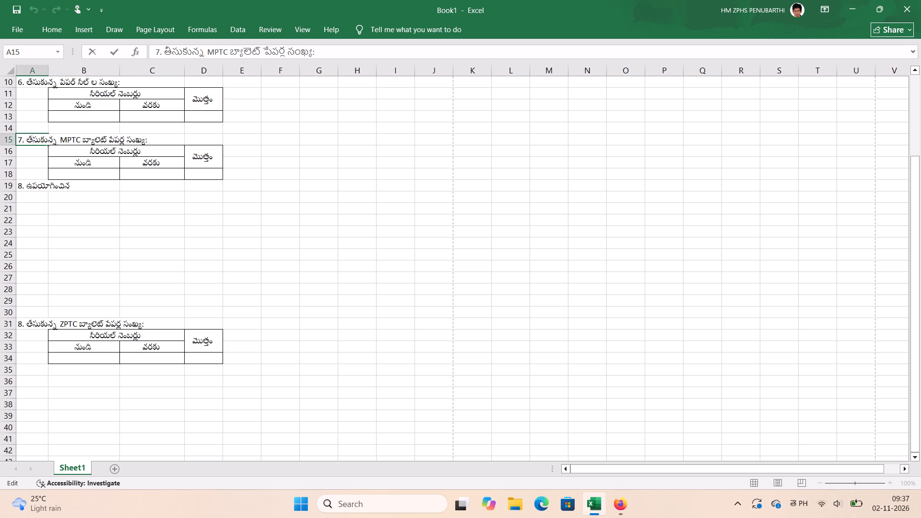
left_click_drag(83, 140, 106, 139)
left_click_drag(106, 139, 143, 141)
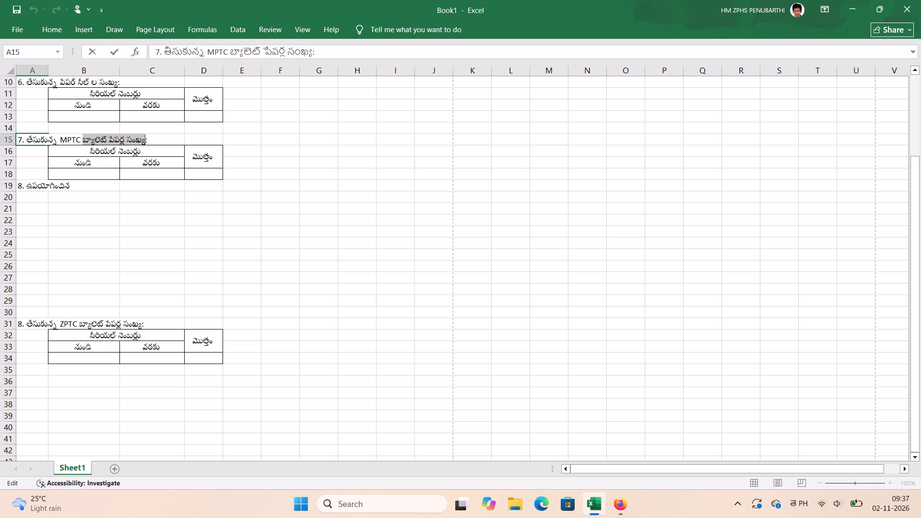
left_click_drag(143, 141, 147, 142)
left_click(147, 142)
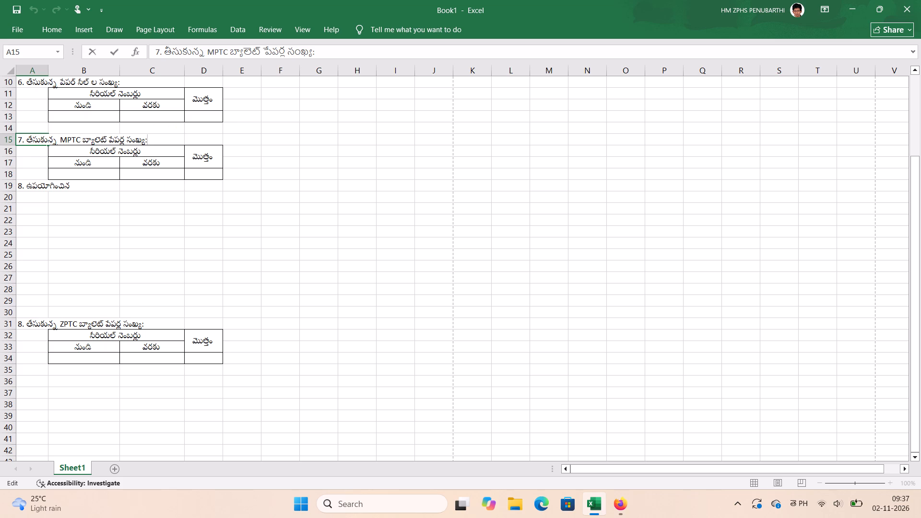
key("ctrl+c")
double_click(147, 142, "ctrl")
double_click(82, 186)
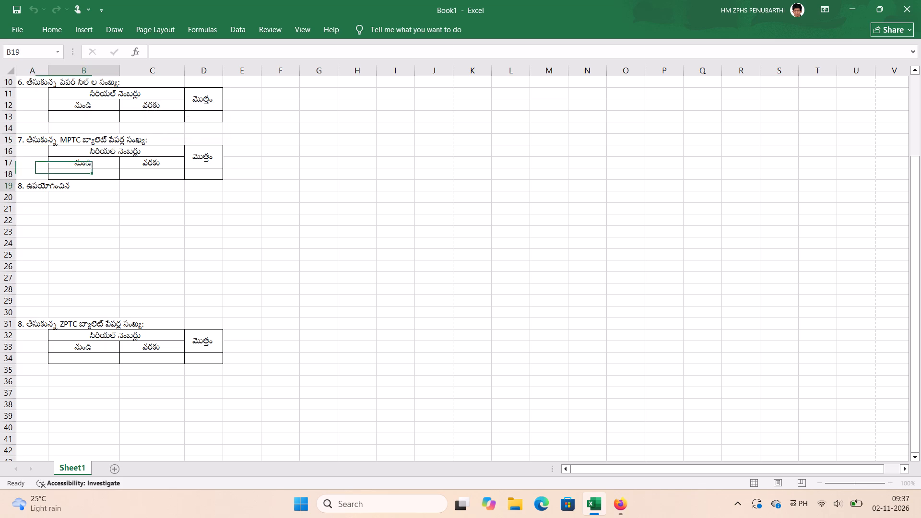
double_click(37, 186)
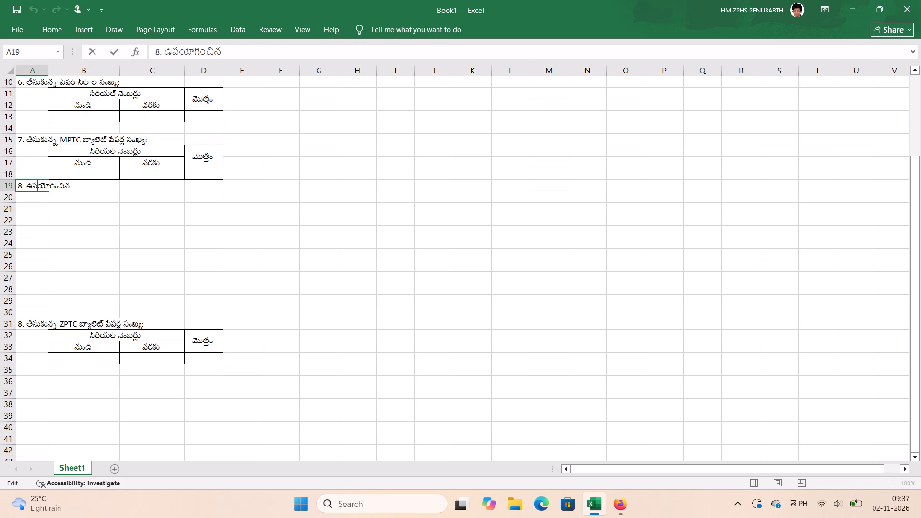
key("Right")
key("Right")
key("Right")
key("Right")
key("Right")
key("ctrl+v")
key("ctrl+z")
Copy "బ్యాలెట్ పేపర్ల సంఖ్య:" from the item 7 heading in A15 to the end of the A19 text.
left_click(88, 204)
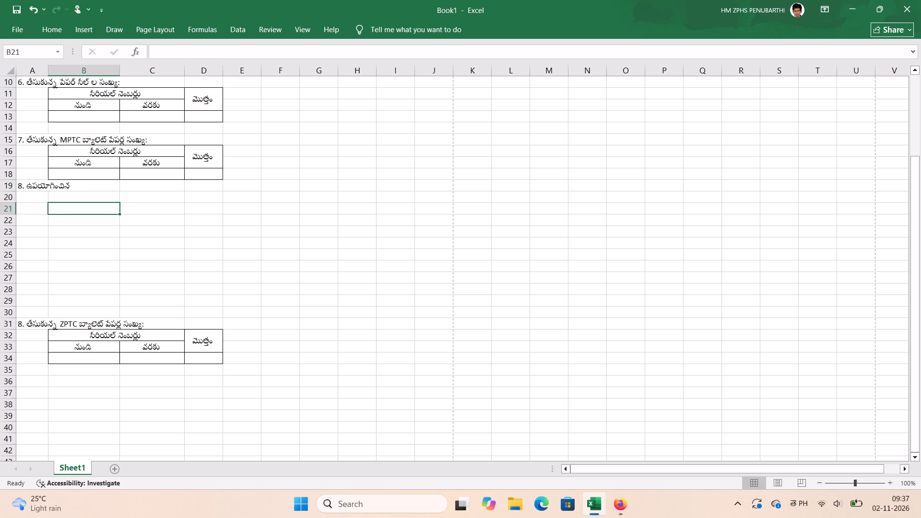
double_click(86, 139)
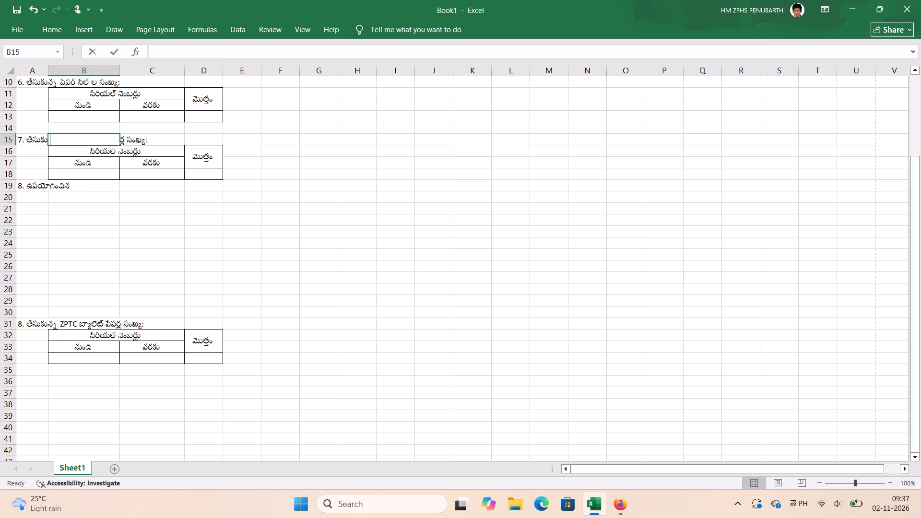
double_click(38, 139)
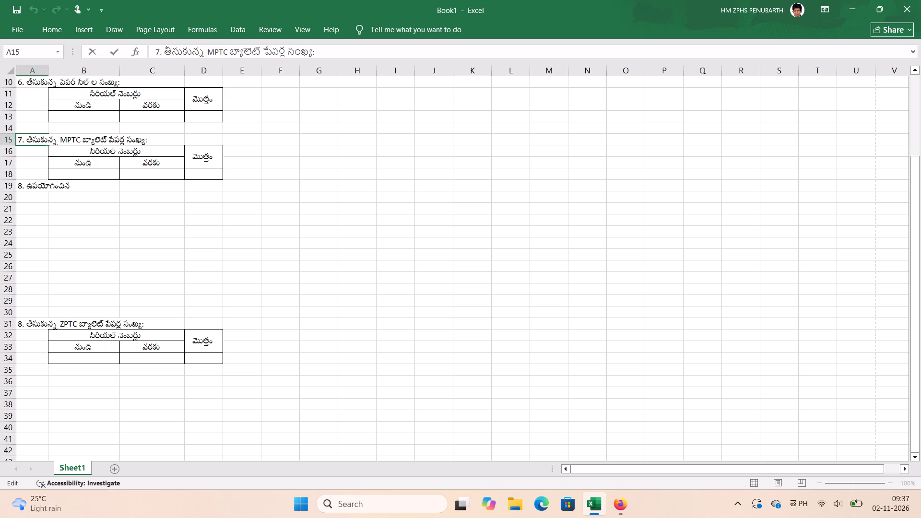
key("Right")
key("Right")
key("Right")
key("Right")
key("Right")
key("Right")
key("Right")
key("Right")
left_click_drag(82, 141, 152, 136)
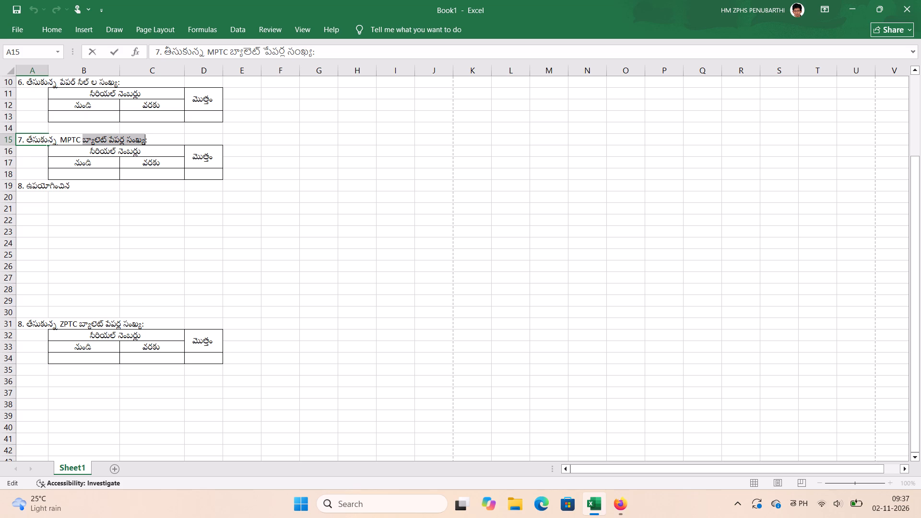
left_click_drag(152, 136, 154, 138)
key("ctrl+c")
left_click(154, 138, "ctrl")
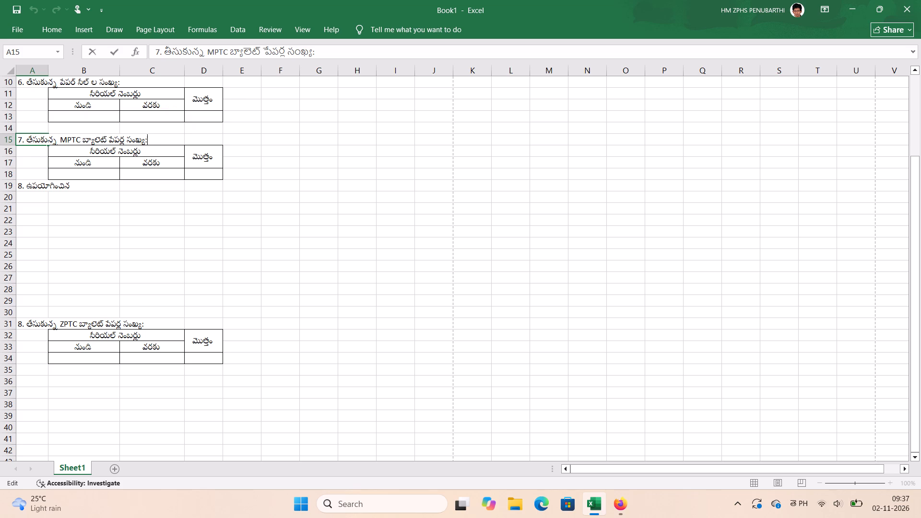
double_click(77, 183)
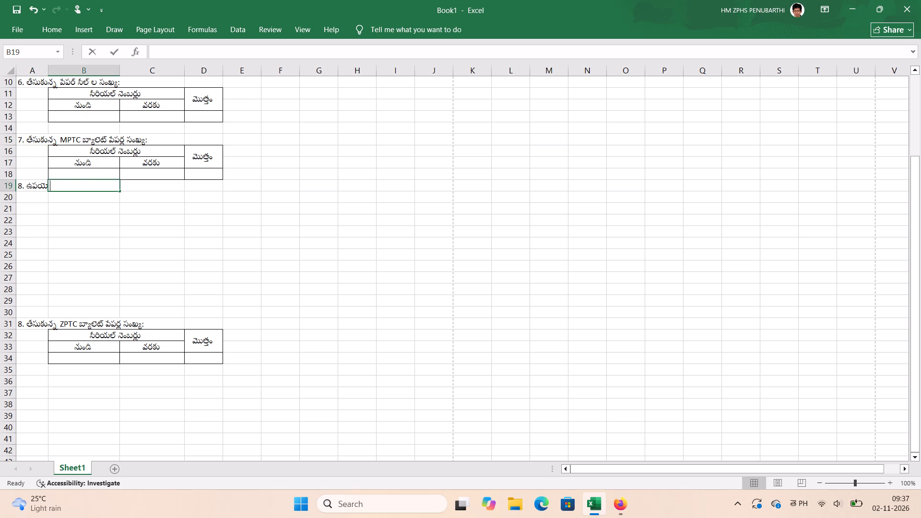
double_click(35, 187)
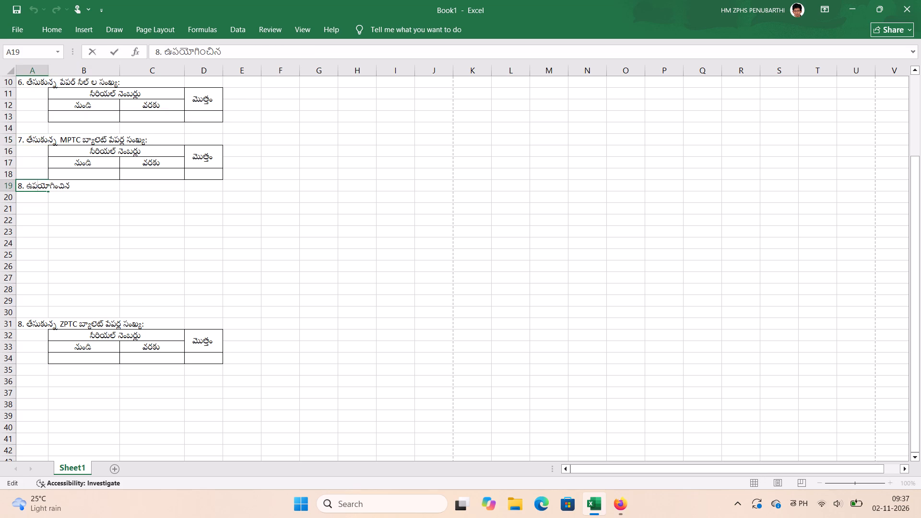
key("Right")
key("Right")
key("Right")
key("Right")
key("Right")
key("ctrl+v")
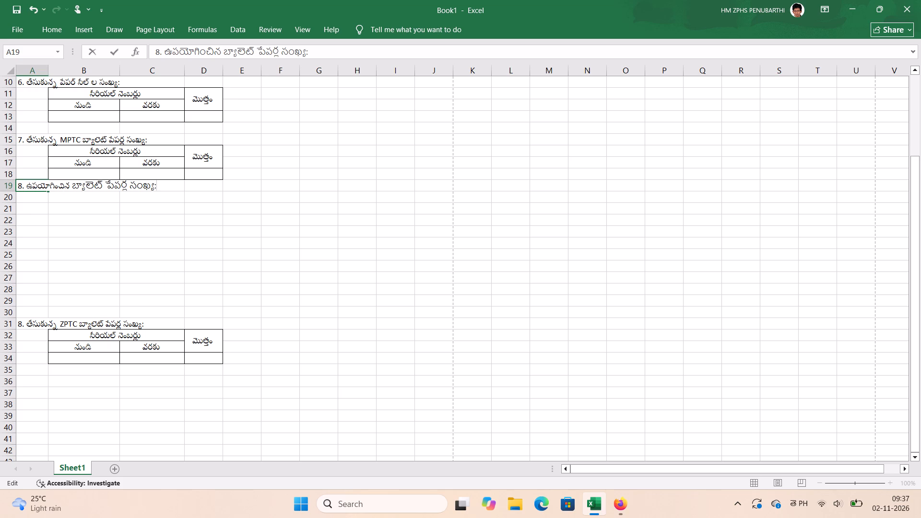
left_click(125, 214)
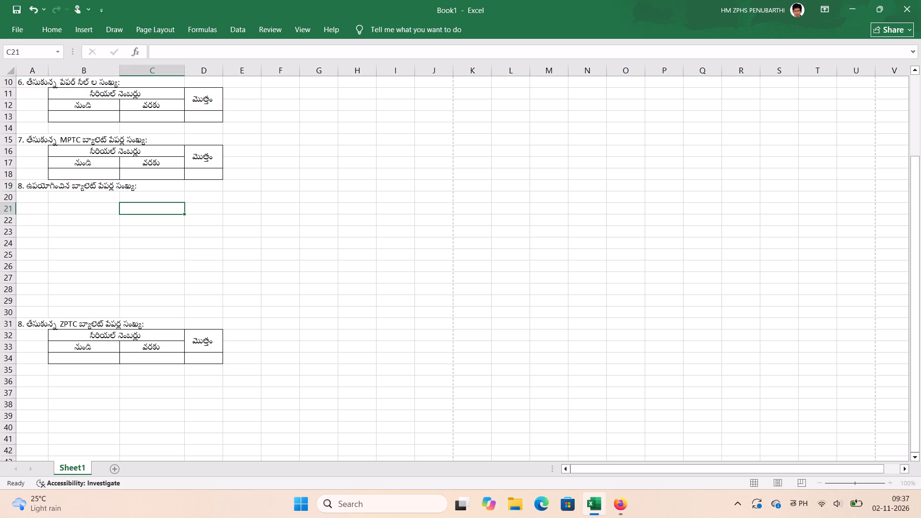
Remove the item number "8. " from the start of the used-ballot-papers heading in A19.
double_click(26, 186)
key("BackSpace")
key("BackSpace")
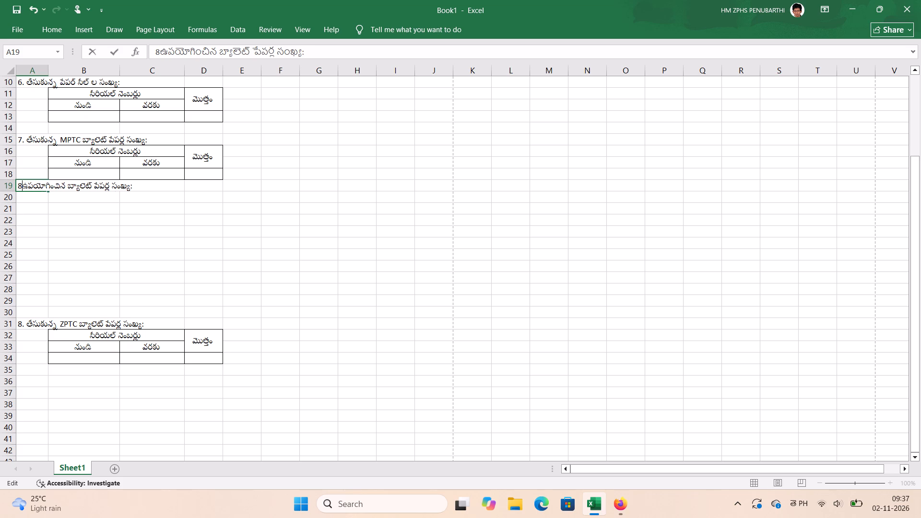
key("BackSpace")
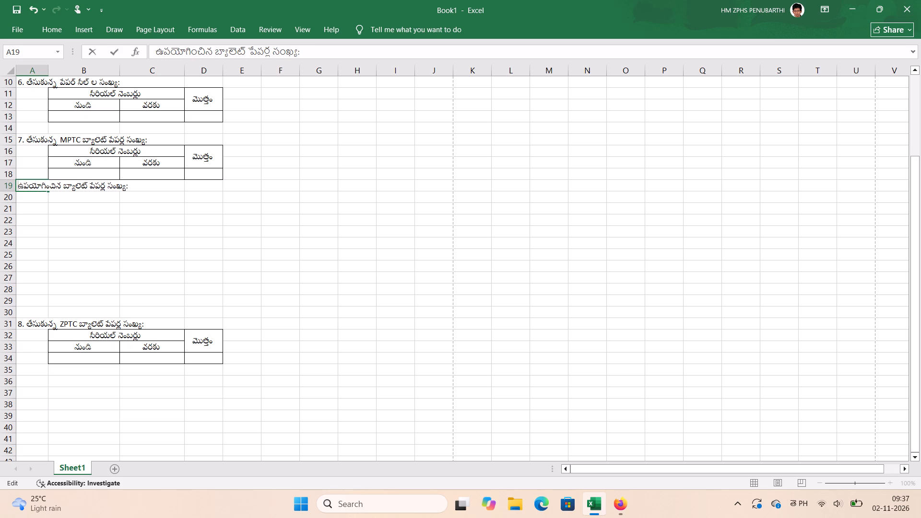
left_click(73, 228)
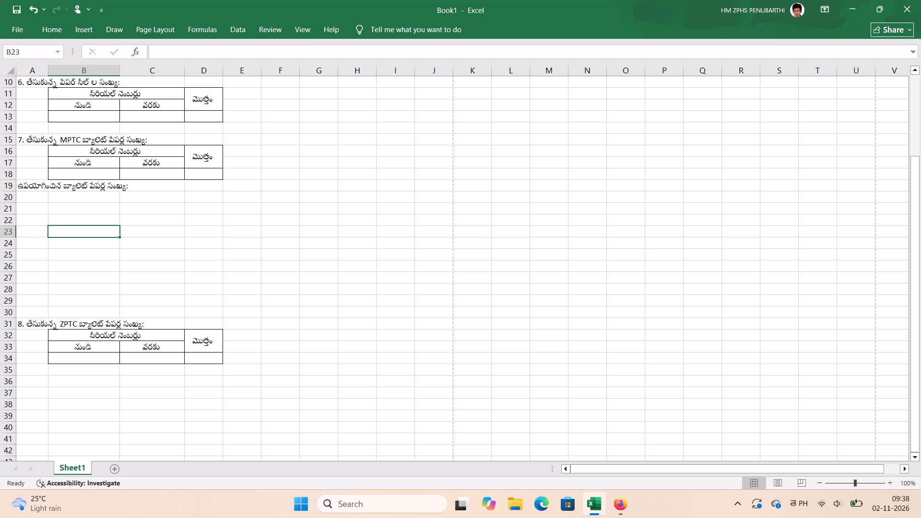
Copy the item 7 serial-number table in B16:D18 to the rows under the A19 heading, starting at B20.
left_click_drag(93, 151, 100, 161)
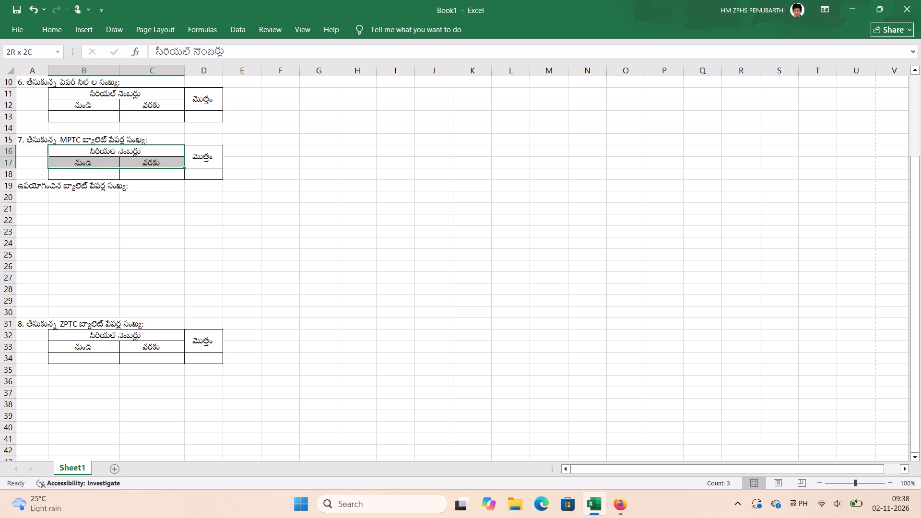
left_click_drag(100, 161, 100, 164)
left_click_drag(100, 164, 176, 172)
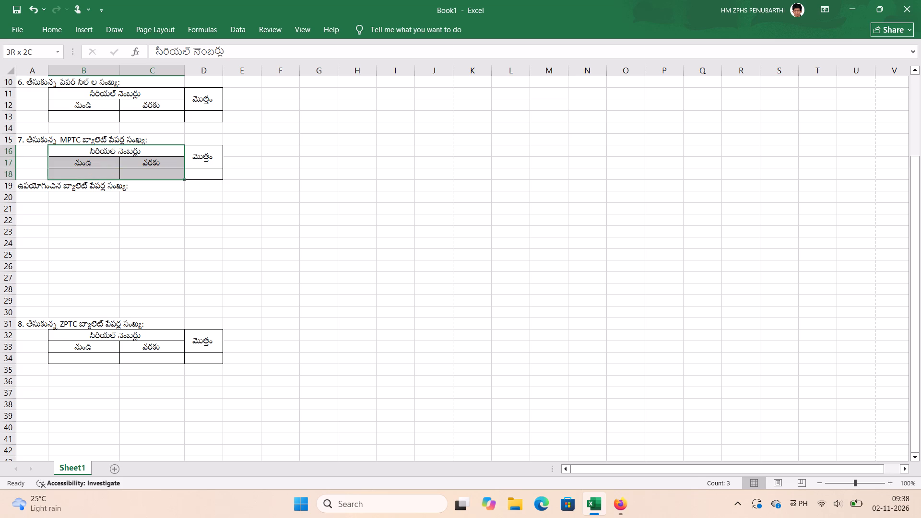
left_click_drag(176, 172, 195, 174)
key("ctrl+c")
left_click(195, 174, "ctrl")
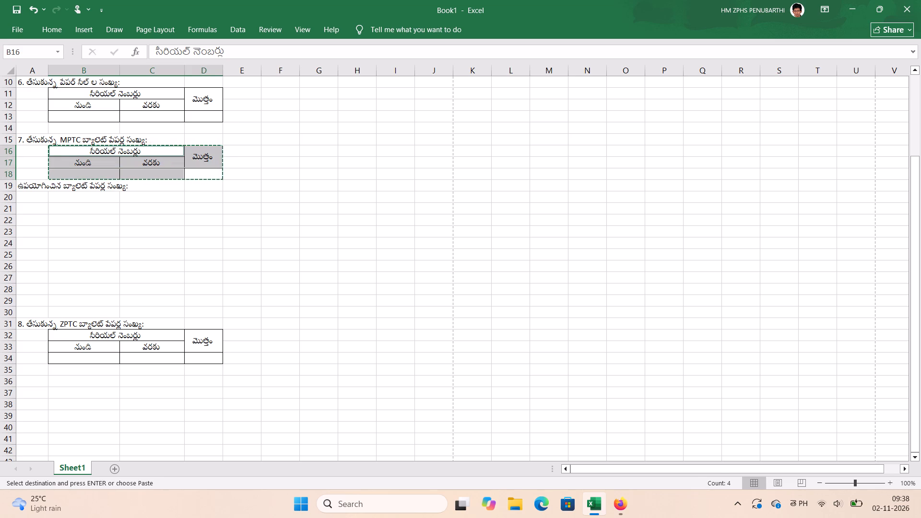
left_click_drag(55, 197, 198, 235)
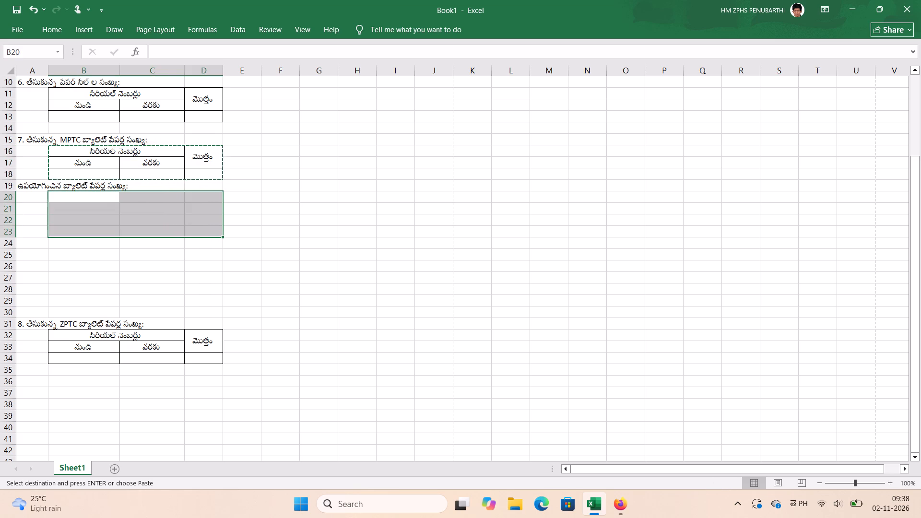
key("ctrl+v")
left_click(347, 207)
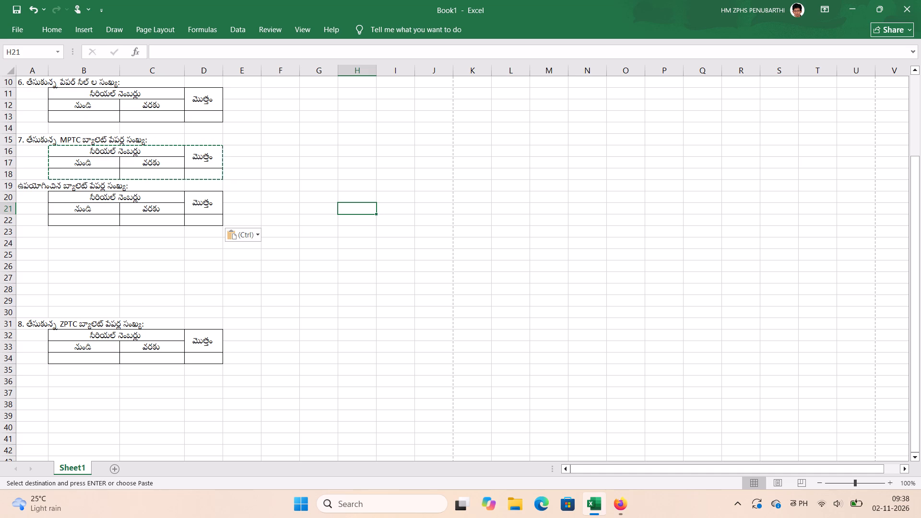
Enter the Telugu text "సంతకం చేసి, ఉపయోగించని" in A23 below the used-ballot-papers table.
double_click(31, 232)
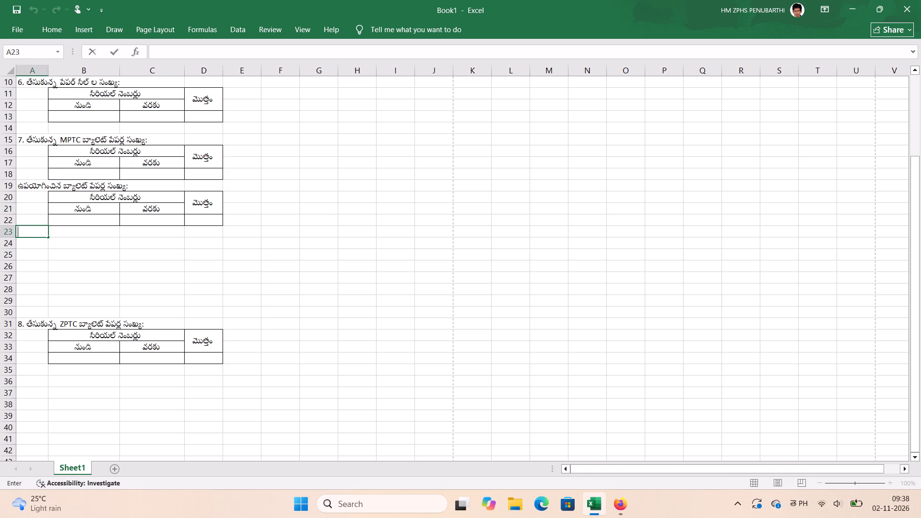
type("santakam")
key("space")
type("chesi")
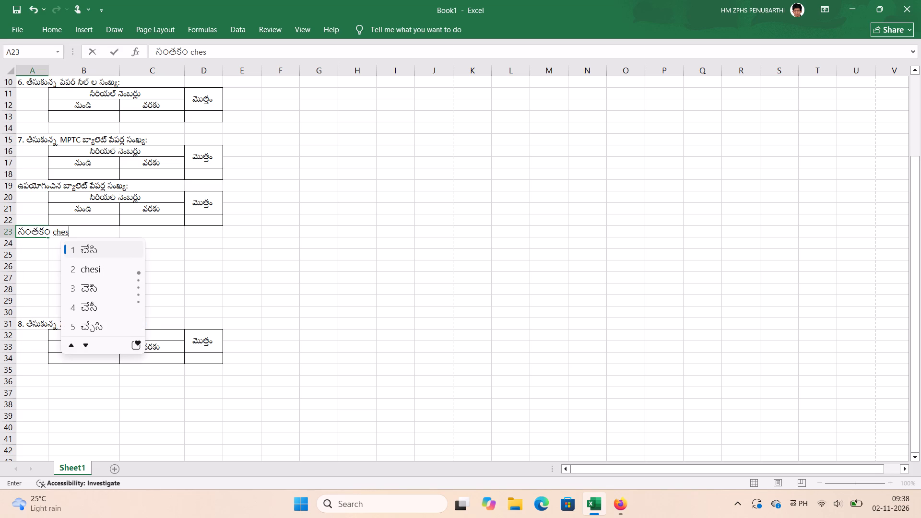
key("space")
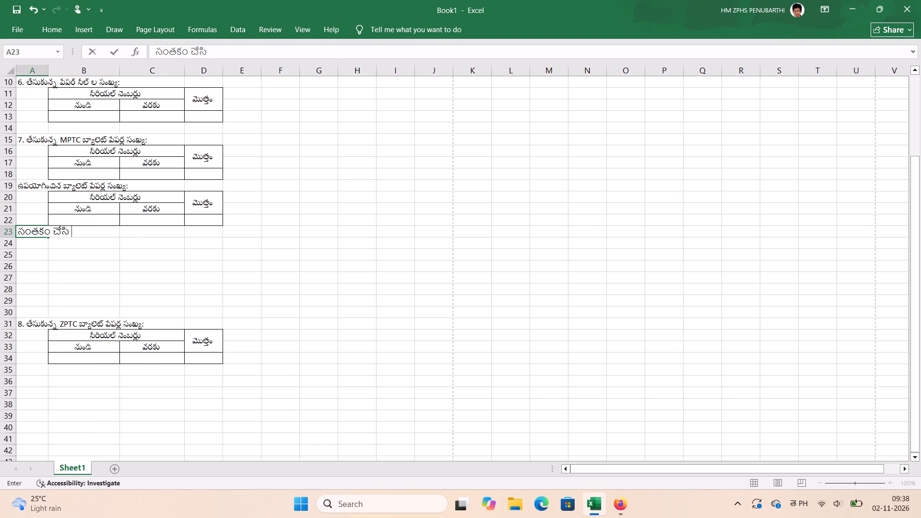
key("BackSpace")
type(",")
key("space")
type("upayoginchani")
key("space")
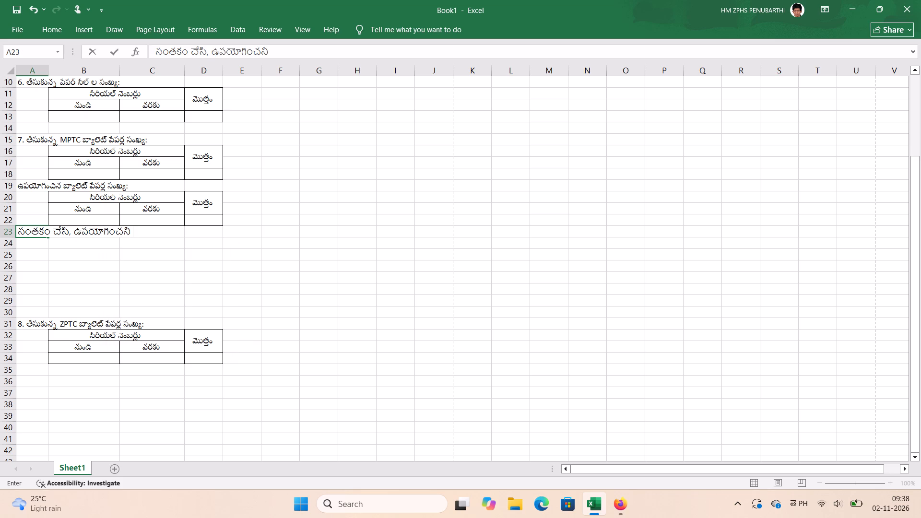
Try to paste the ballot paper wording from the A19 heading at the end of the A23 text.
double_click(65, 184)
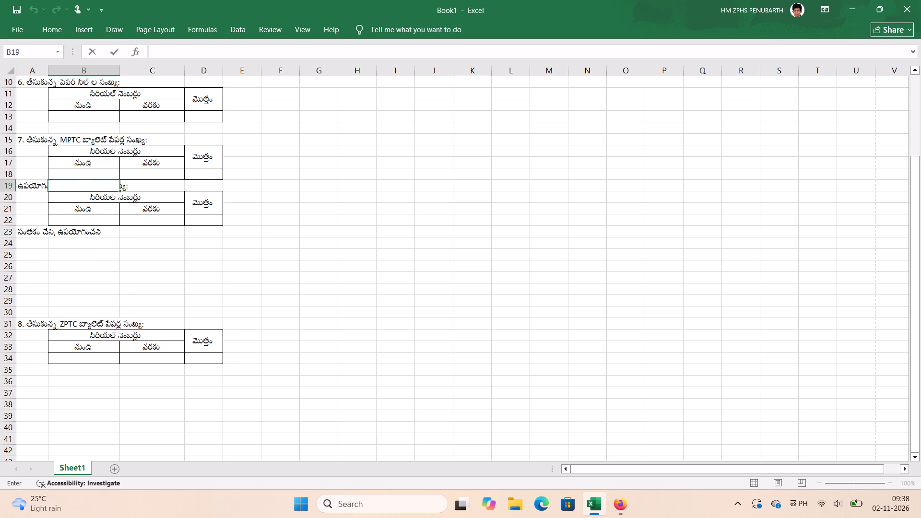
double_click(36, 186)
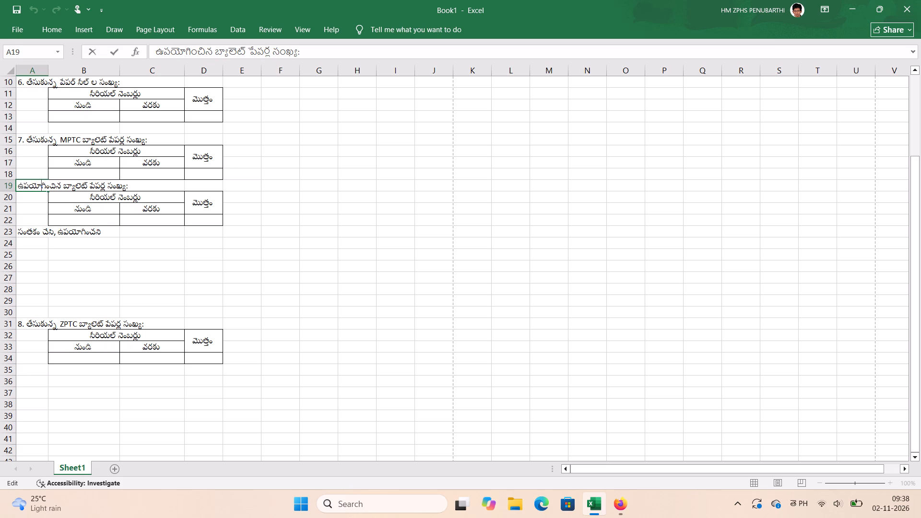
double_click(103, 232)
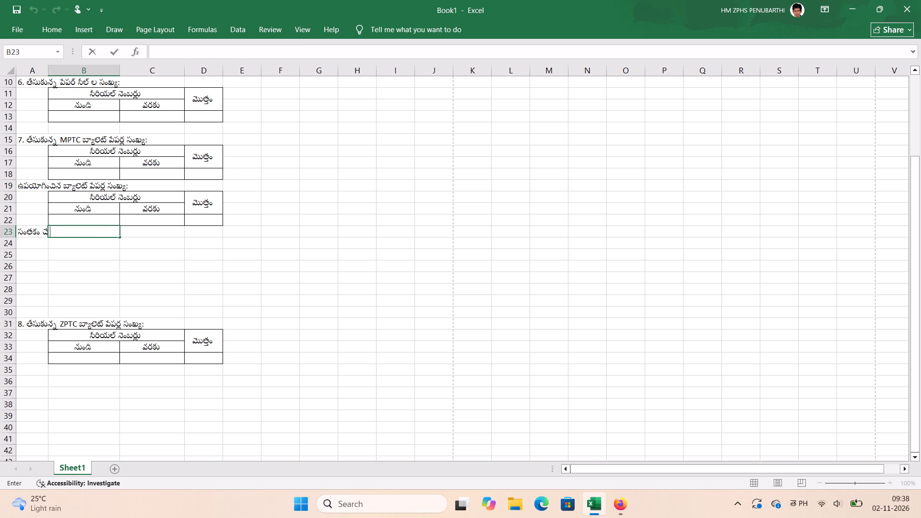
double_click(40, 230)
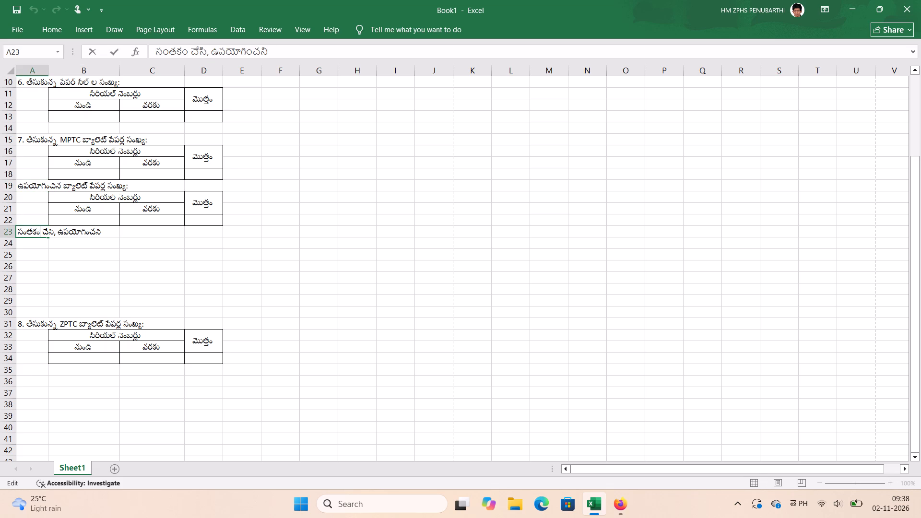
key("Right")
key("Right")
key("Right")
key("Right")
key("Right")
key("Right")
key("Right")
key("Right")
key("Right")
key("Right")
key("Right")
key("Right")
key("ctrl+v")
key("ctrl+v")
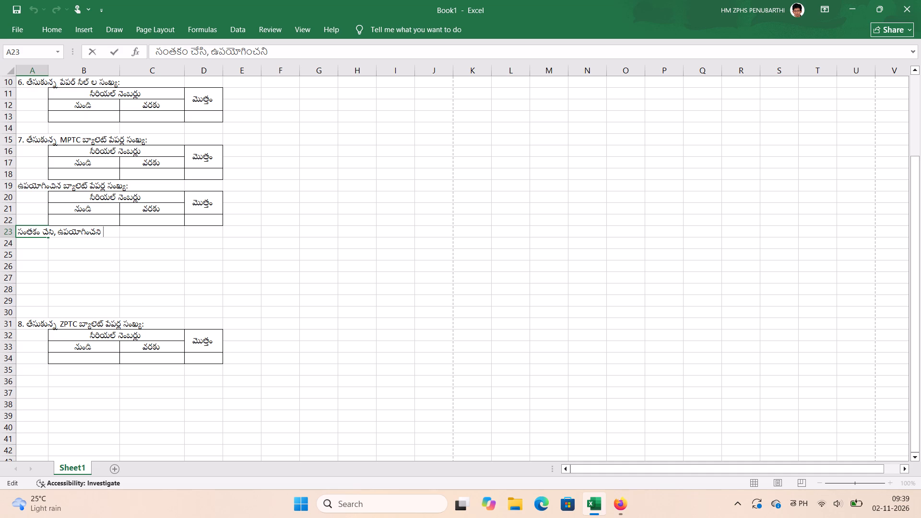
Copy "బ్యాలెట్ పేపర్ల సంఖ్య" from the A19 heading to the end of the A23 text.
left_click(64, 185)
double_click(34, 185)
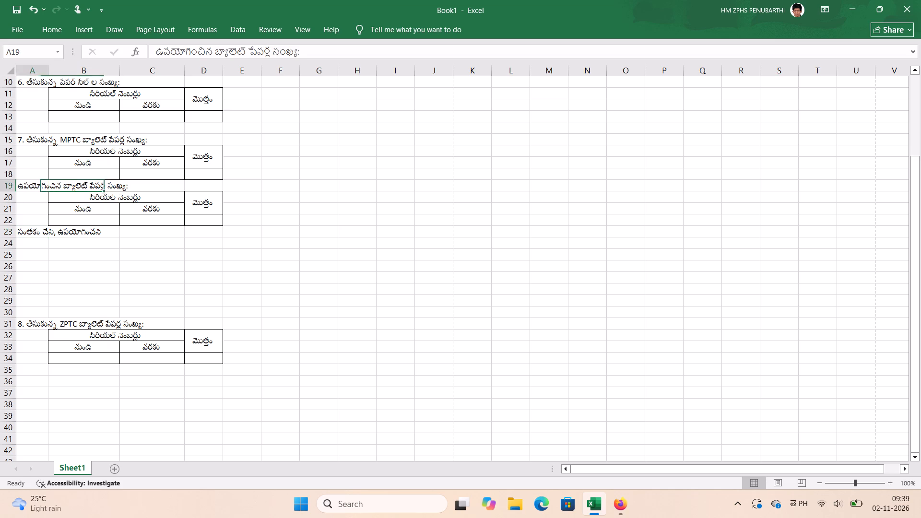
key("Right")
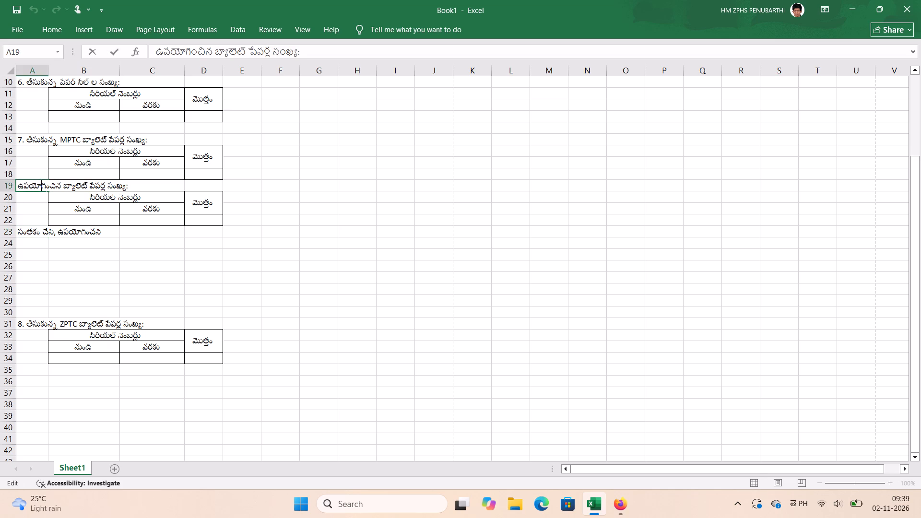
key("Right")
key("Right")
key("Right")
key("Right")
left_click_drag(62, 183, 119, 189, "shift")
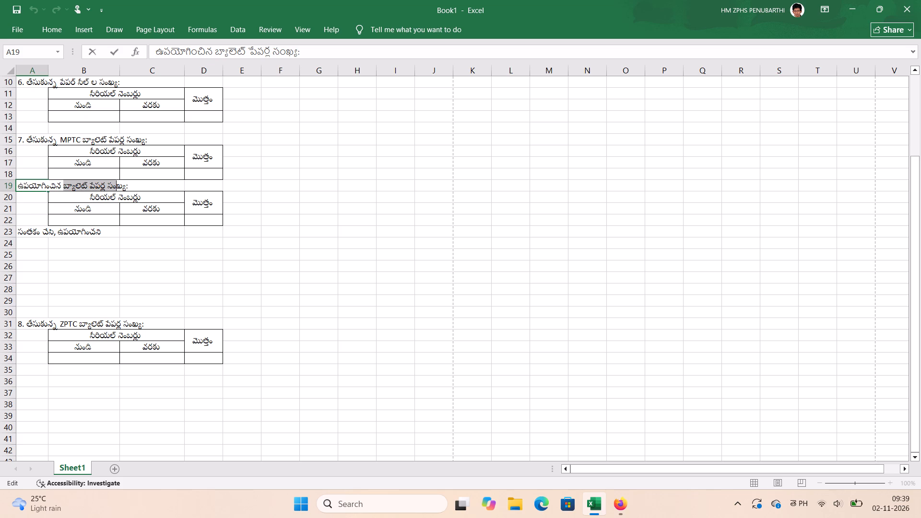
left_click_drag(119, 189, 125, 189, "shift")
key("ctrl+c")
left_click(125, 189, "ctrl")
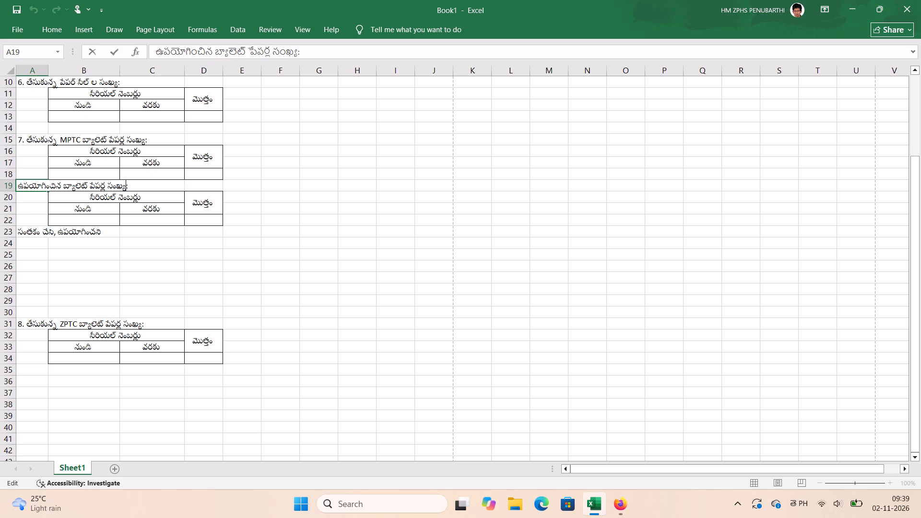
double_click(105, 230)
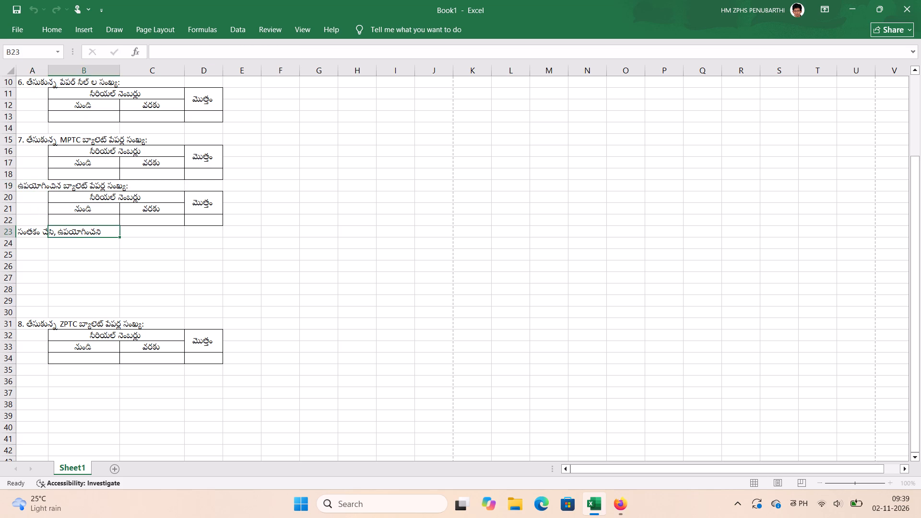
double_click(35, 233)
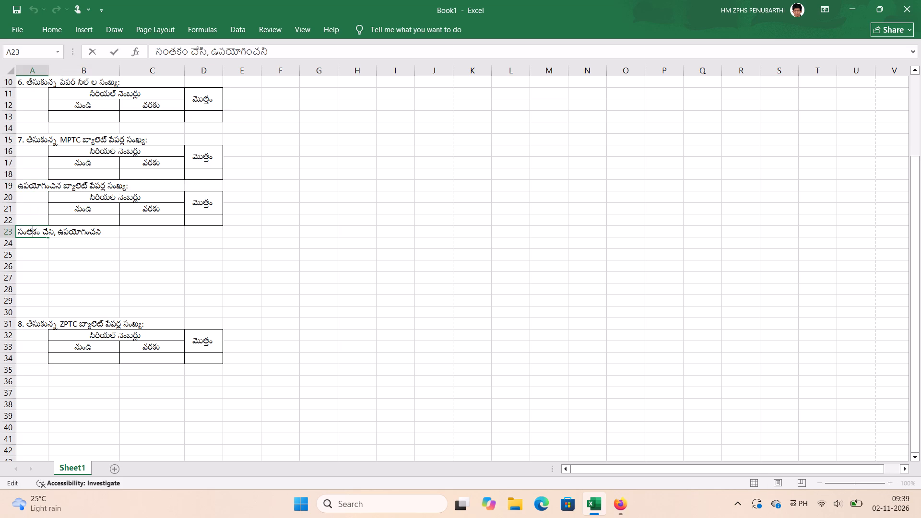
key("Right")
key("Right")
key("Right")
key("Right")
key("Right")
key("Right")
key("Right")
key("Right")
key("Right")
key("Right")
key("Right")
key("Right")
key("Right")
key("Right")
key("ctrl+v")
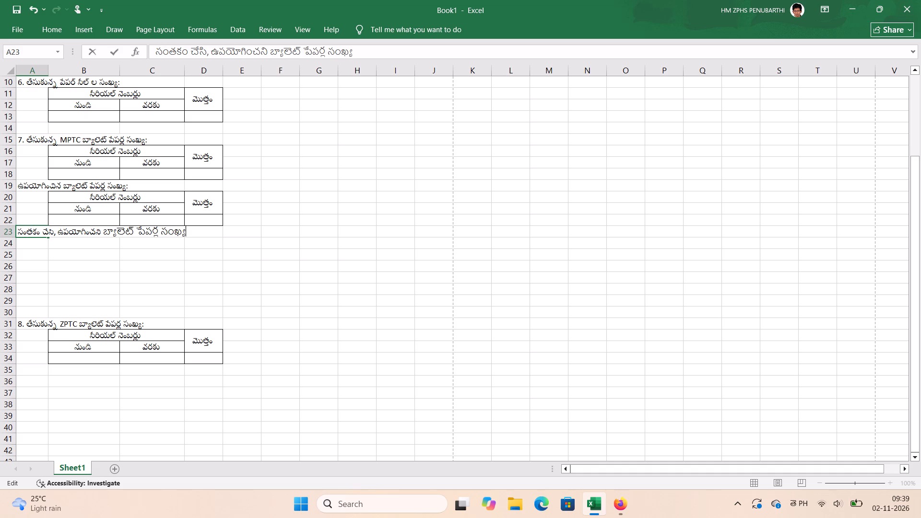
left_click(93, 261)
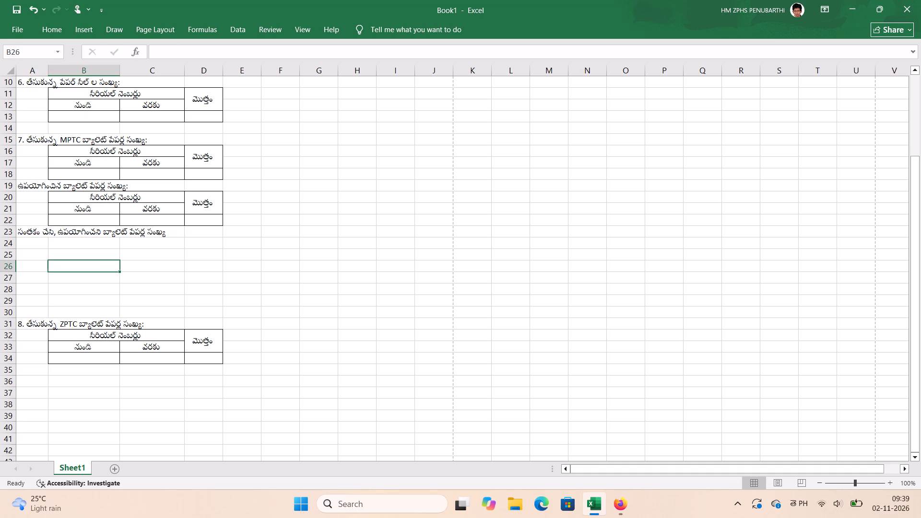
Copy the serial-number table in B20:D22 to the rows under the A23 heading, starting at B24.
left_click_drag(88, 194, 195, 211)
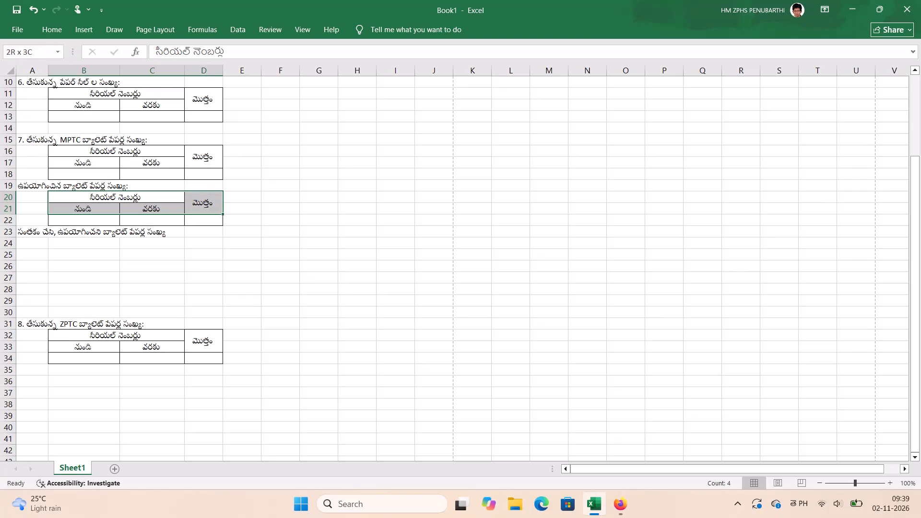
left_click_drag(195, 211, 198, 216)
key("ctrl+c")
left_click(198, 216, "ctrl")
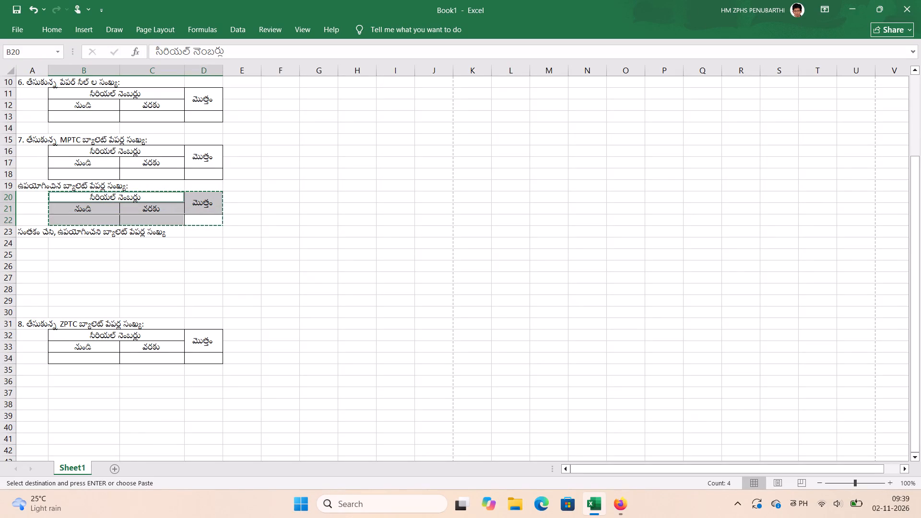
left_click_drag(60, 248, 198, 273)
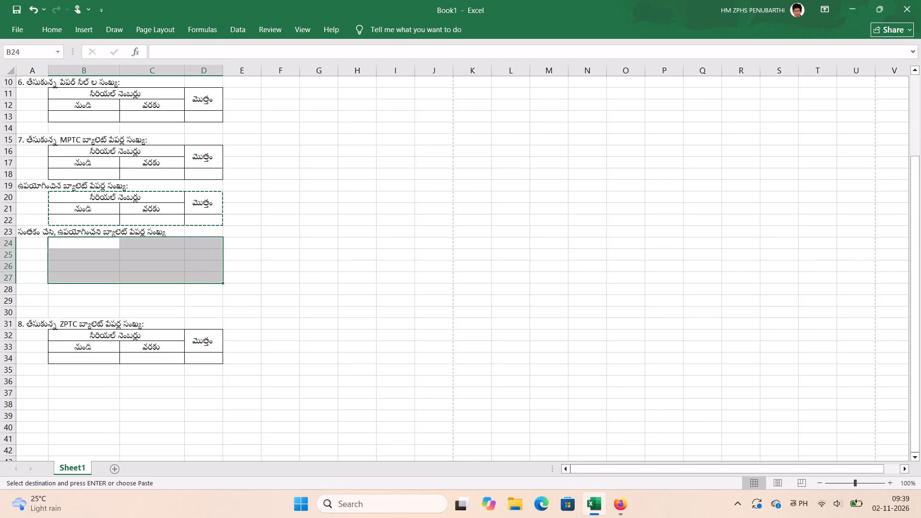
key("ctrl+v")
left_click(198, 273, "ctrl")
left_click(336, 265)
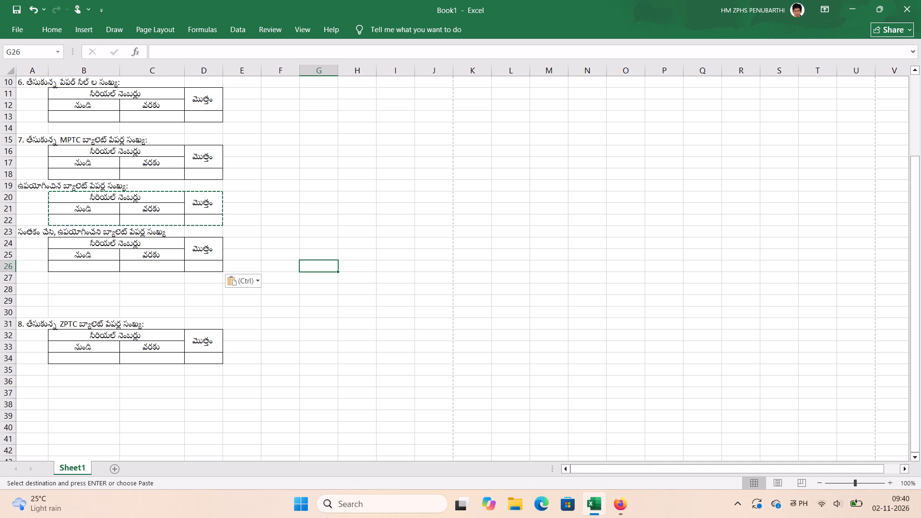
Copy the signed-but-unused heading and its table in A23:D26 to A27:D30.
left_click_drag(29, 232, 181, 272)
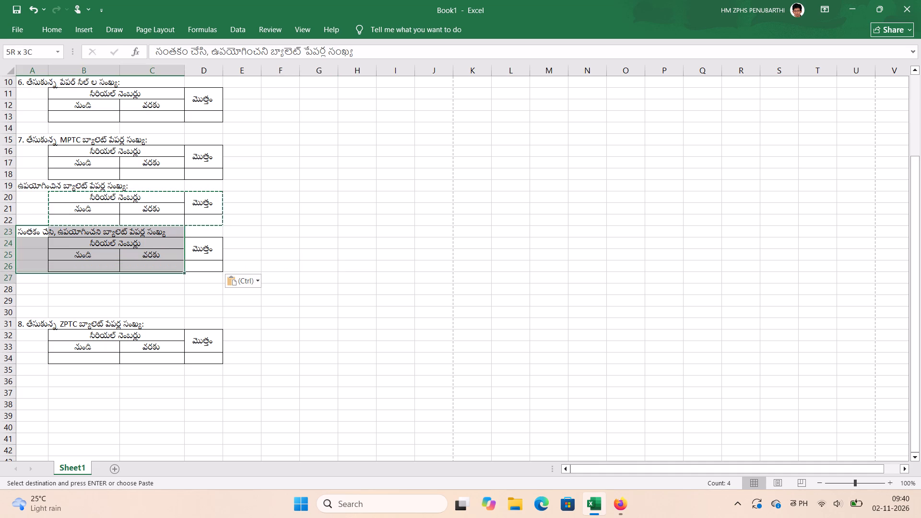
left_click_drag(181, 272, 197, 270)
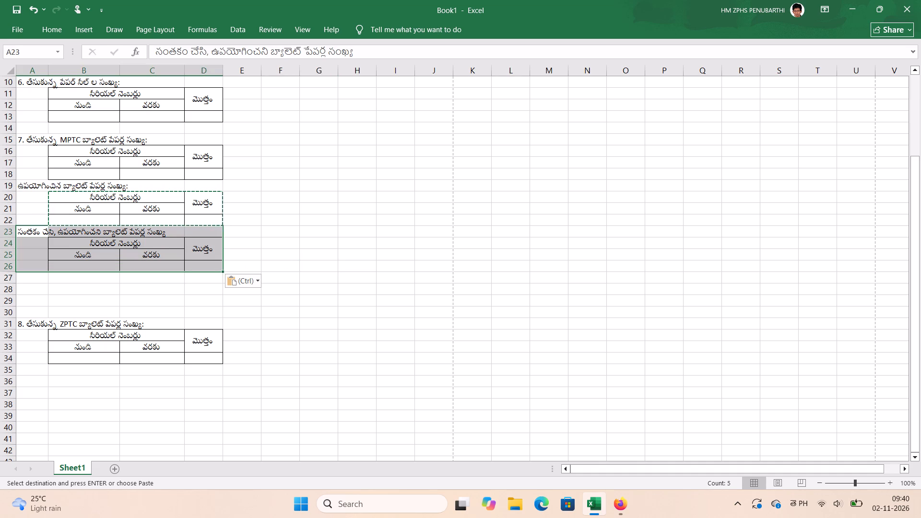
key("ctrl+c")
left_click(197, 270, "ctrl")
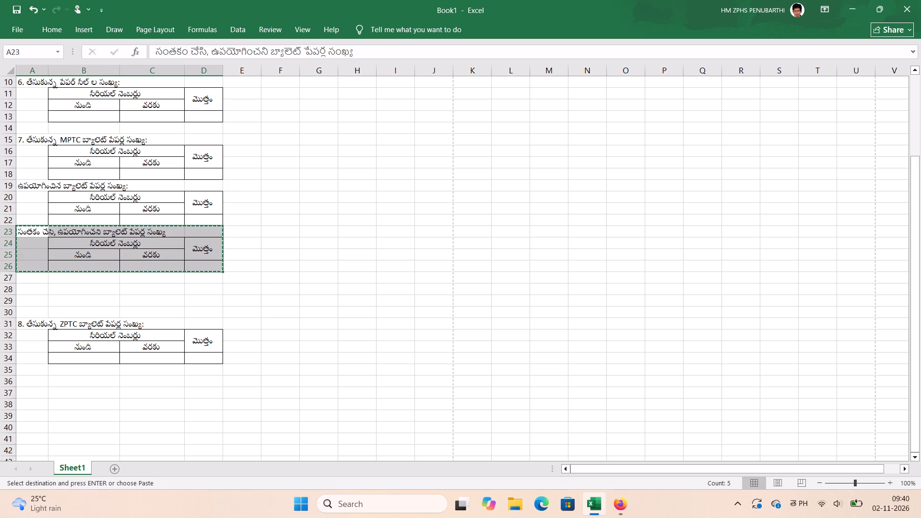
left_click(29, 273)
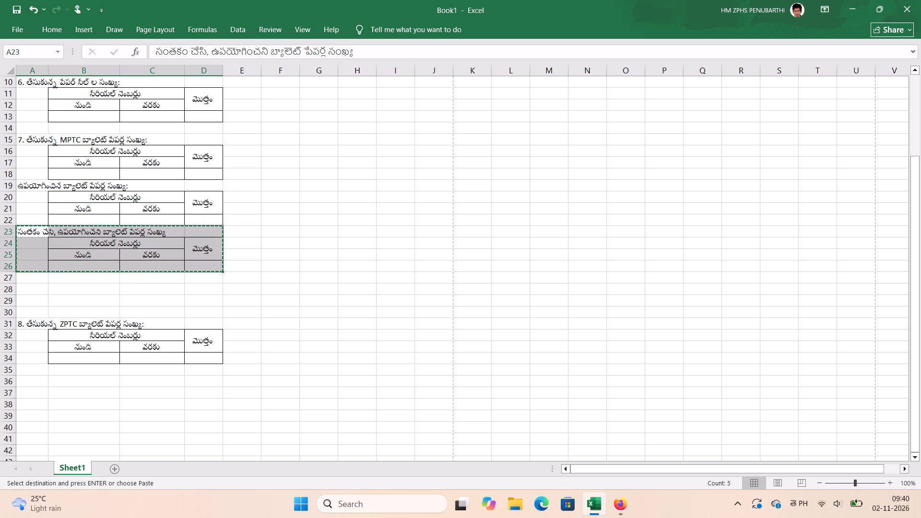
left_click_drag(30, 279, 207, 313)
key("ctrl+v")
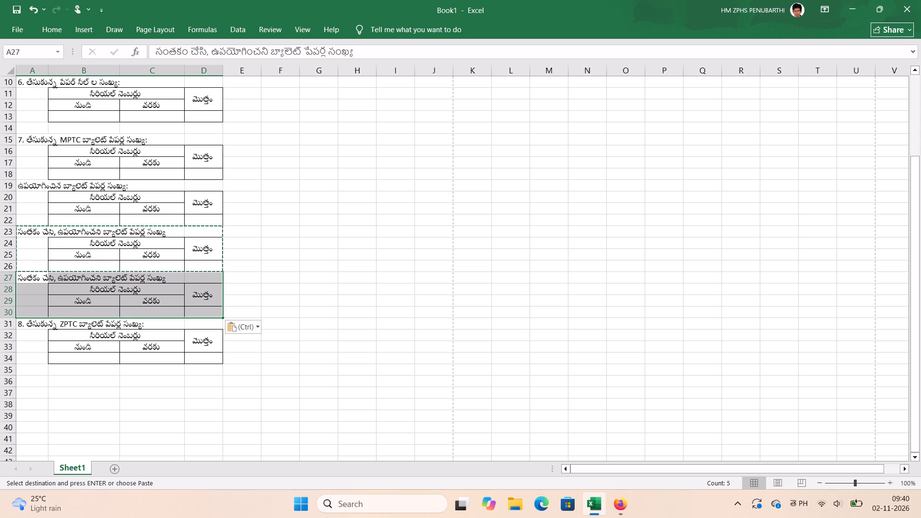
left_click(264, 289)
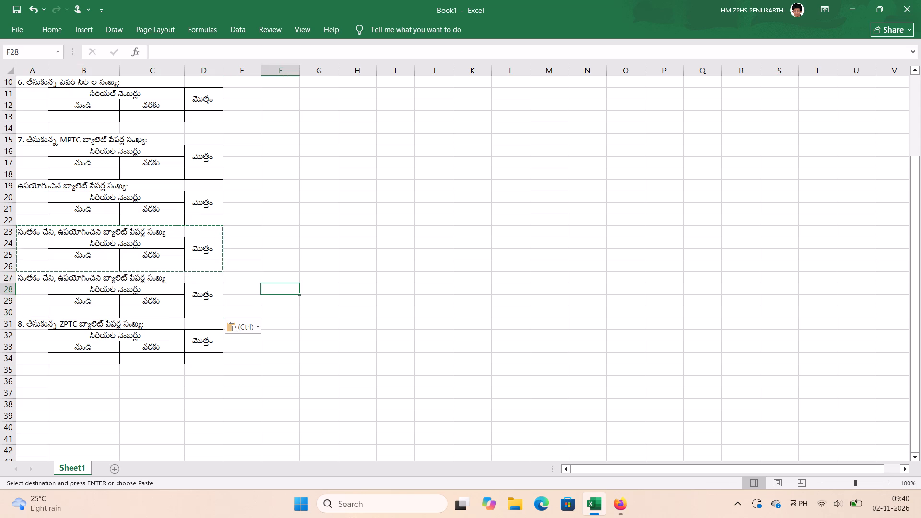
Change "చేసి" to "చేయకుండా" in the A27 heading so it covers unsigned, unused ballot papers.
left_click(45, 277)
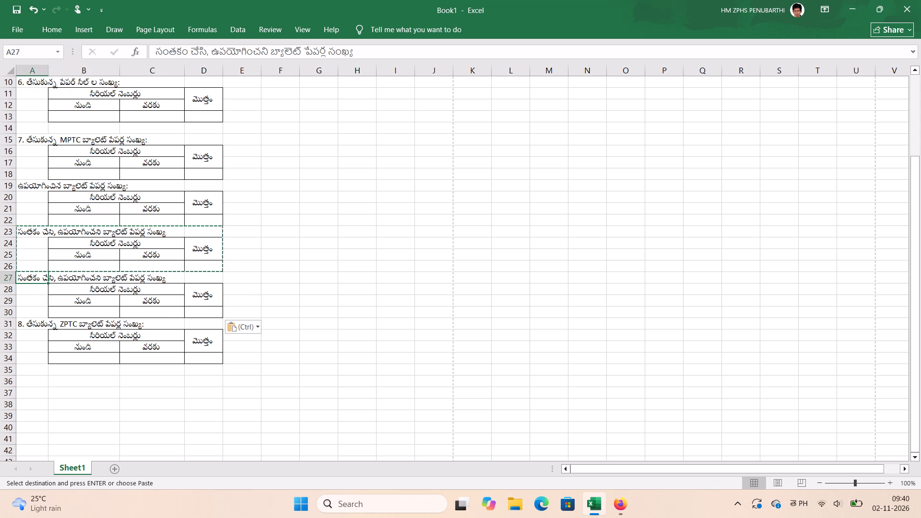
double_click(45, 277)
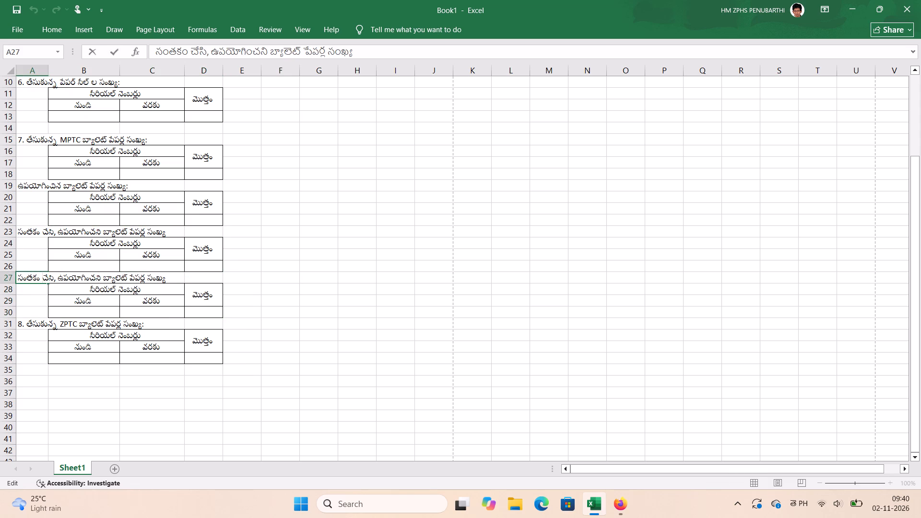
left_click(51, 277)
key("BackSpace")
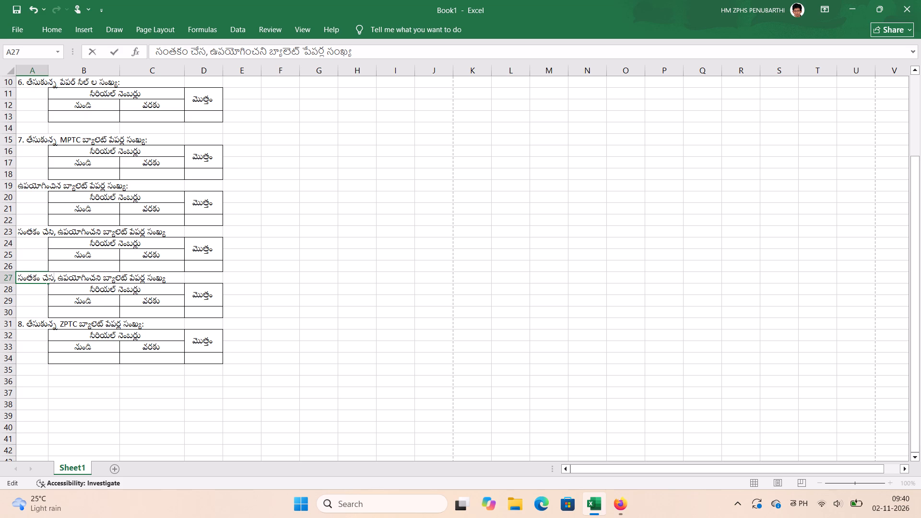
key("BackSpace")
type("yakum")
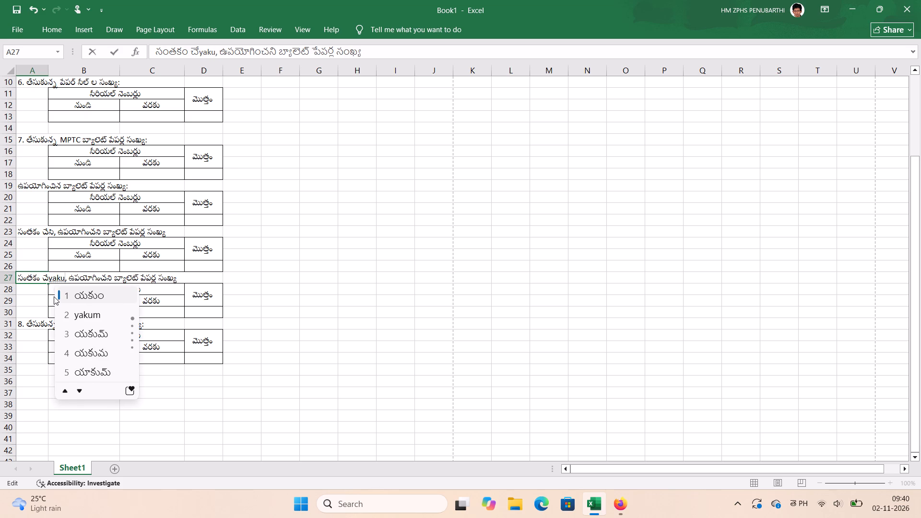
type("daa")
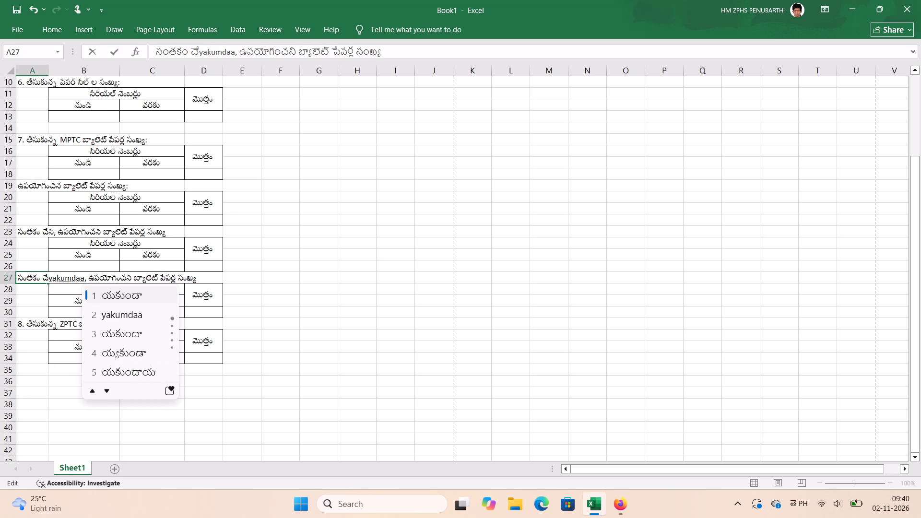
left_click(117, 294)
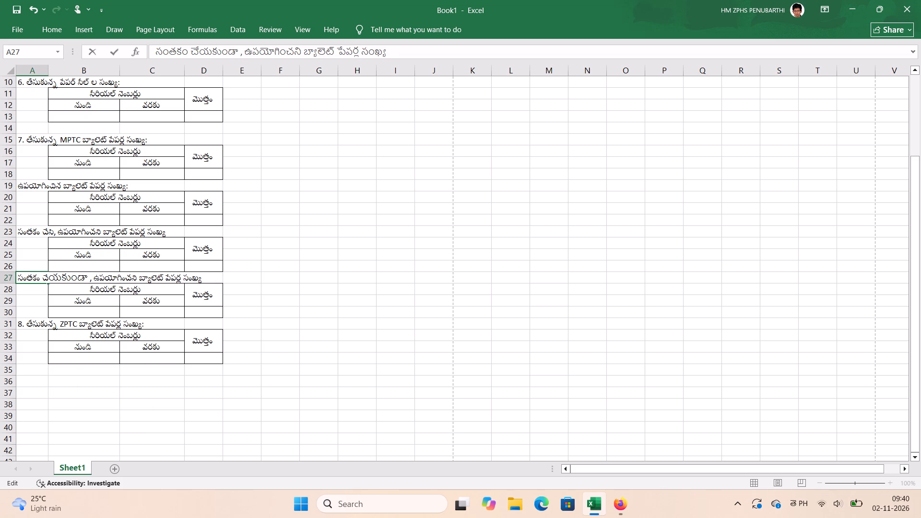
Replace the comma after "చేయకుండా" in the A27 heading with the word "ఉన్న".
left_click(267, 277)
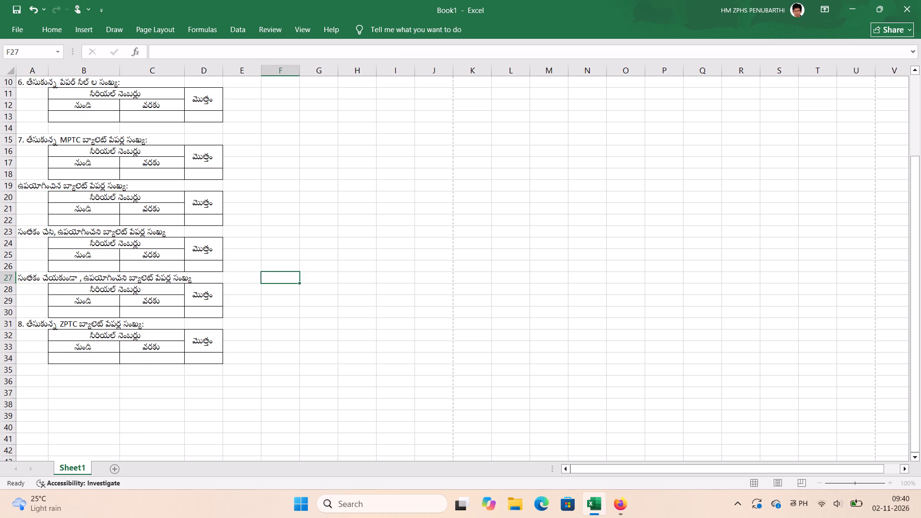
double_click(83, 280)
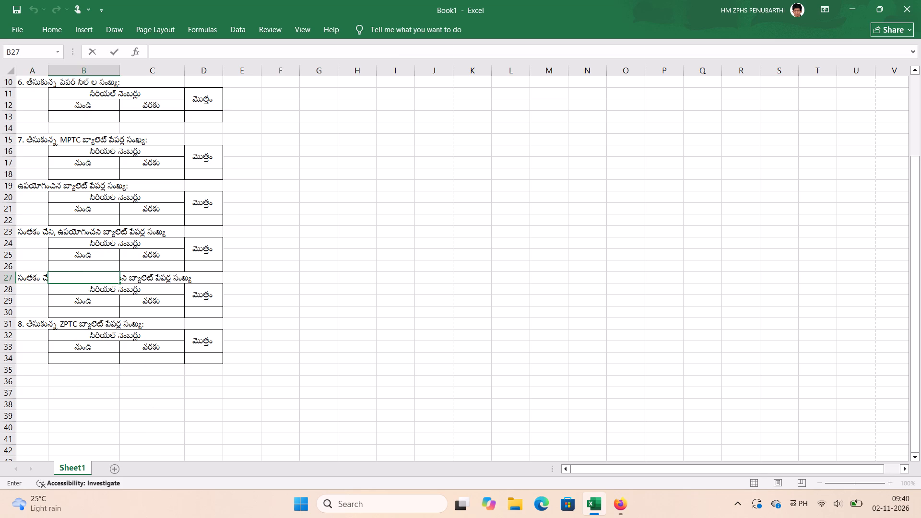
double_click(32, 278)
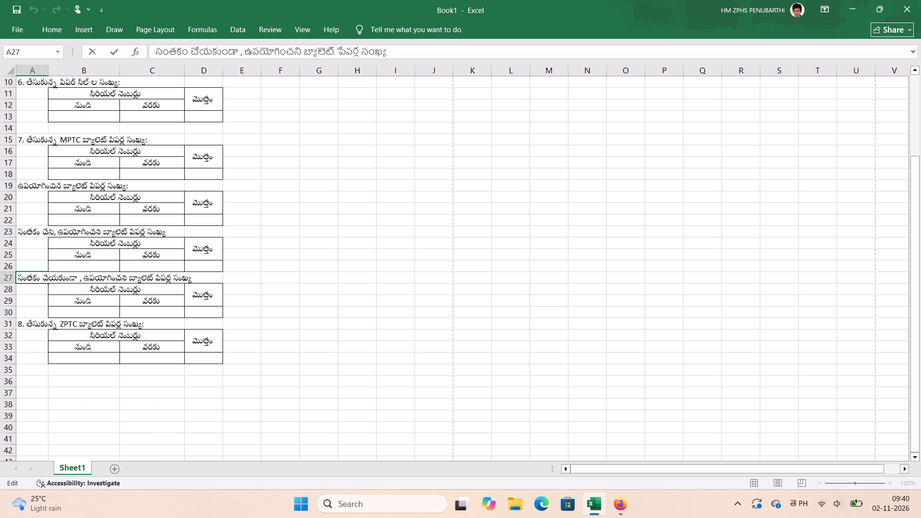
key("Right")
key("Right")
key("Right")
key("Right")
key("Right")
key("Right")
key("Right")
key("Right")
key("BackSpace")
key("BackSpace")
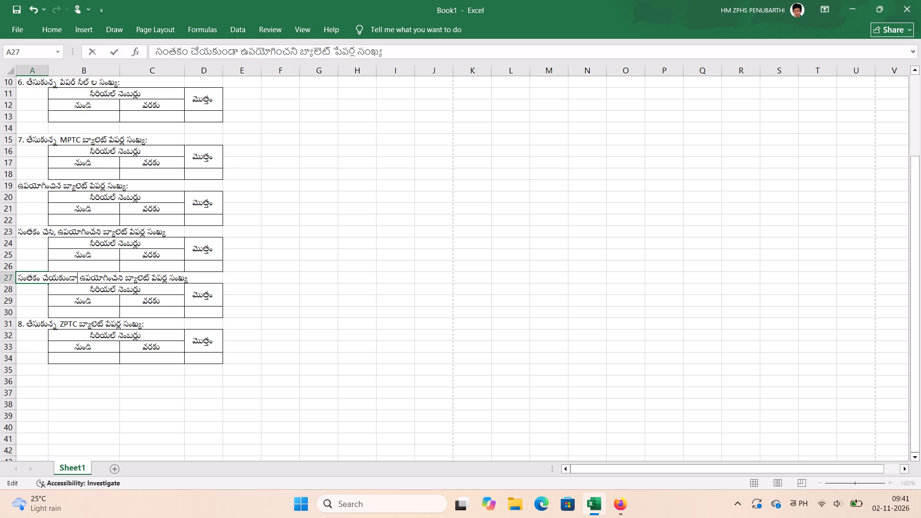
key("space")
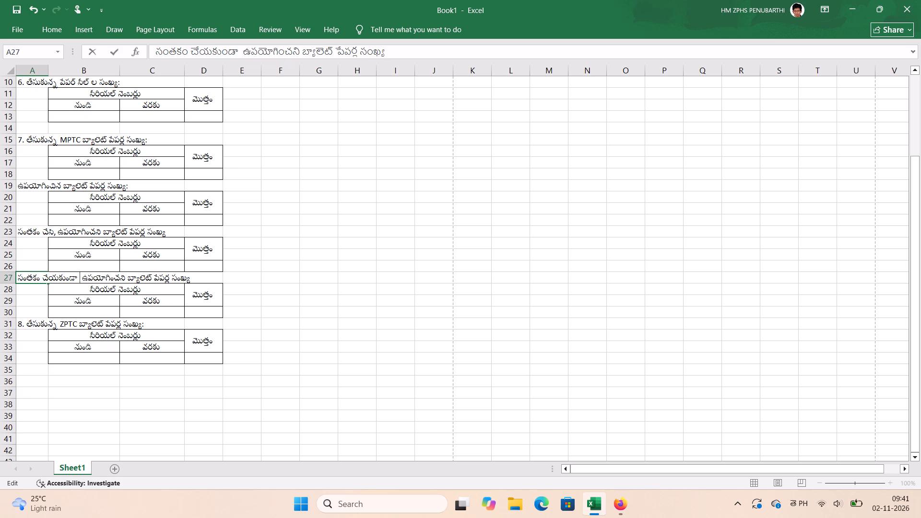
type("unna")
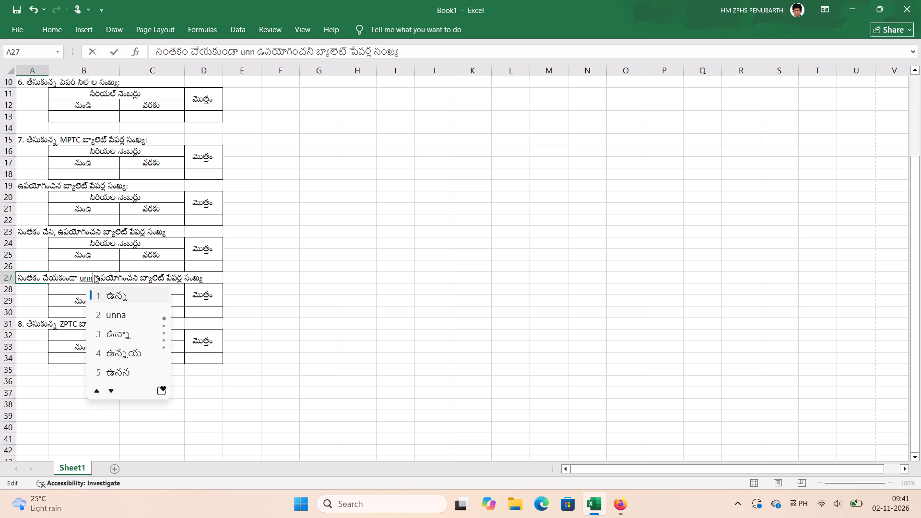
left_click(126, 301)
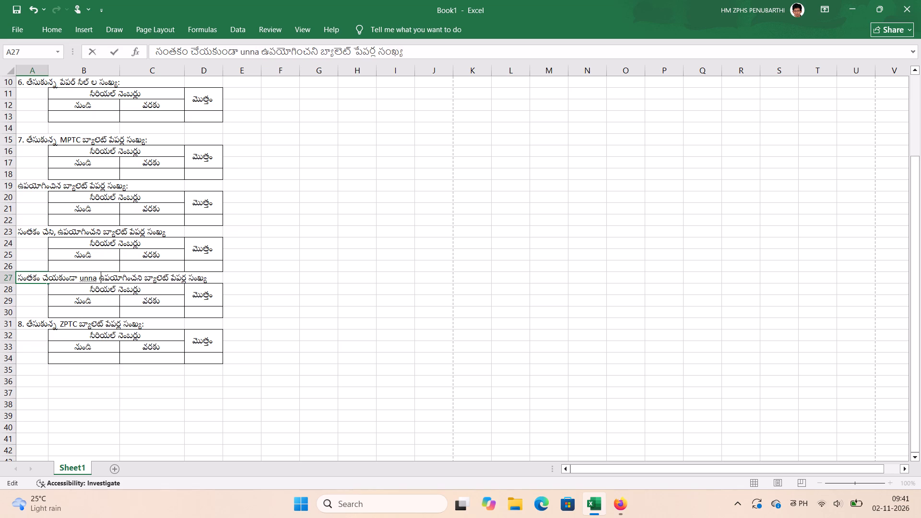
left_click(281, 277)
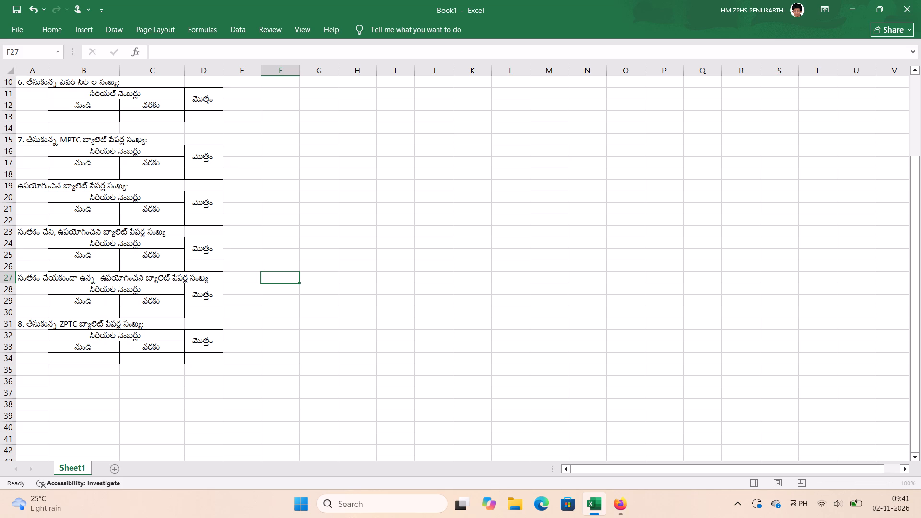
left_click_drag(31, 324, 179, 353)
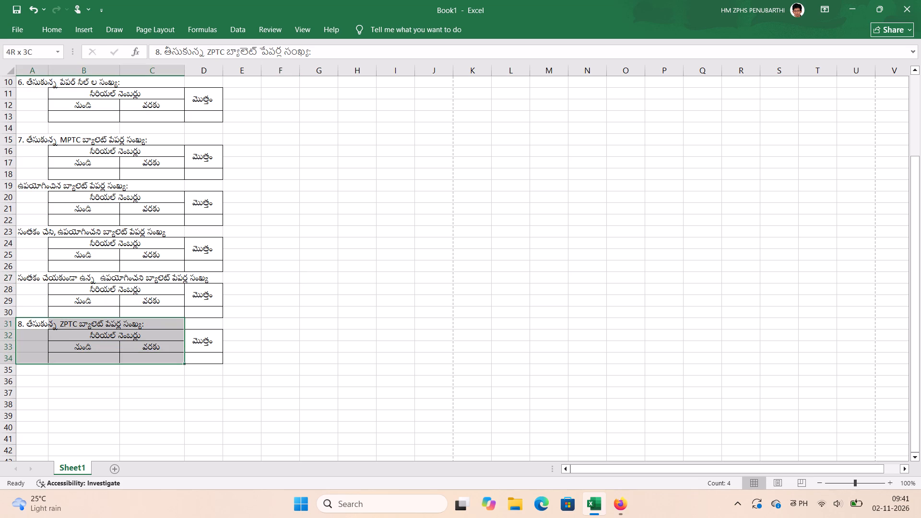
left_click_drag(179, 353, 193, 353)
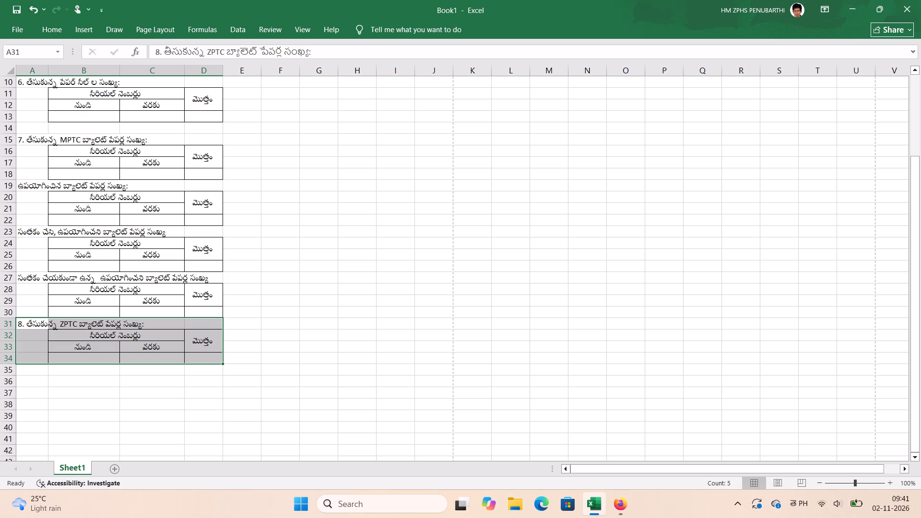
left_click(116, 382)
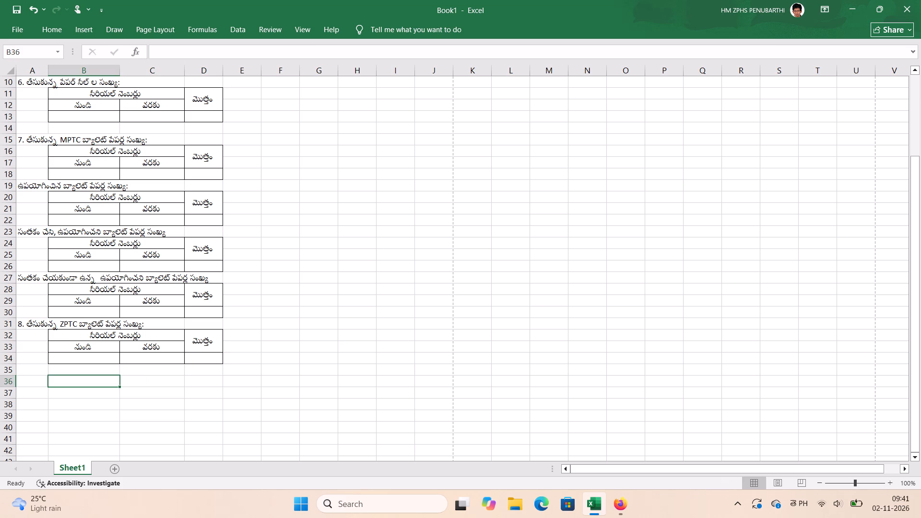
Replace "8. తీసుకున్న" at the start of the A31 heading with "మొత్తం ఉపయోగించని".
double_click(54, 324)
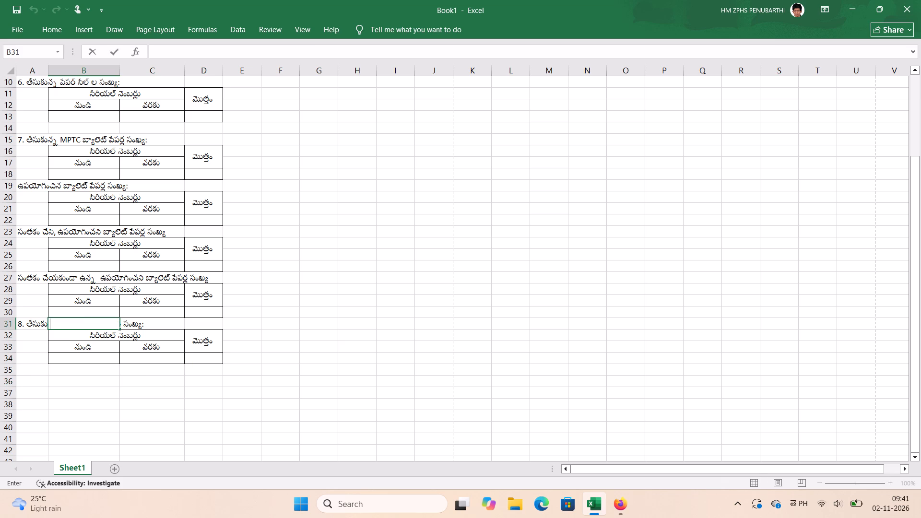
double_click(36, 321)
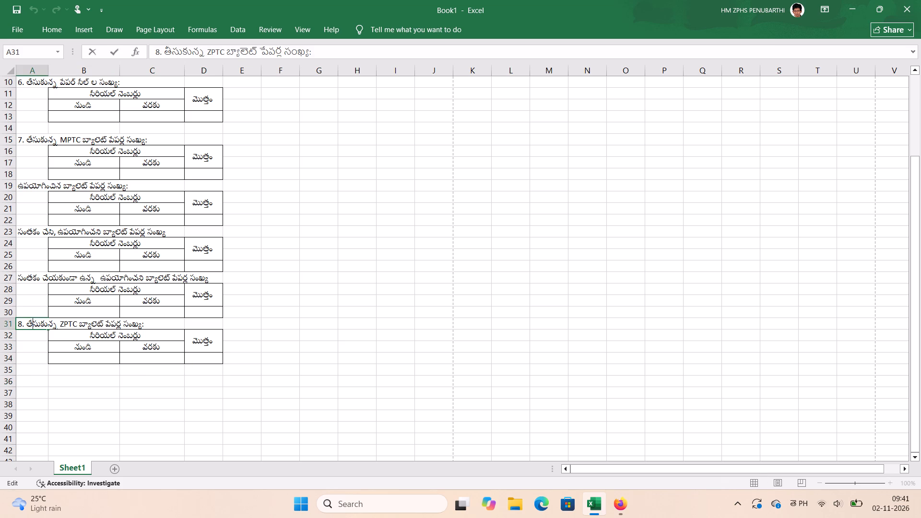
left_click(55, 323)
key("BackSpace")
key("BackSpace")
key("BackSpace")
key("BackSpace")
key("BackSpace")
key("BackSpace")
key("BackSpace")
key("BackSpace")
key("BackSpace")
key("BackSpace")
key("BackSpace")
key("BackSpace")
key("BackSpace")
key("BackSpace")
key("BackSpace")
key("BackSpace")
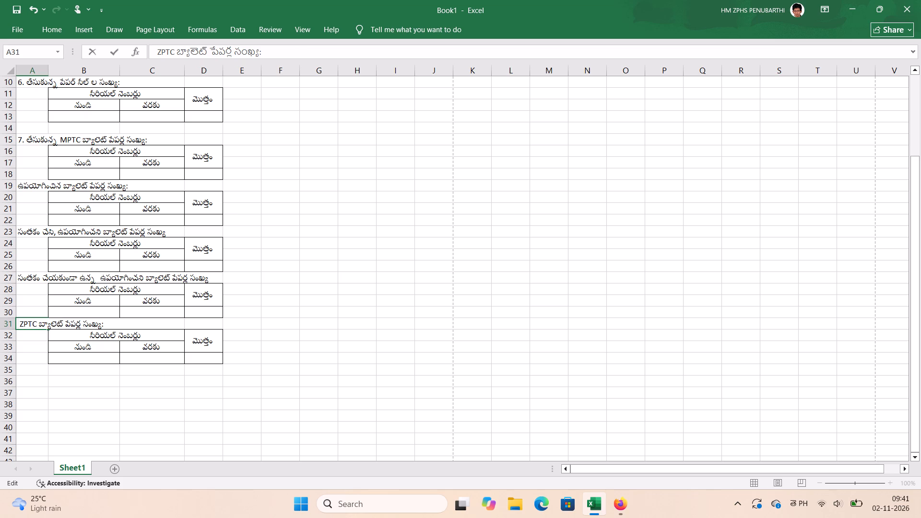
type("mo")
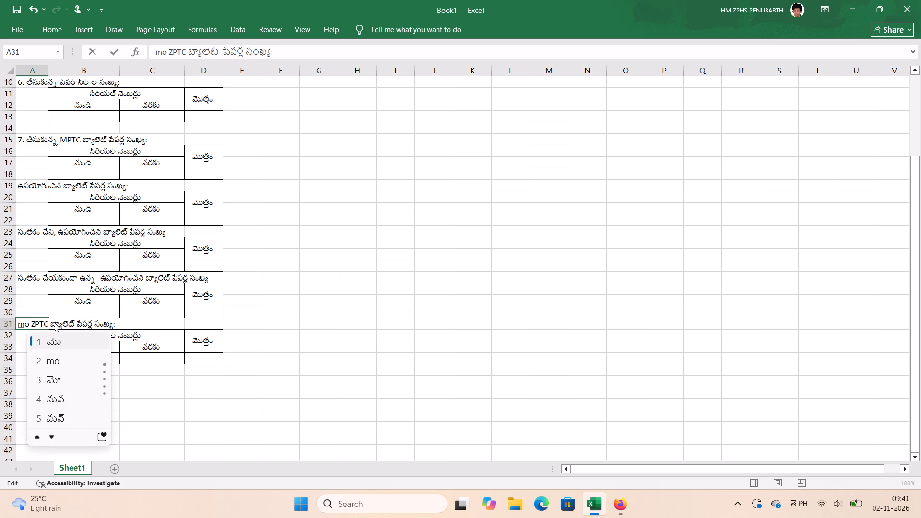
type("ttam")
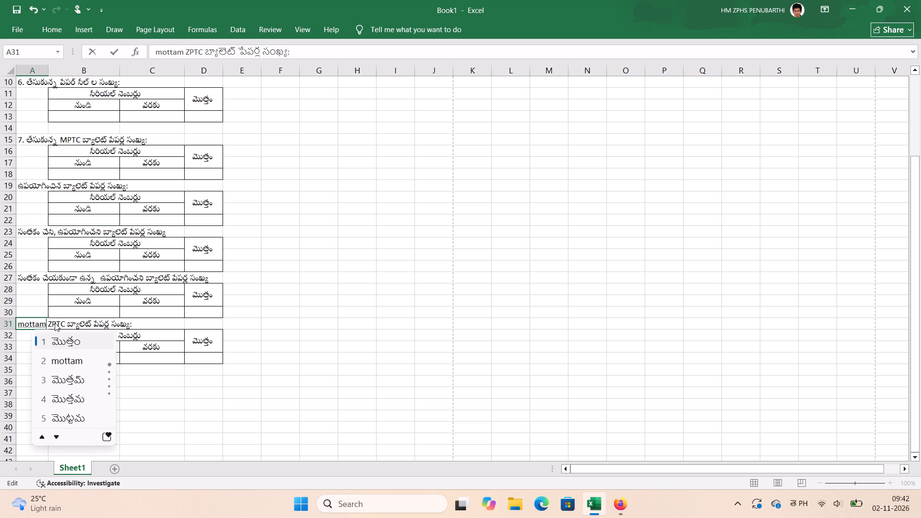
key("space")
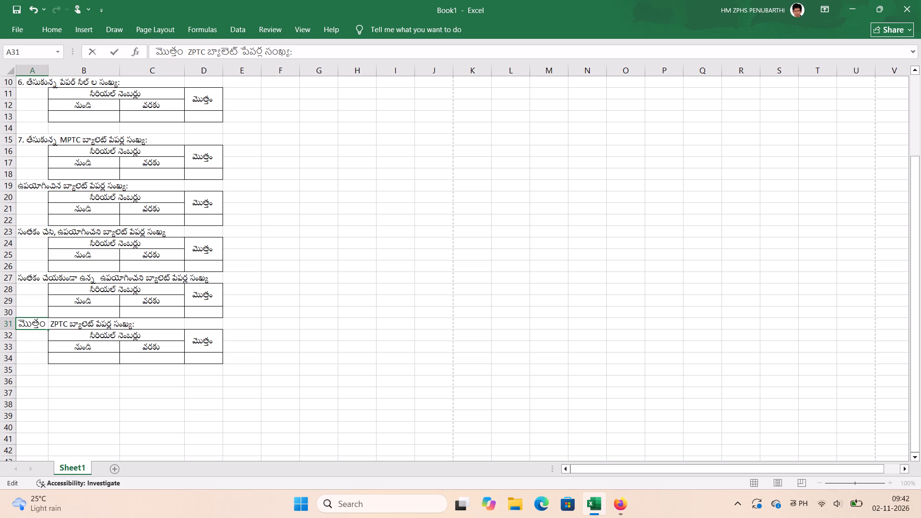
type("upayogincha")
type("ni")
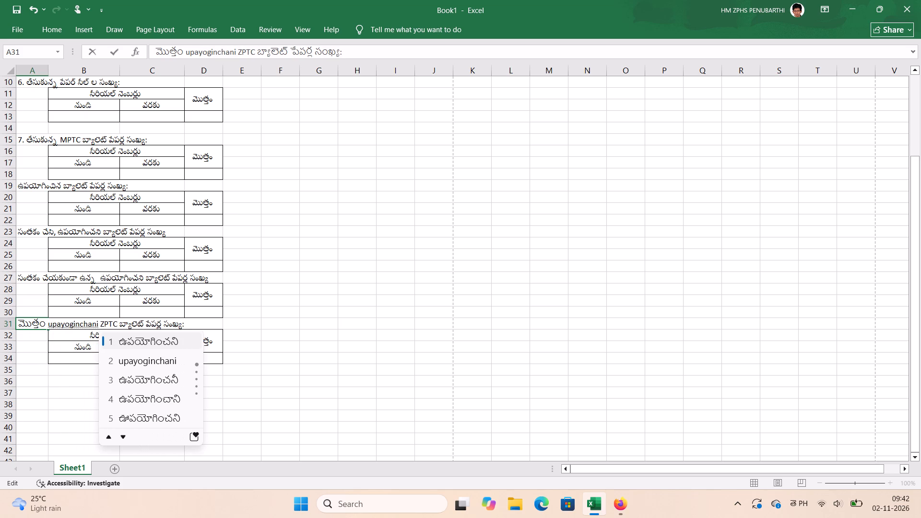
left_click(135, 341)
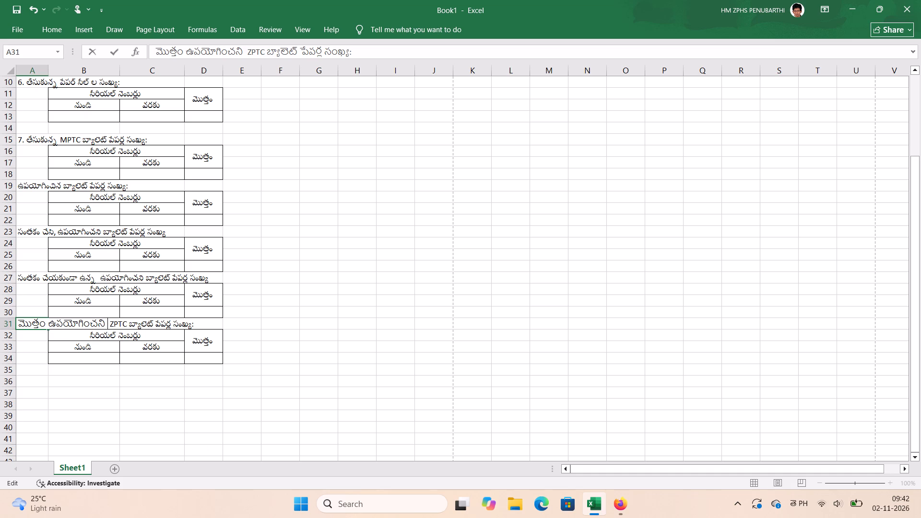
Switch the keyboard layout to English (India) and change "ZPTC" to "MPTC" in the A31 heading.
left_click_drag(116, 322, 110, 323)
left_click(110, 323)
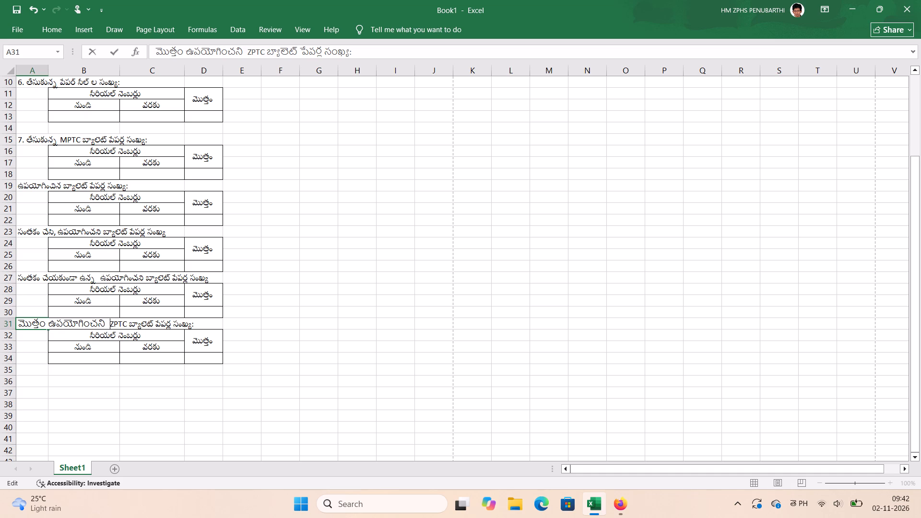
double_click(110, 323)
left_click(110, 323)
left_click(788, 504)
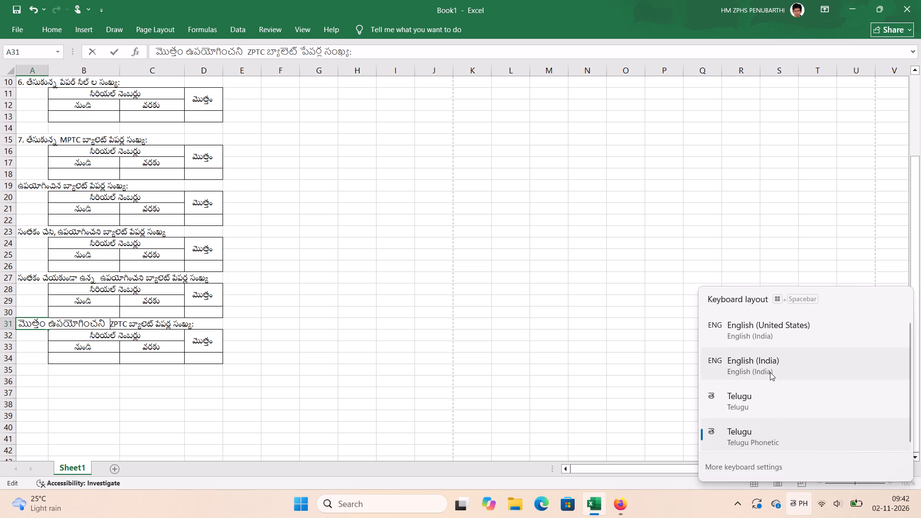
left_click(770, 372)
left_click(118, 320)
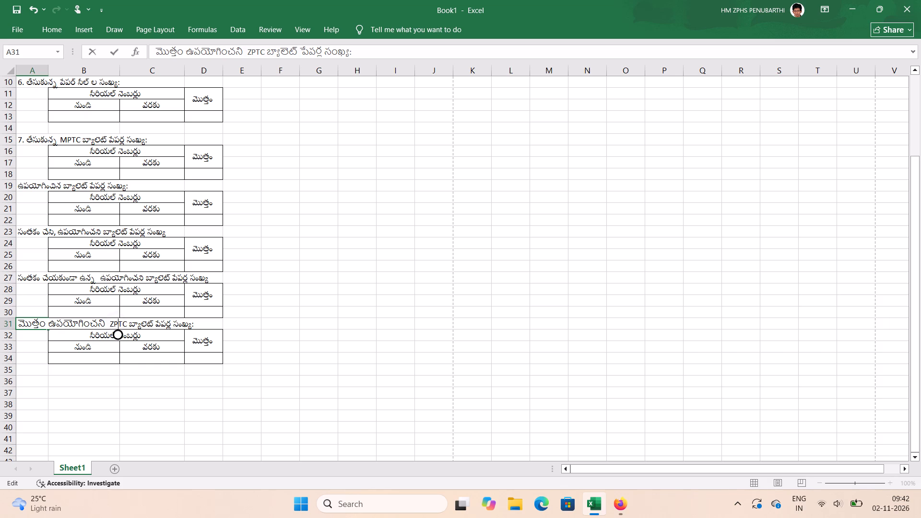
key("BackSpace")
key("BackSpace")
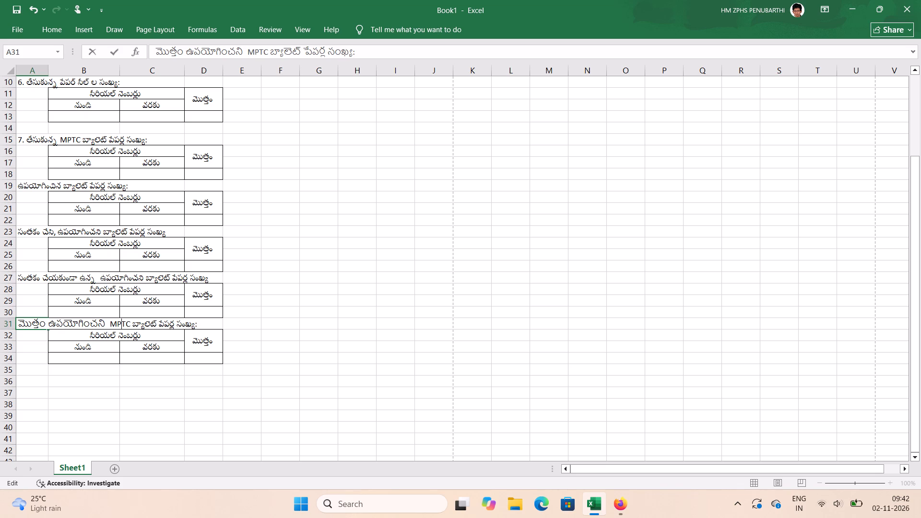
left_click(322, 326)
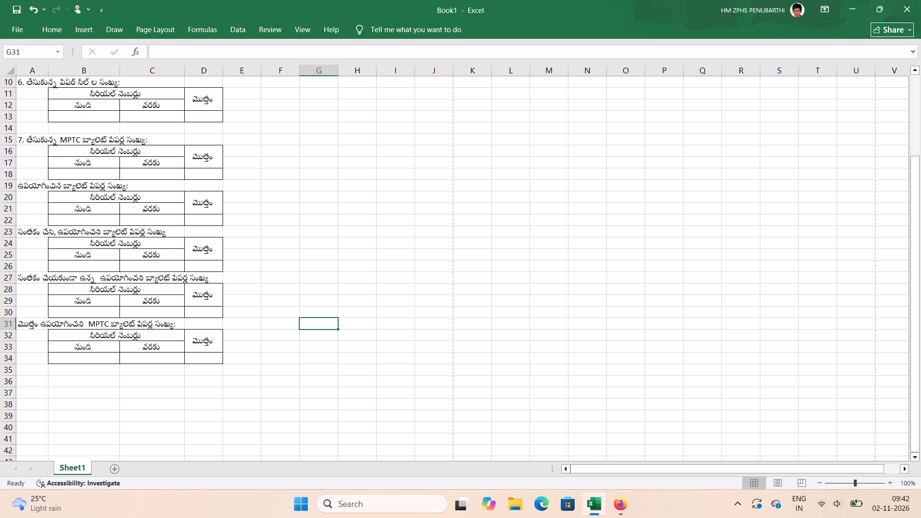
Copy the whole item 7 block of MPTC ballot paper headings and tables, A15:D34.
left_click(284, 240)
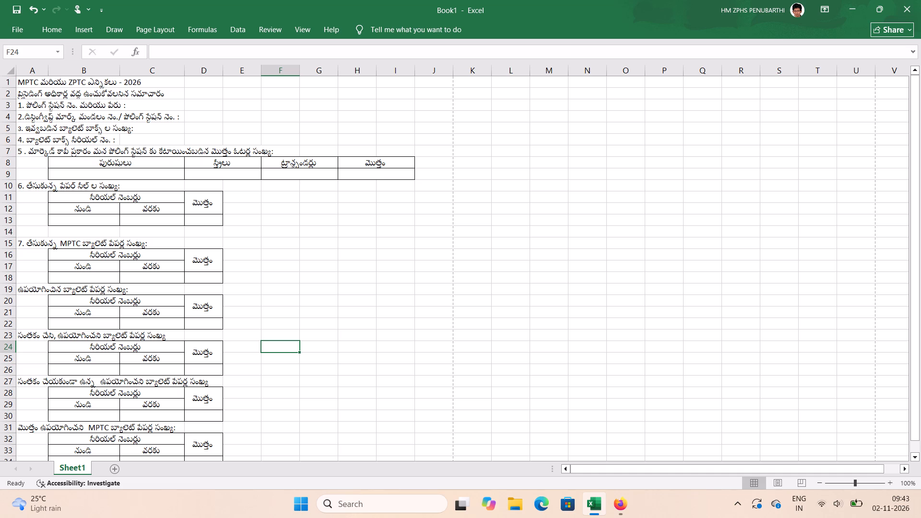
left_click_drag(65, 245, 167, 471)
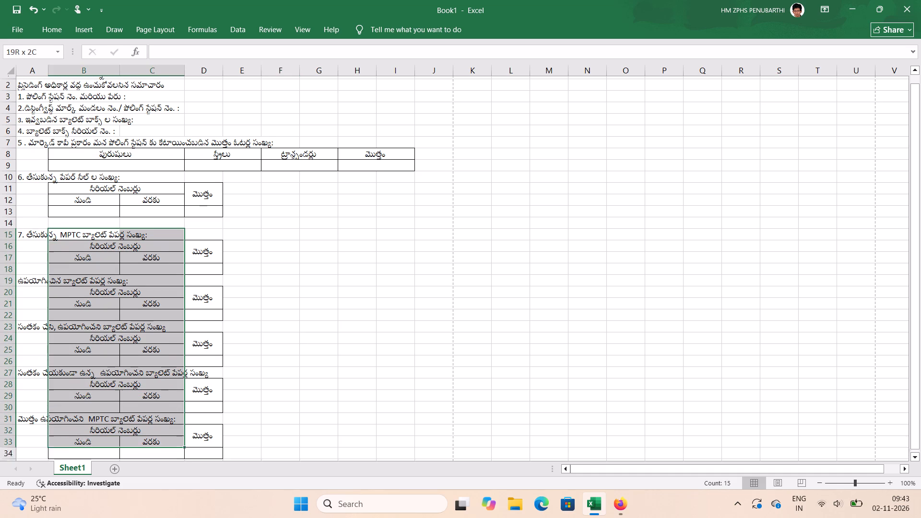
left_click_drag(167, 471, 199, 463)
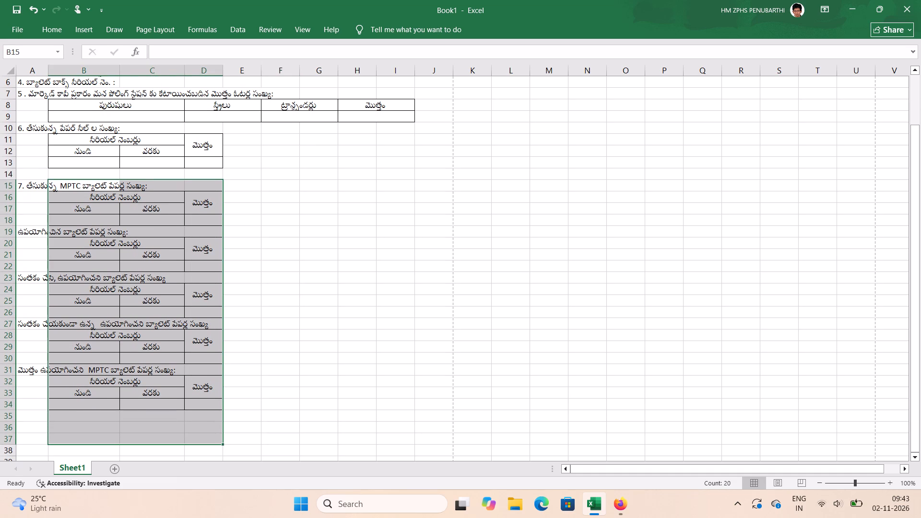
left_click(22, 188)
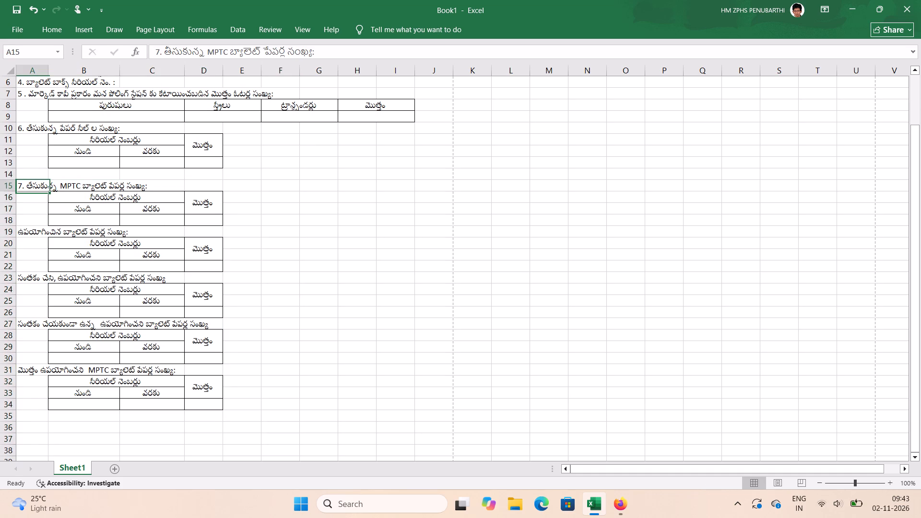
left_click_drag(22, 188, 180, 322)
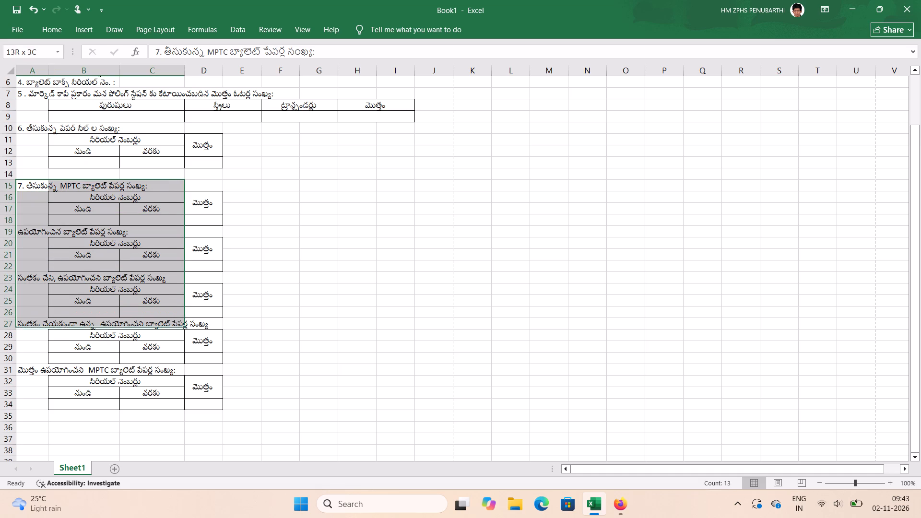
left_click_drag(180, 322, 196, 409)
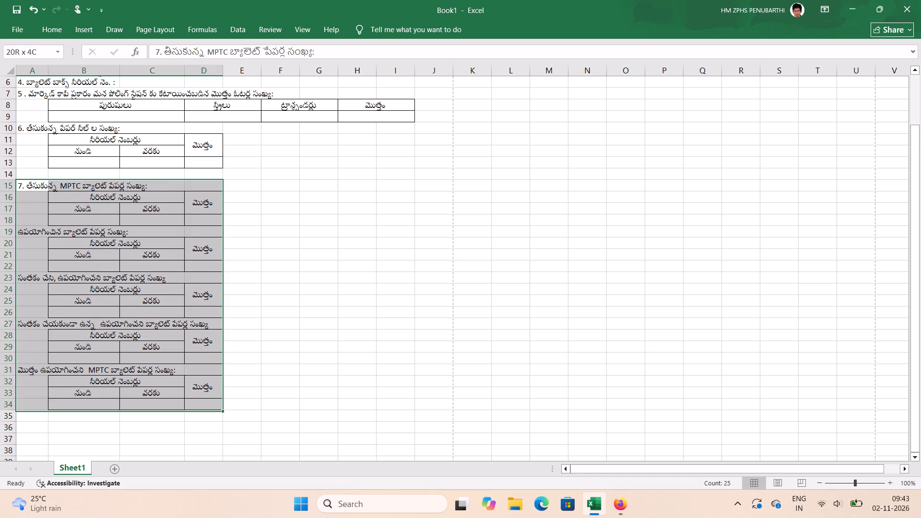
left_click_drag(196, 409, 196, 406)
key("ctrl+c")
left_click(196, 406, "ctrl")
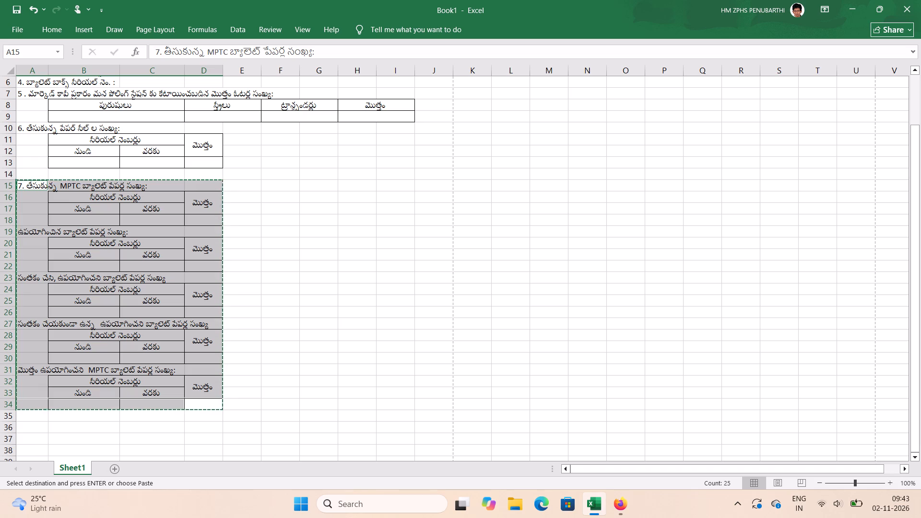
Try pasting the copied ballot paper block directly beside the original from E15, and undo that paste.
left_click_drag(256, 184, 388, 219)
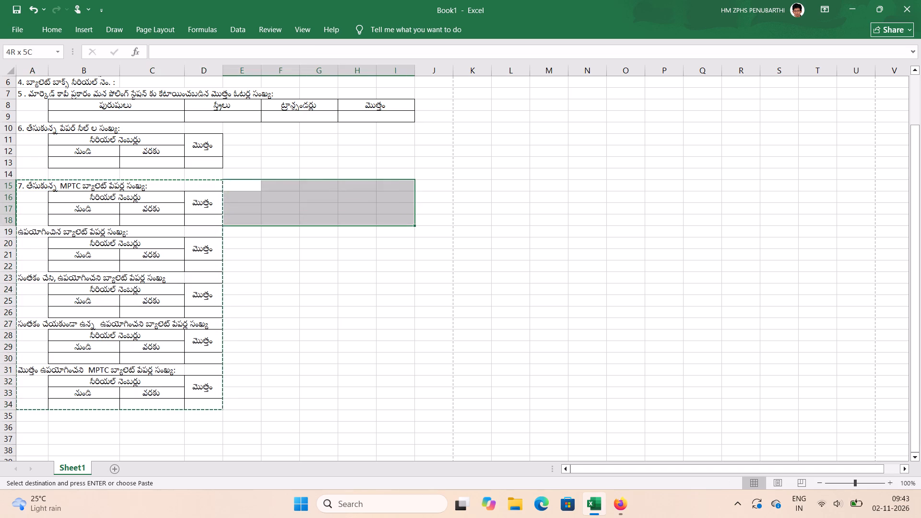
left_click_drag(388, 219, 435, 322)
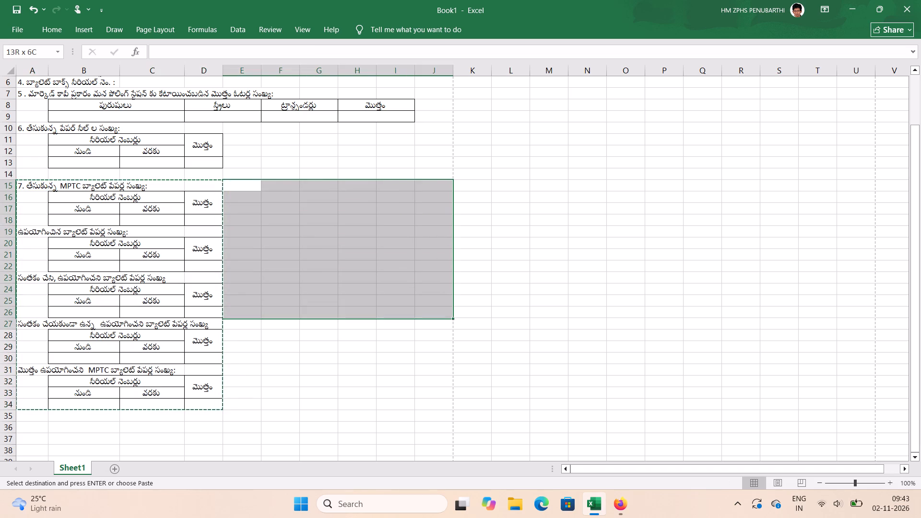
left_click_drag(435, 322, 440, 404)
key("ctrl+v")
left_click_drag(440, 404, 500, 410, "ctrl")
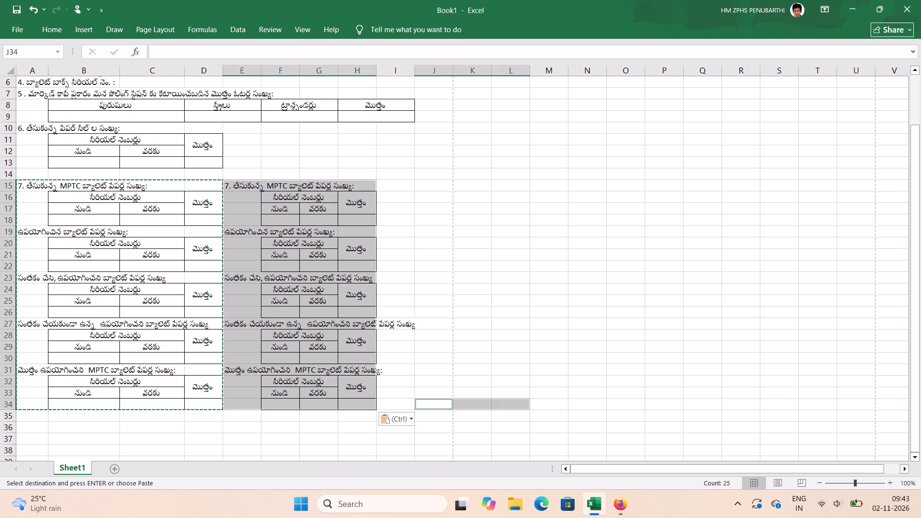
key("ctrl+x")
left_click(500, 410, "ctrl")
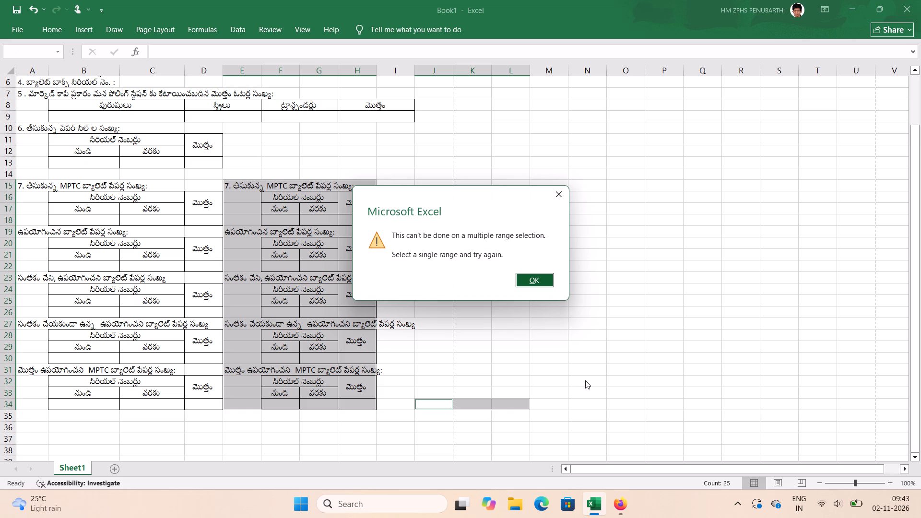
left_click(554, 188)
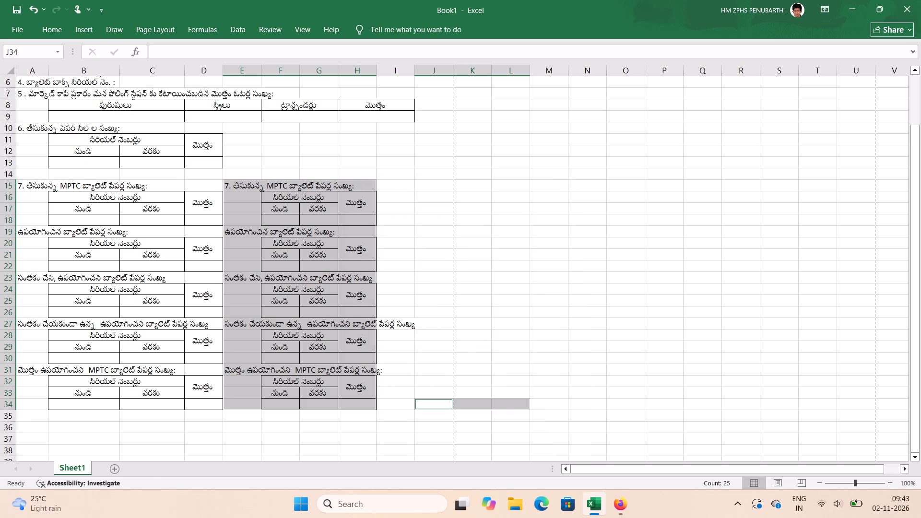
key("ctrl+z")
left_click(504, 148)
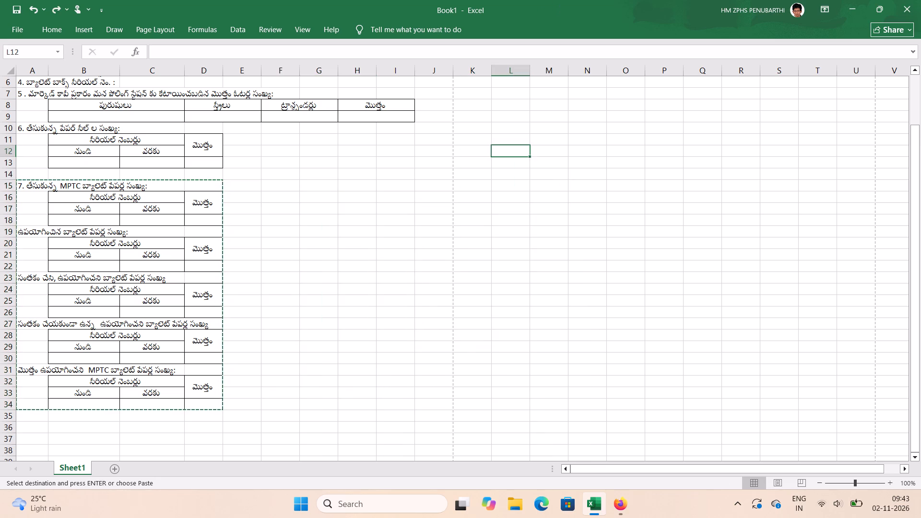
Paste the copied ballot paper block starting at F15, leaving column E empty between the two sets.
left_click_drag(283, 183, 401, 235)
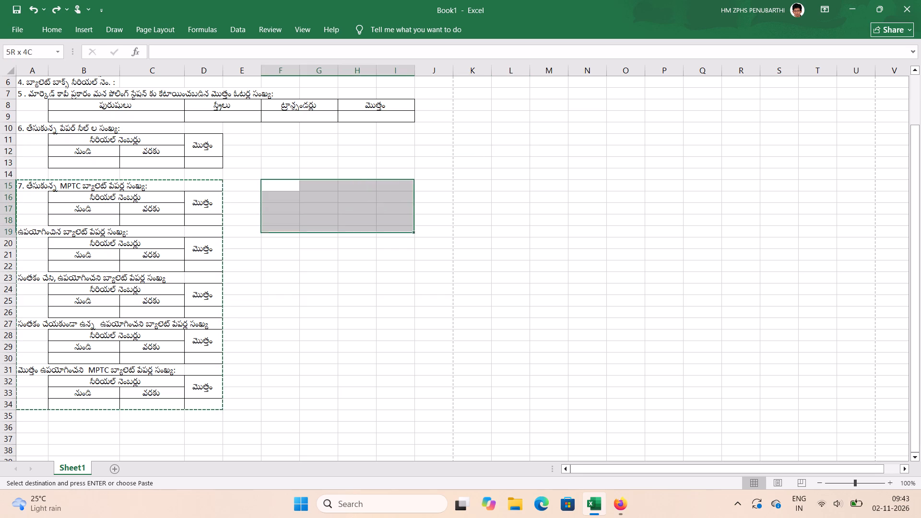
left_click_drag(401, 235, 442, 424)
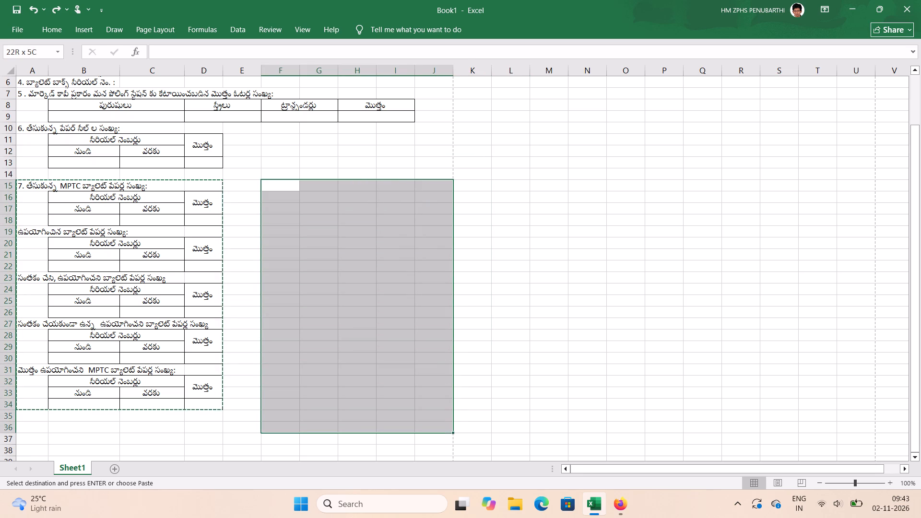
left_click_drag(442, 424, 436, 400)
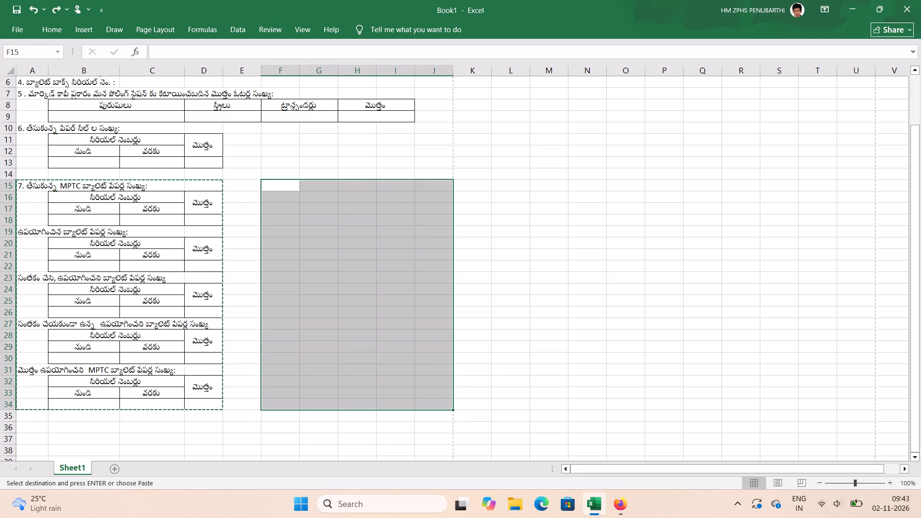
key("ctrl+v")
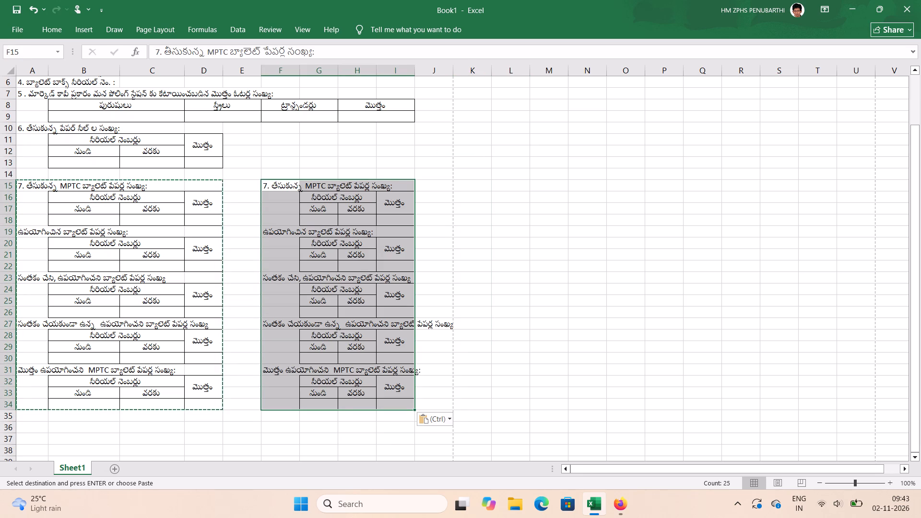
left_click(557, 294)
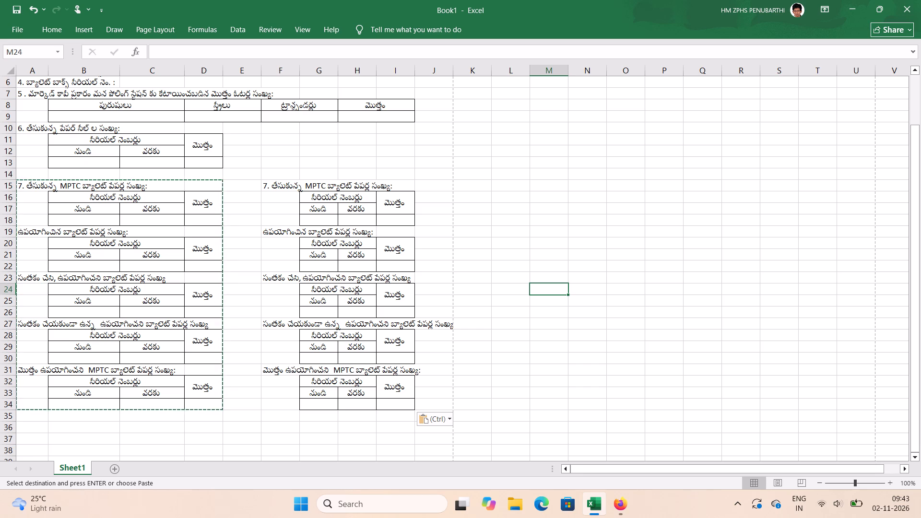
Widen columns G and H to matching widths for the నుండి and వరకు columns of the pasted tables.
left_click_drag(336, 66, 347, 67)
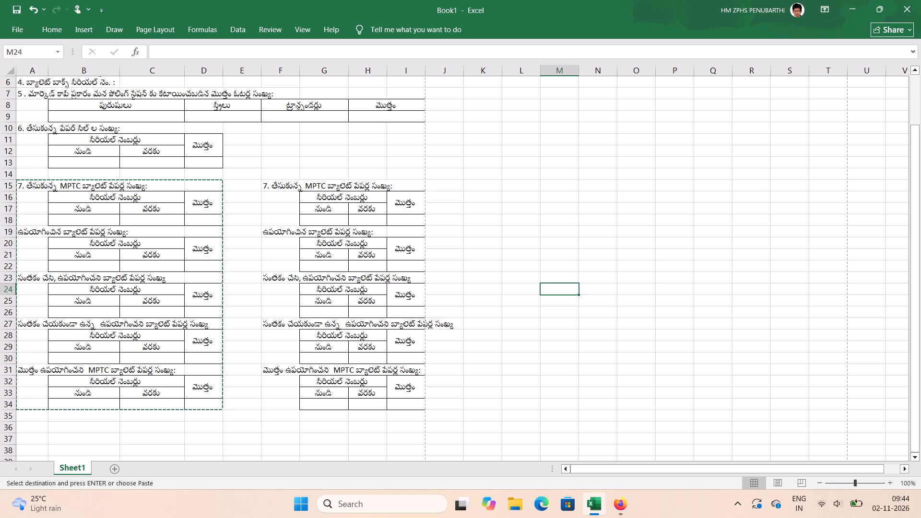
left_click_drag(386, 74, 394, 77)
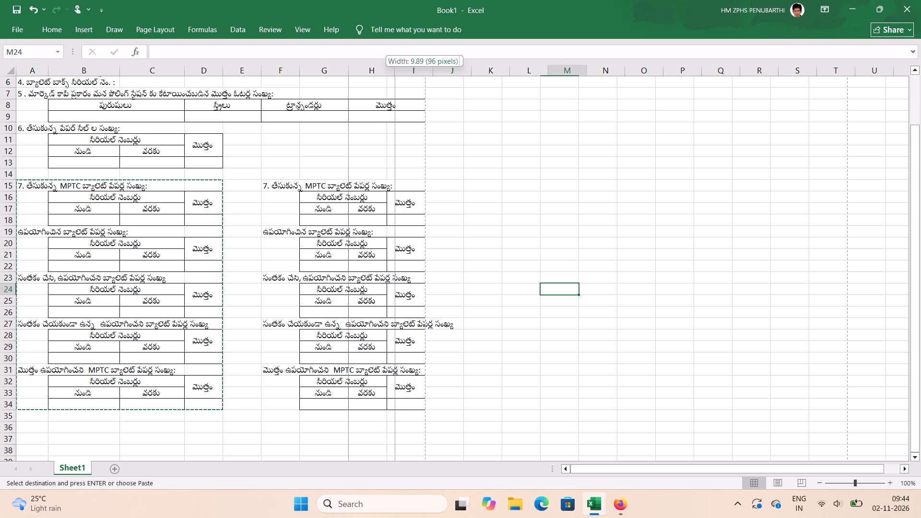
left_click_drag(394, 77, 397, 77)
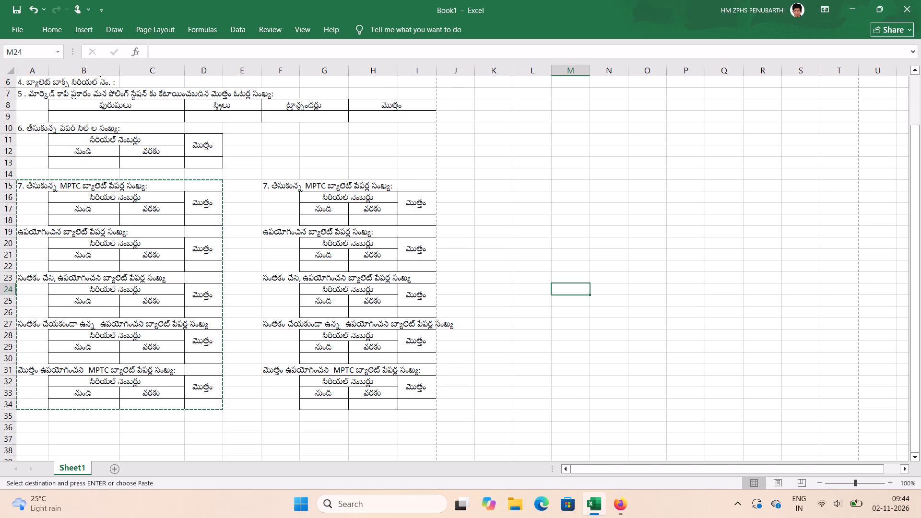
left_click(483, 205)
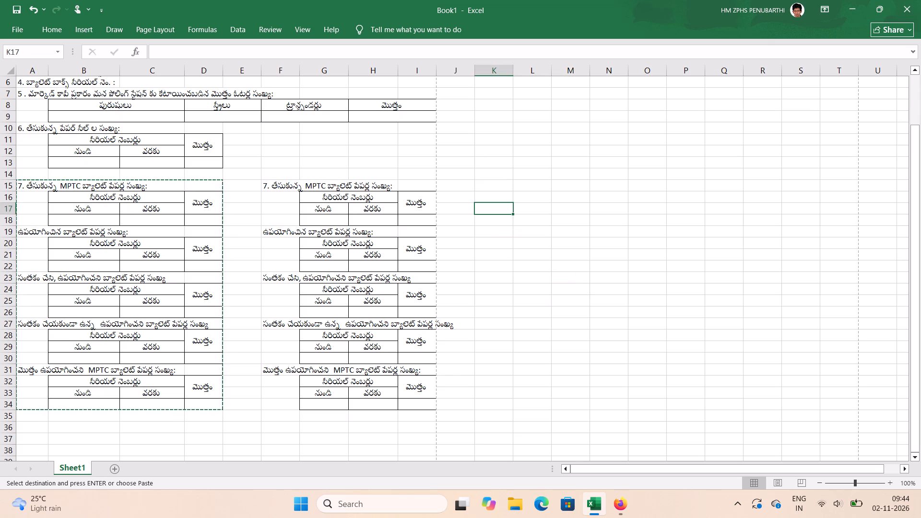
Change the item number at the start of the F15 heading to 8.
double_click(268, 185)
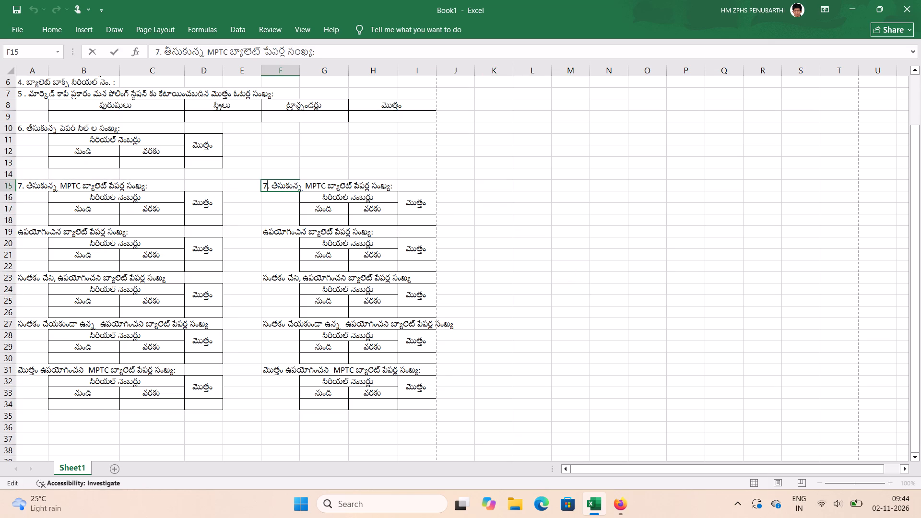
key("BackSpace")
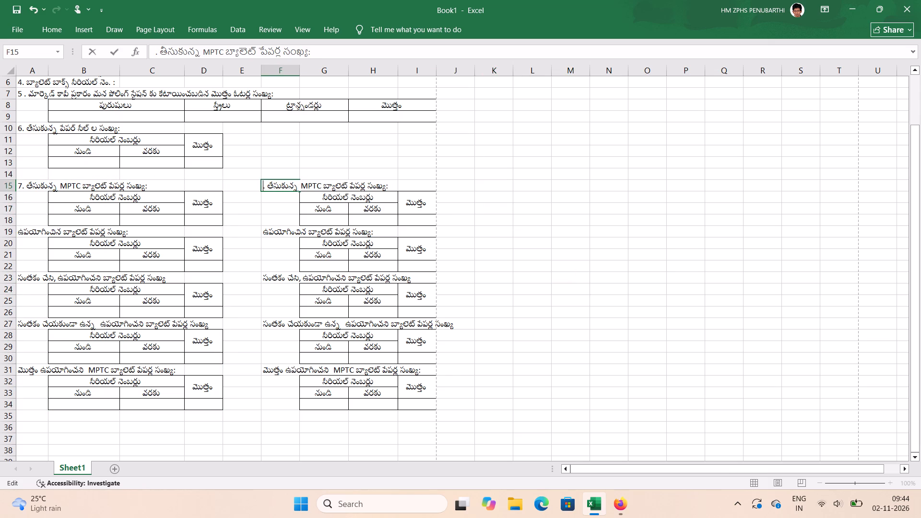
key("8")
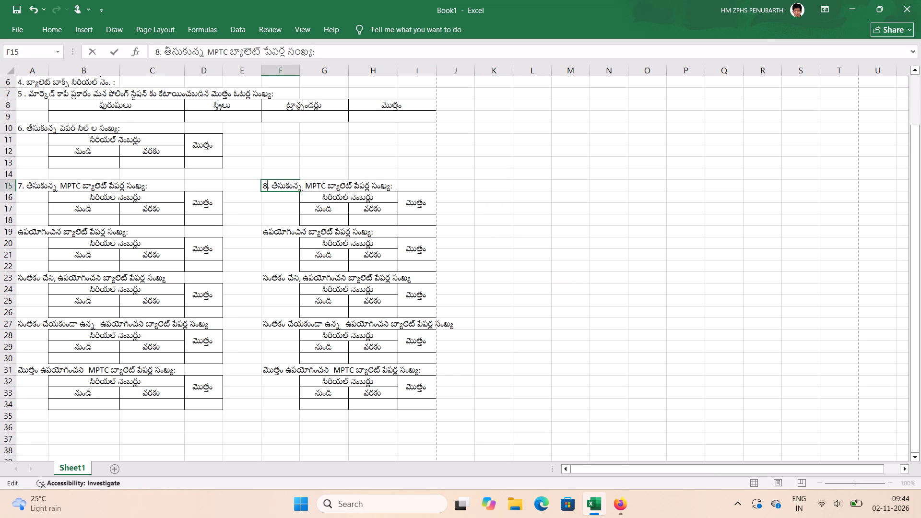
left_click(540, 235)
Change "MPTC" to "ZPTC" in the F15 heading for ballot papers taken.
double_click(312, 187)
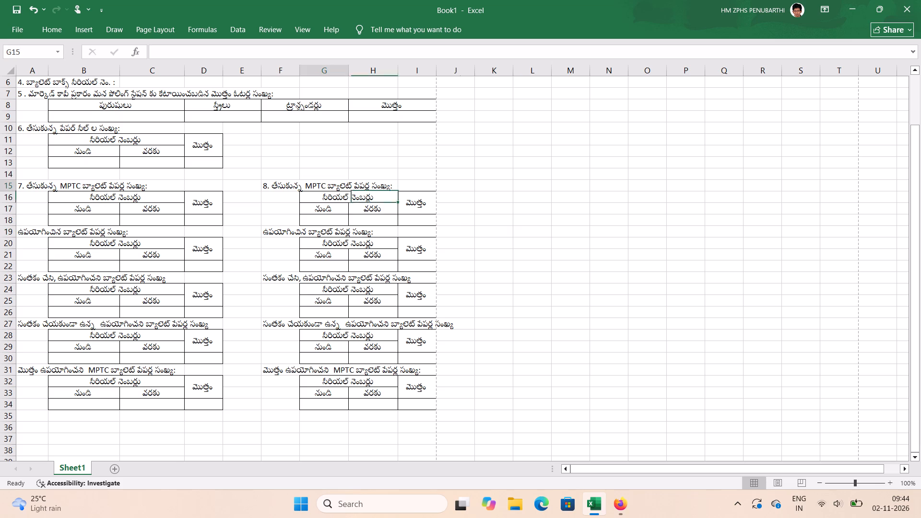
double_click(291, 184)
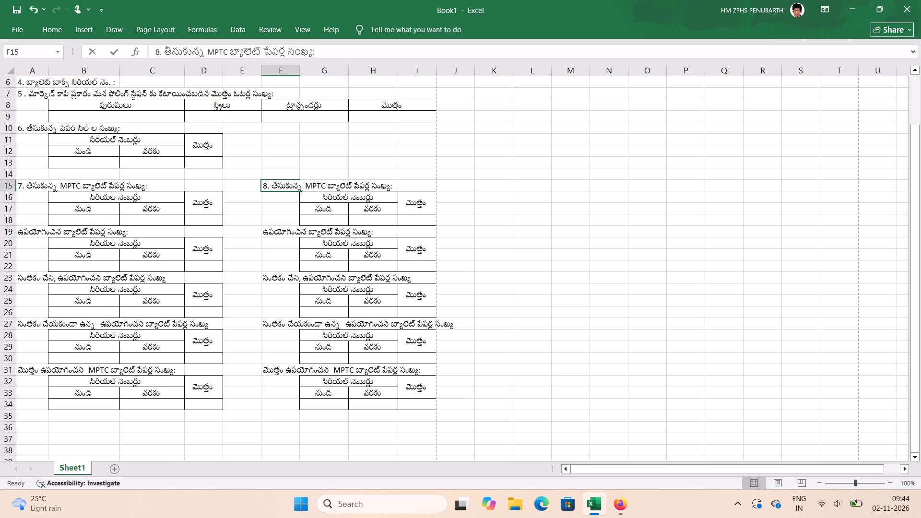
key("Right")
key("Right")
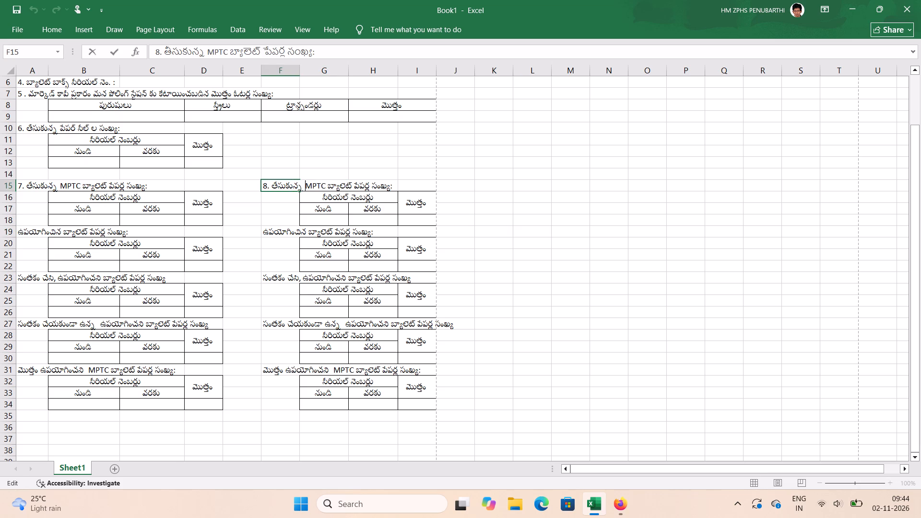
key("Right")
key("BackSpace")
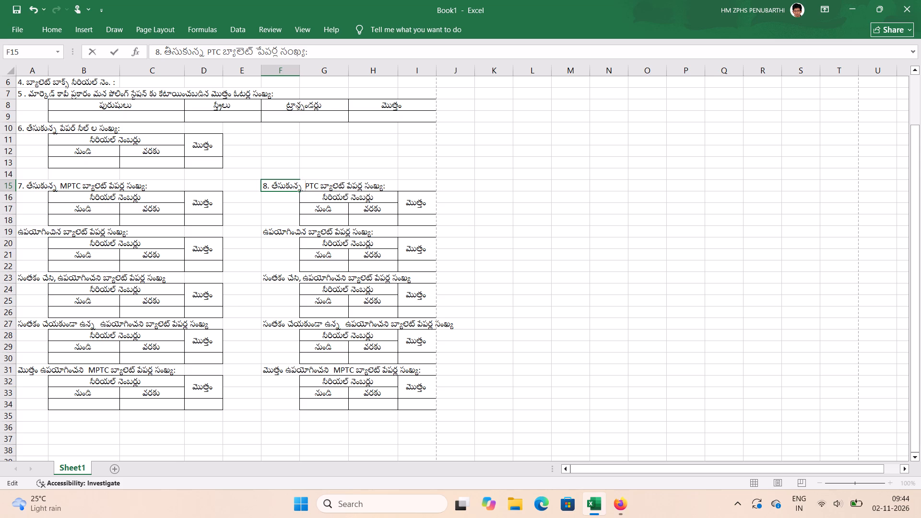
key("z")
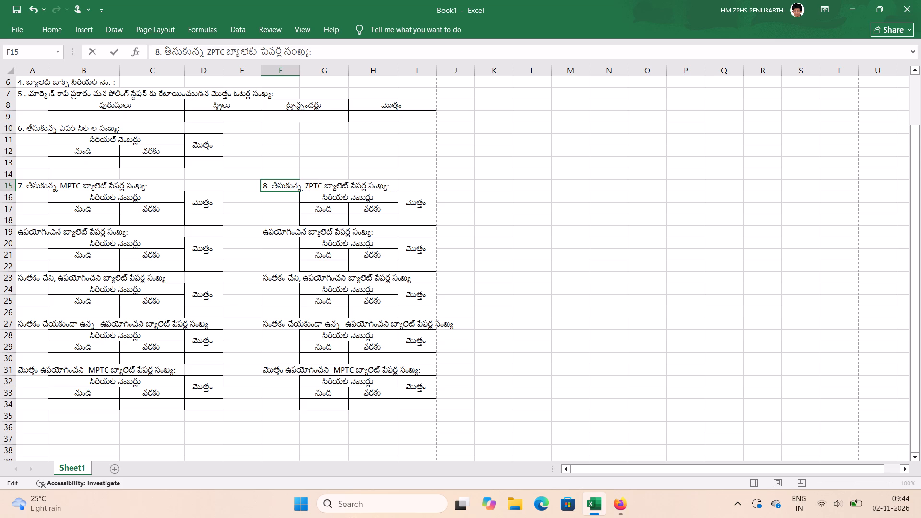
left_click(626, 245)
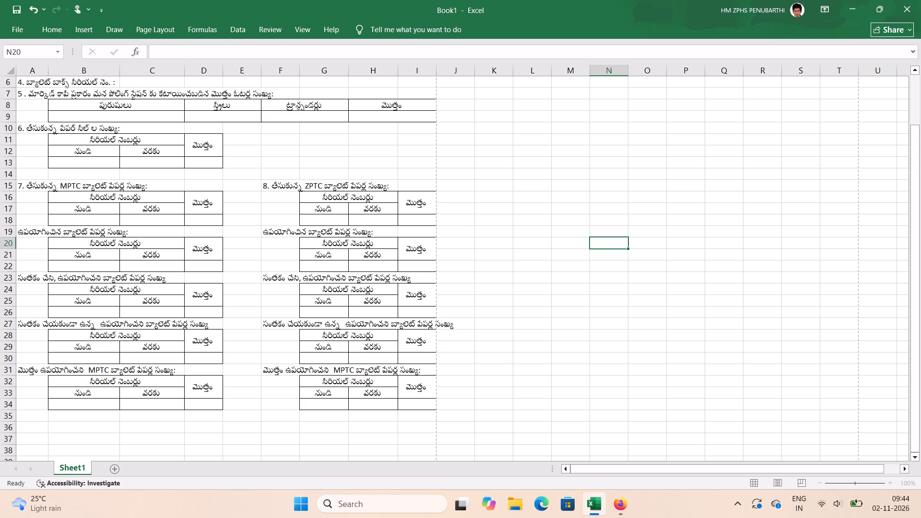
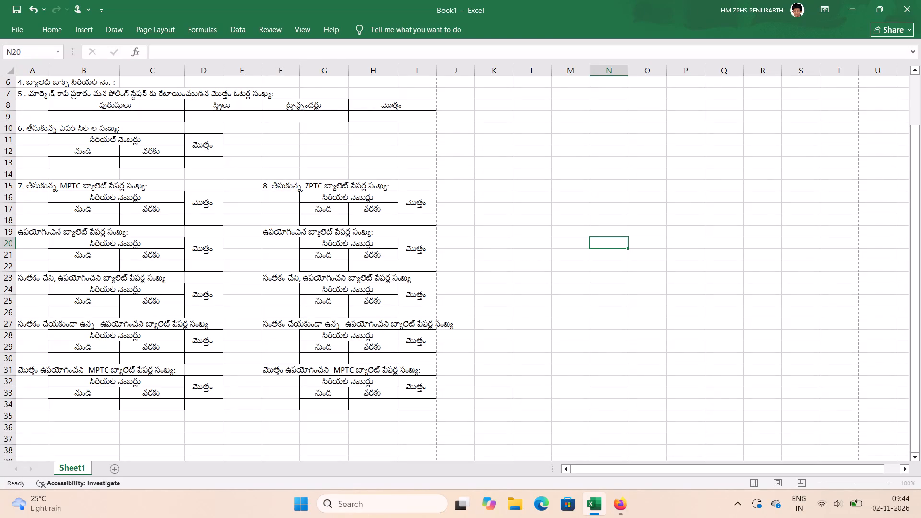
Narrow the empty column E between the MPTC and ZPTC tables.
left_click_drag(258, 70, 248, 70)
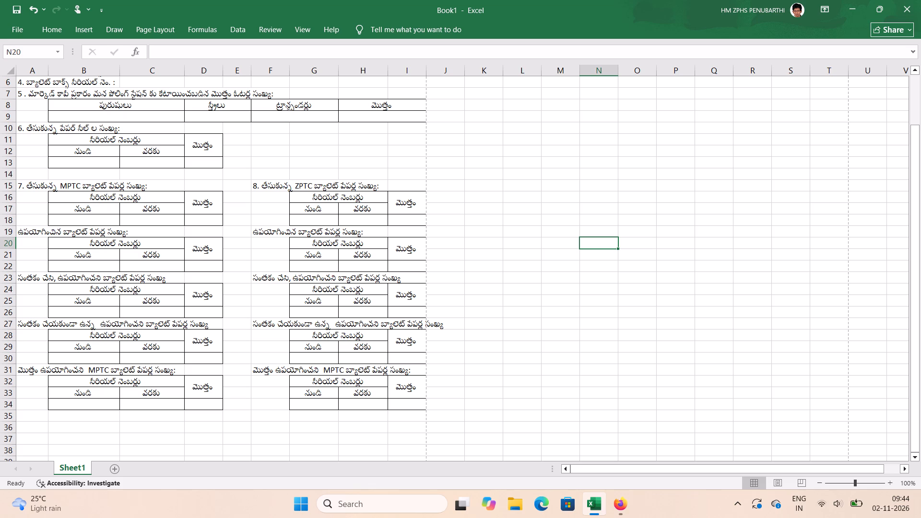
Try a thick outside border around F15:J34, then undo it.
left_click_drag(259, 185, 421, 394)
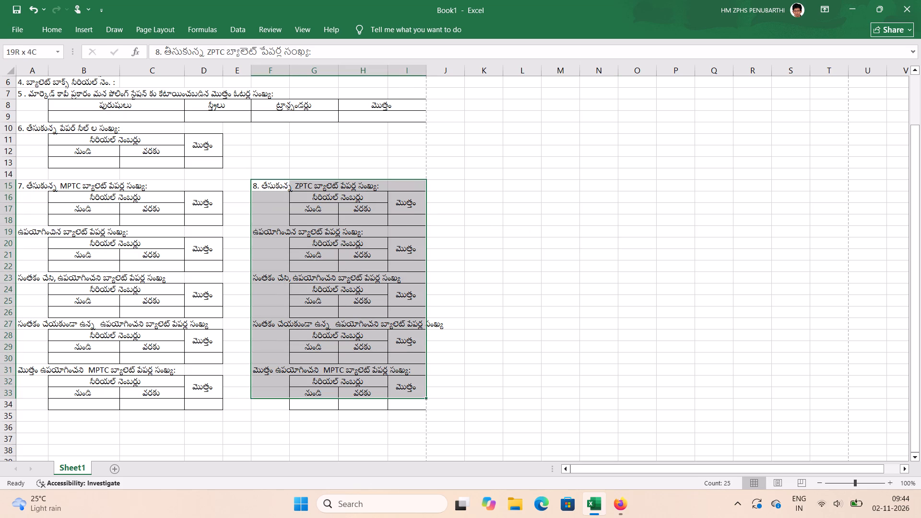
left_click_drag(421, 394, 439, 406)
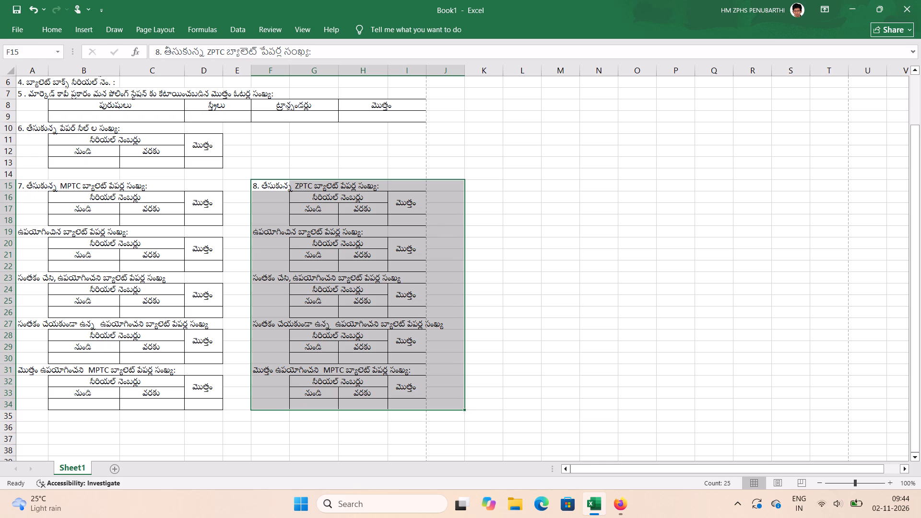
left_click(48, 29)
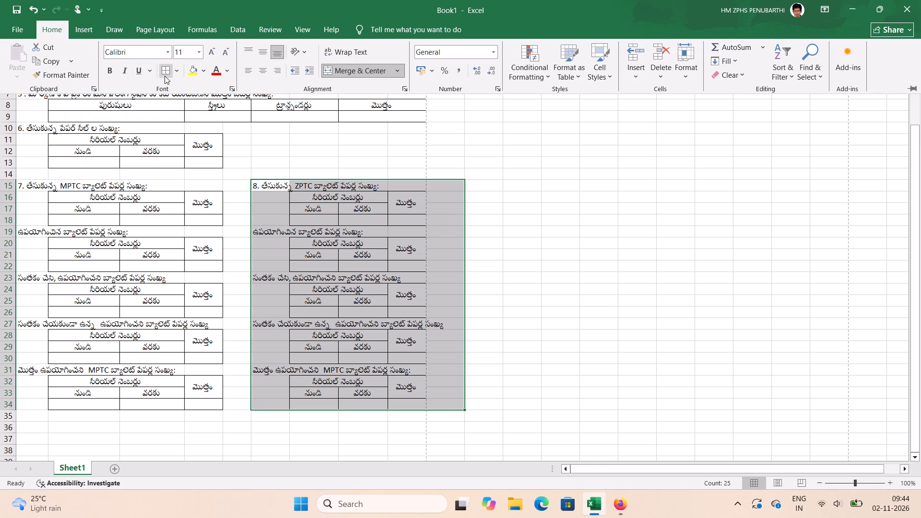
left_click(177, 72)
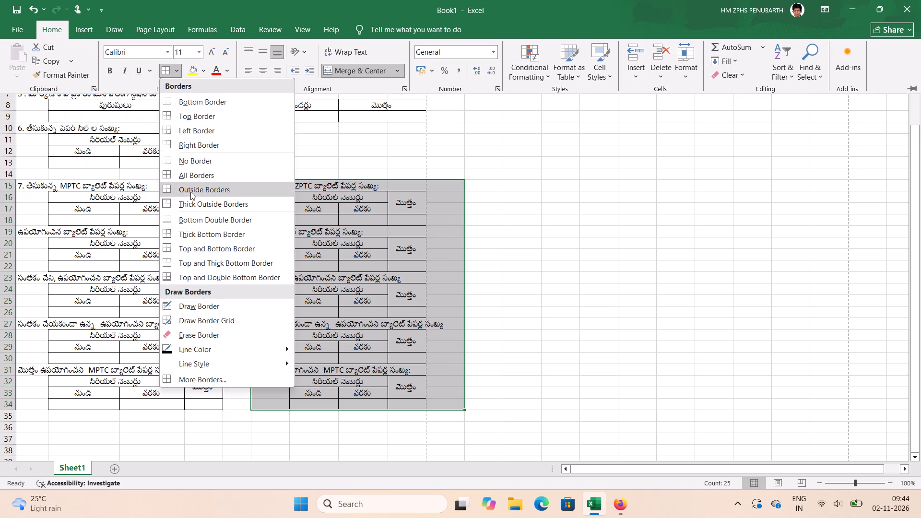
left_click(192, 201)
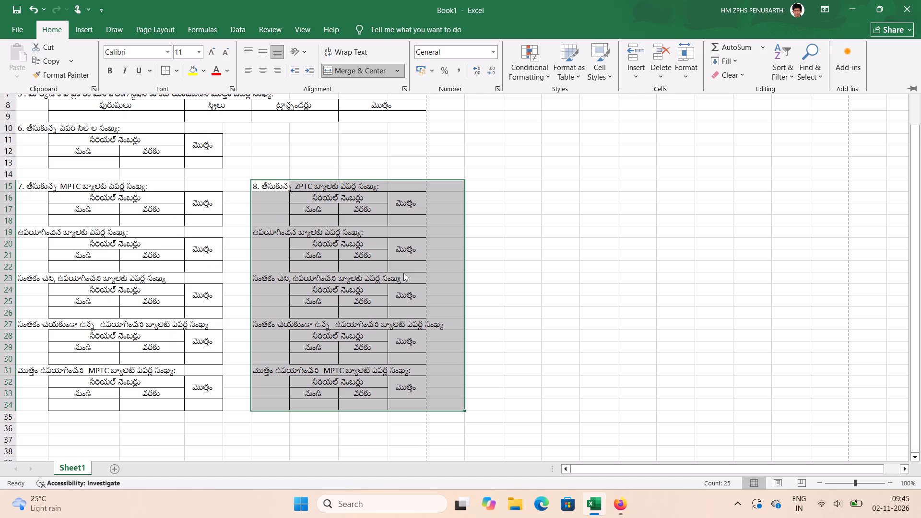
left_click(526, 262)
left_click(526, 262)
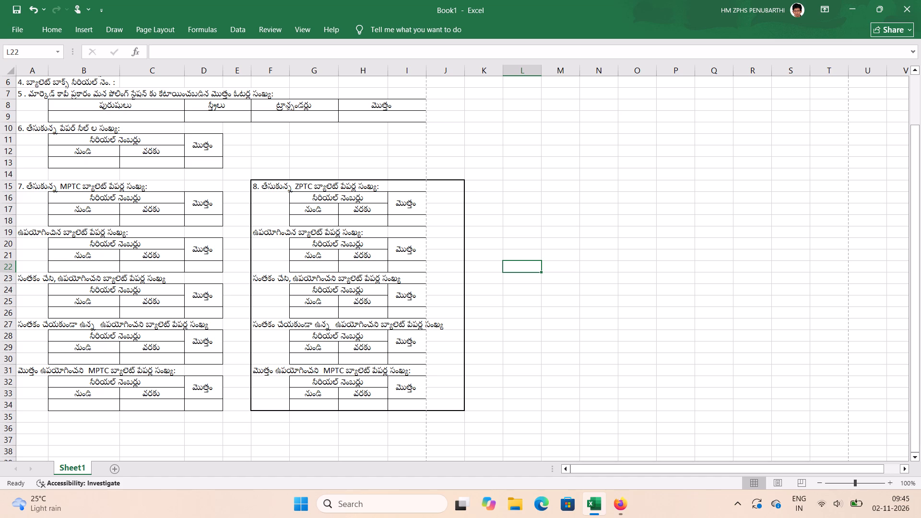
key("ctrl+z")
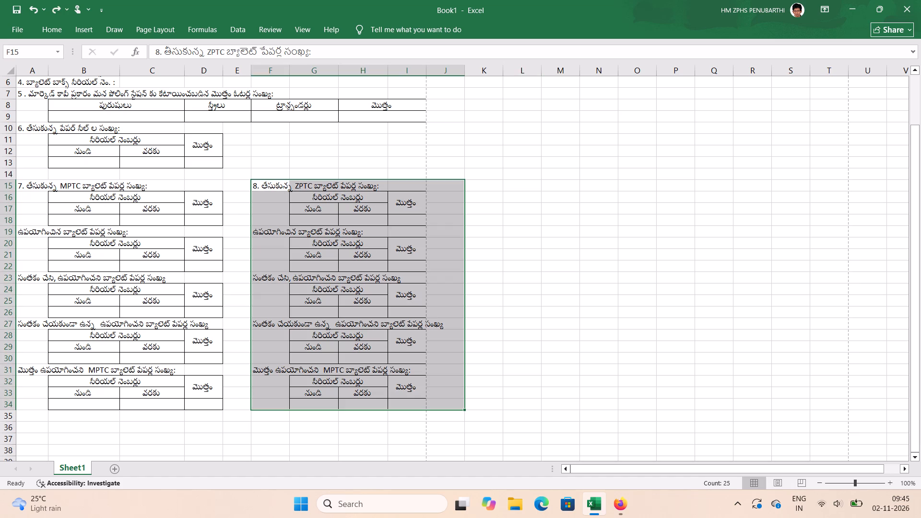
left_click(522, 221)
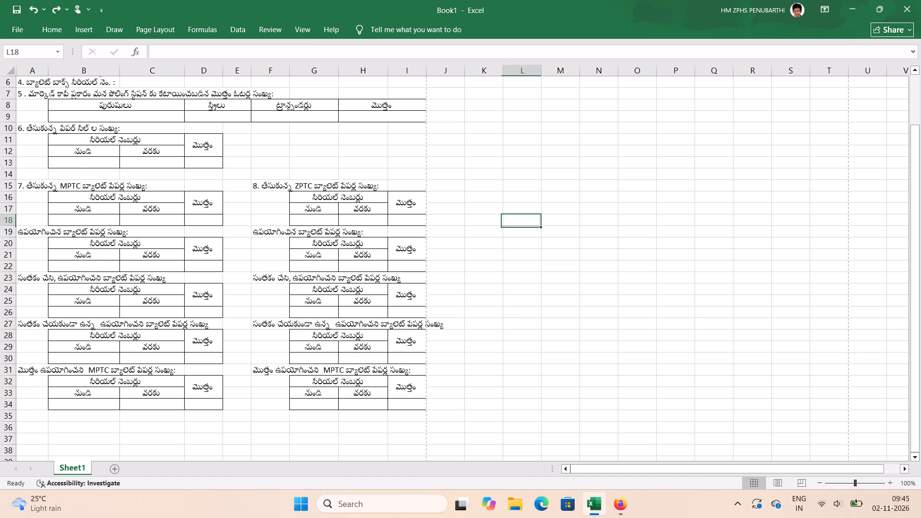
Apply a thick outside border around the ZPTC ballot paper block, F15:I34.
left_click(258, 184)
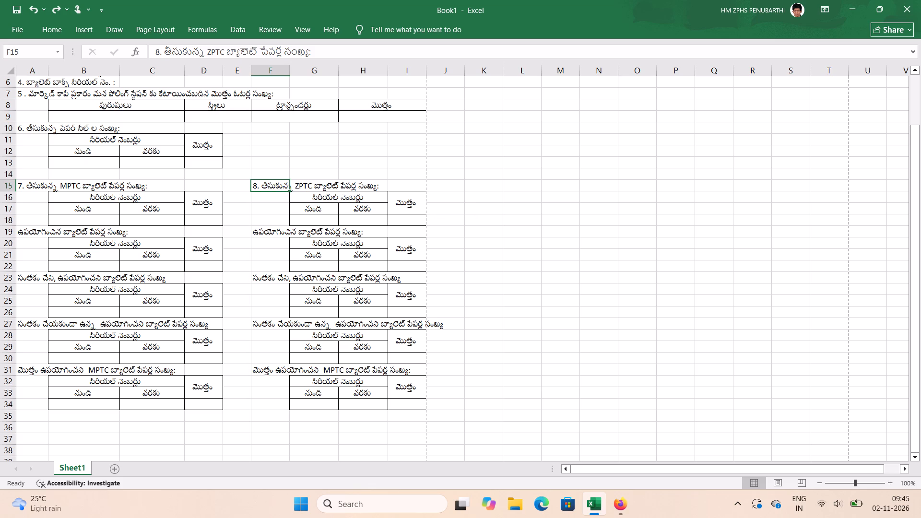
left_click_drag(258, 184, 384, 224)
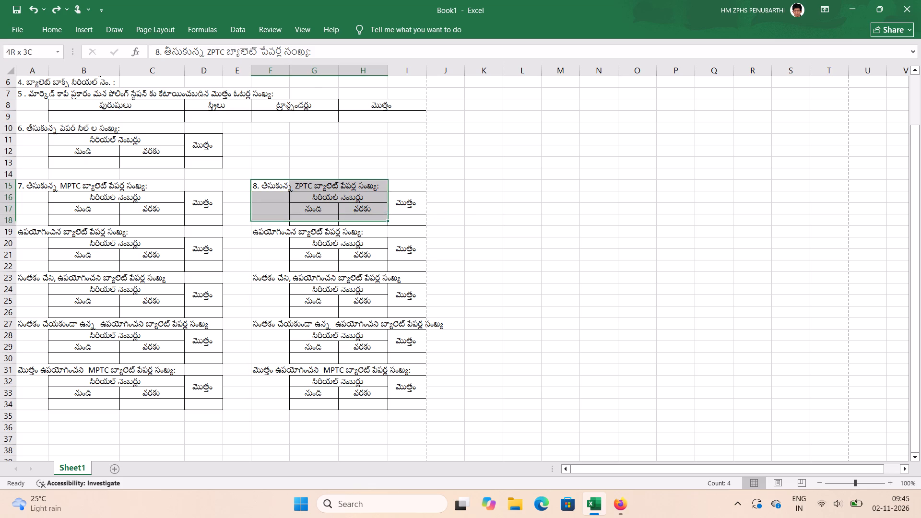
left_click_drag(384, 224, 420, 415)
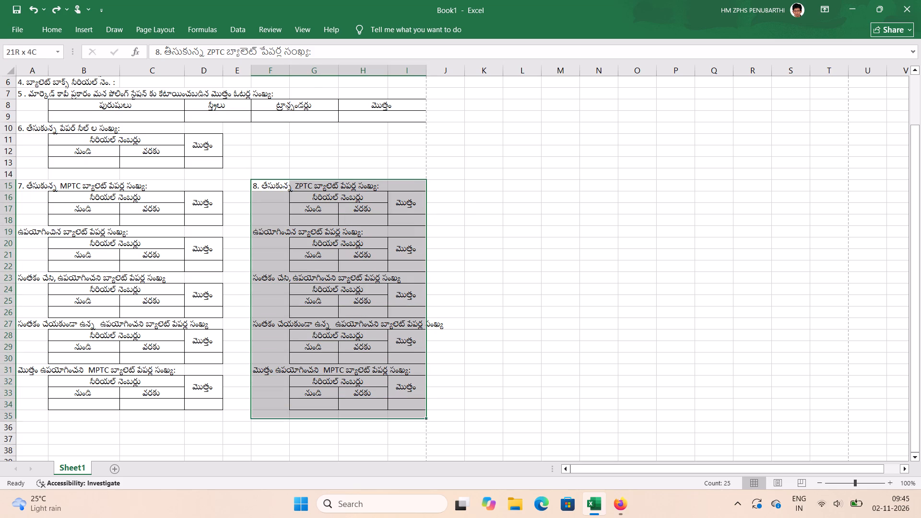
left_click_drag(420, 415, 416, 401)
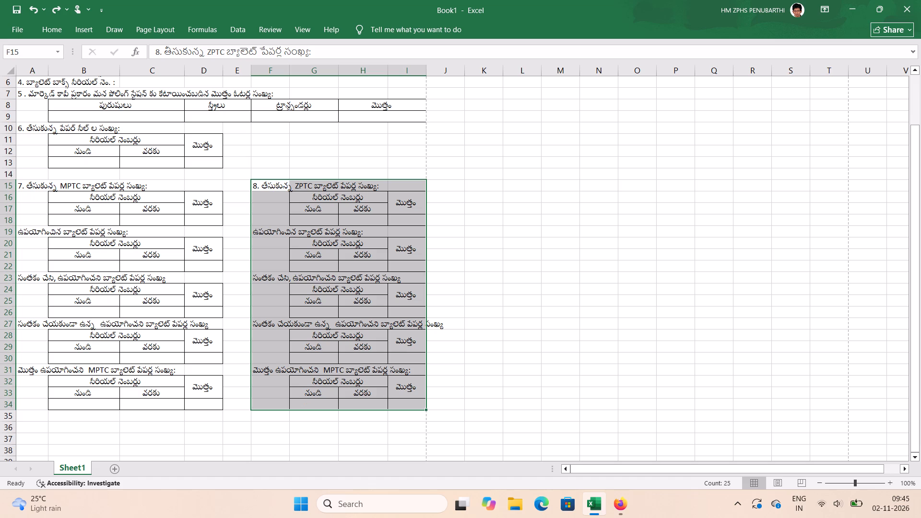
left_click(59, 33)
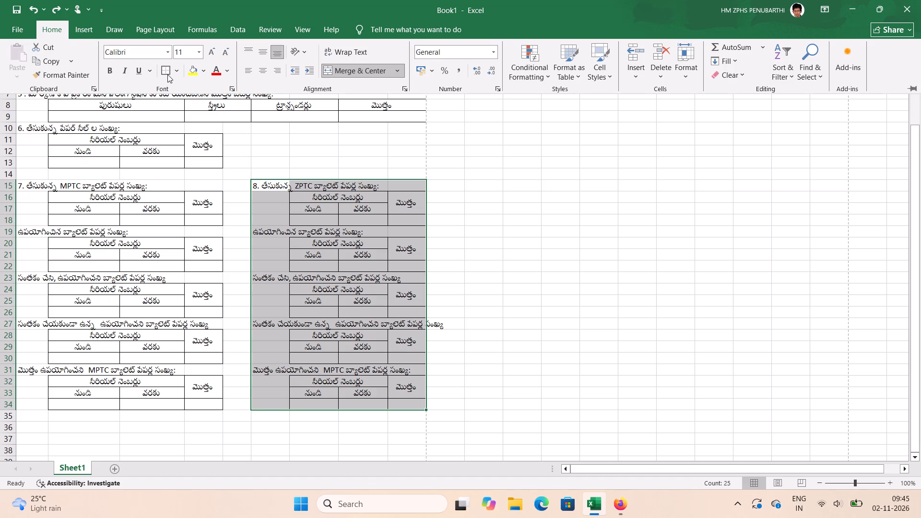
left_click(176, 68)
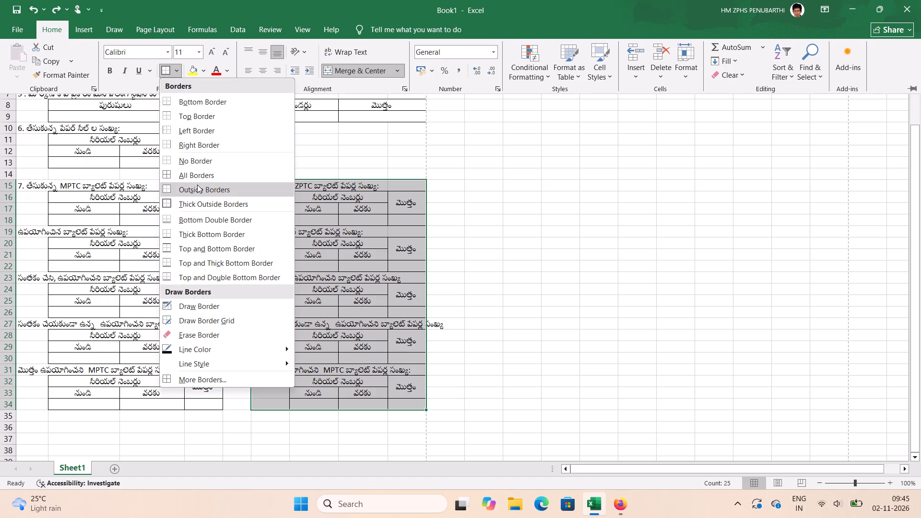
left_click(195, 201)
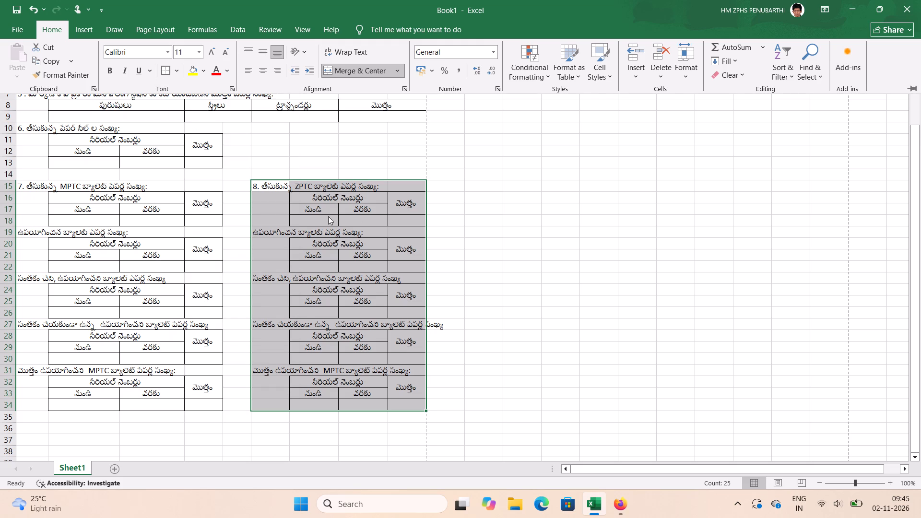
left_click(480, 238)
left_click(480, 238)
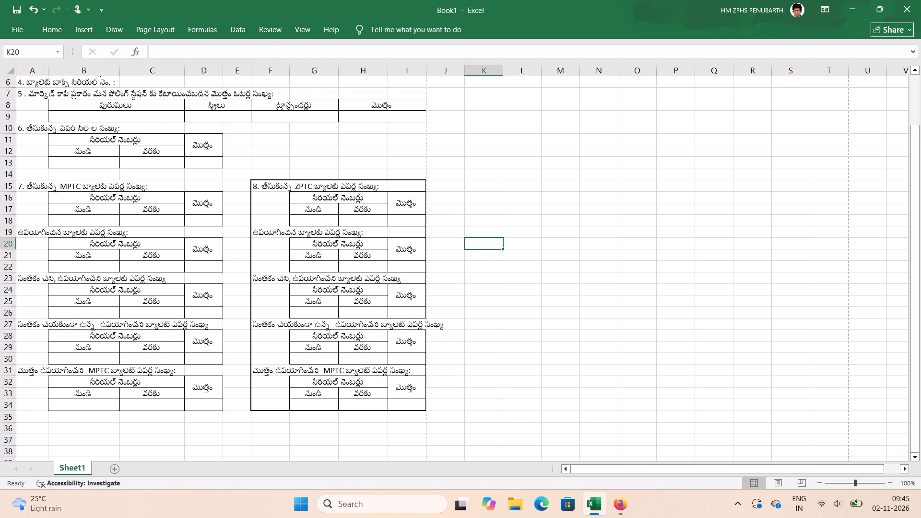
Narrow column E to a thin gap between the two ballot paper sets, and make column D slightly narrower.
left_click_drag(252, 70, 243, 71)
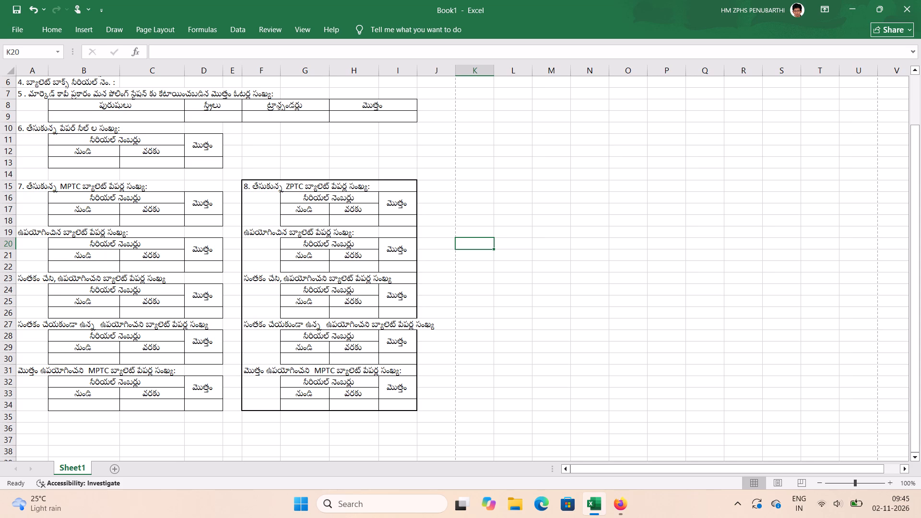
left_click_drag(239, 66, 227, 66)
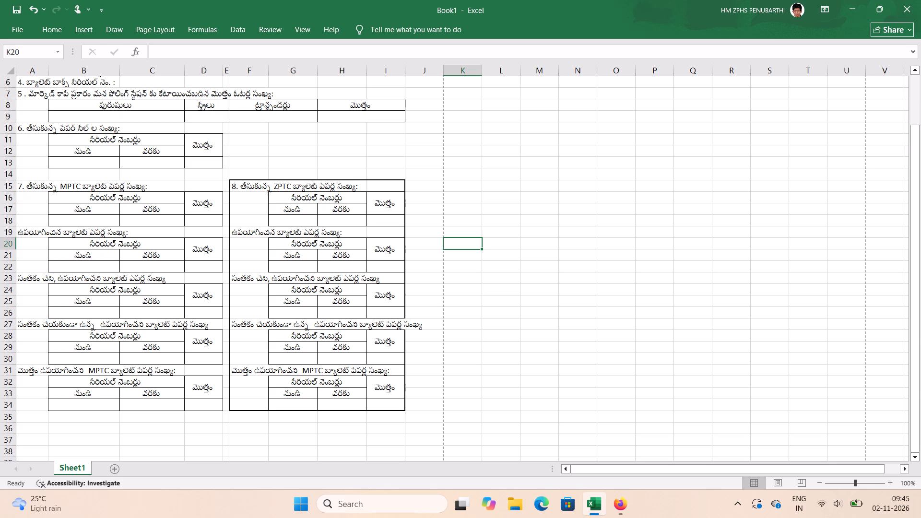
left_click_drag(223, 67, 214, 67)
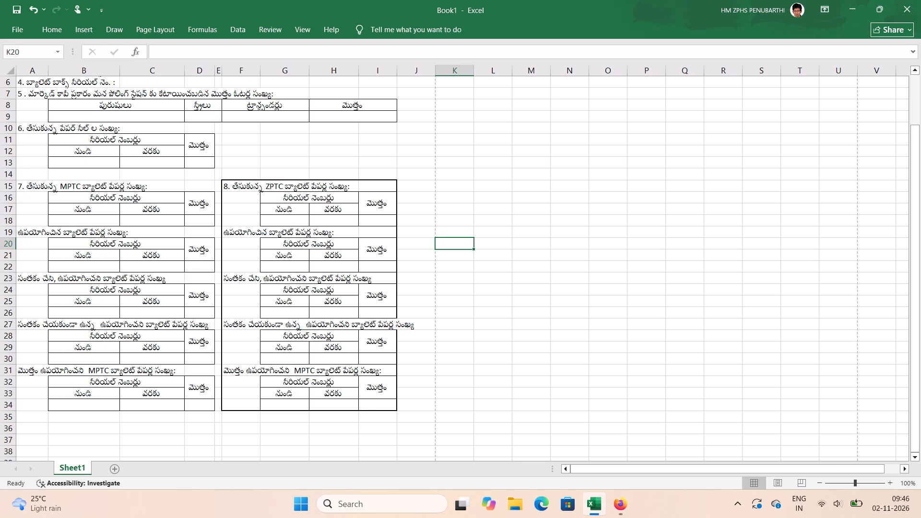
Widen column I so the long row 27 heading fits inside the thick border of the ZPTC block.
left_click_drag(397, 74, 414, 80)
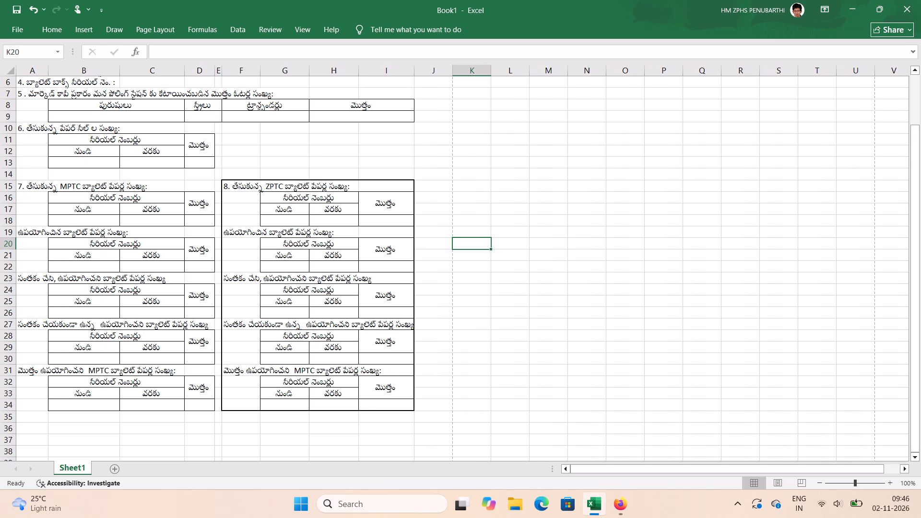
left_click_drag(413, 69, 426, 71)
left_click(515, 277)
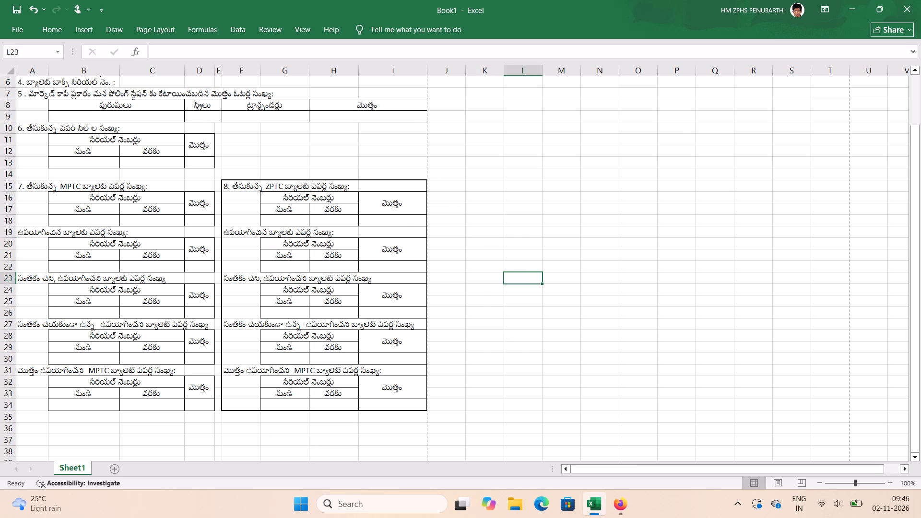
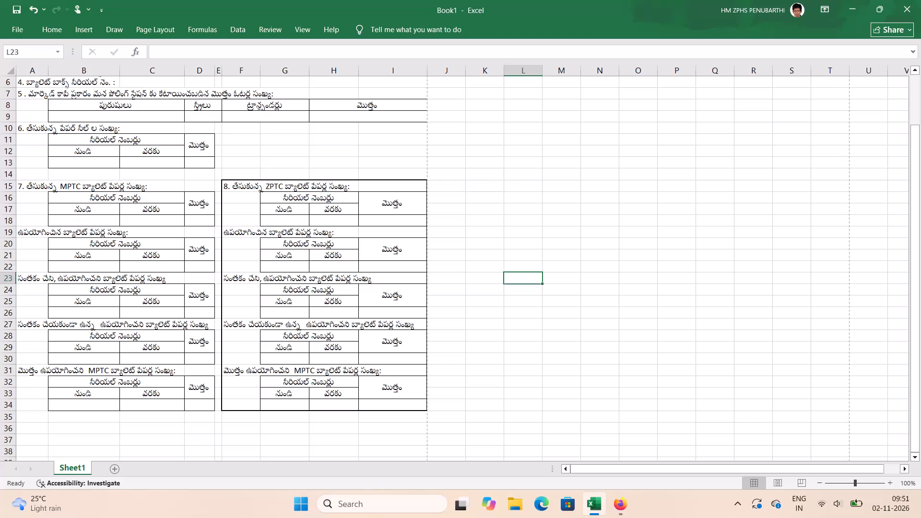
Change MPTC to ZPTC in the row 31 heading of the ZPTC ballot paper block, cell F31.
left_click(599, 189)
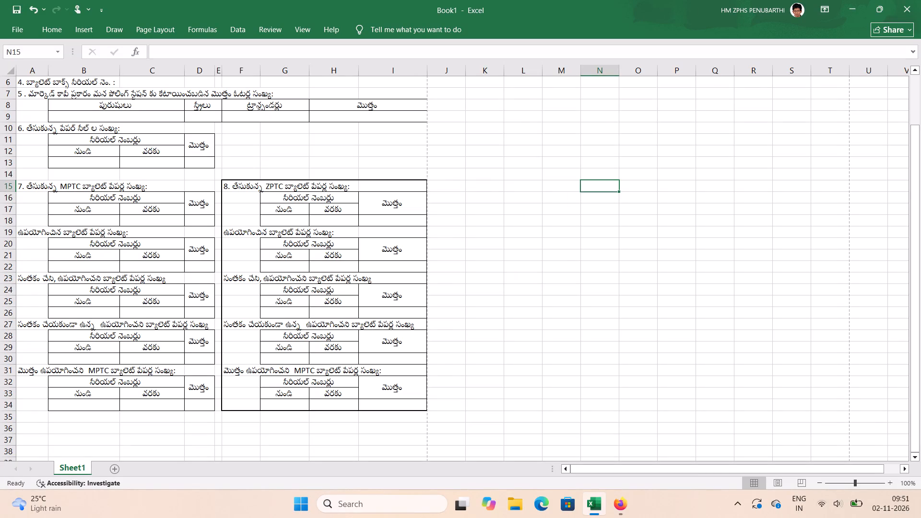
double_click(300, 373)
double_click(300, 371)
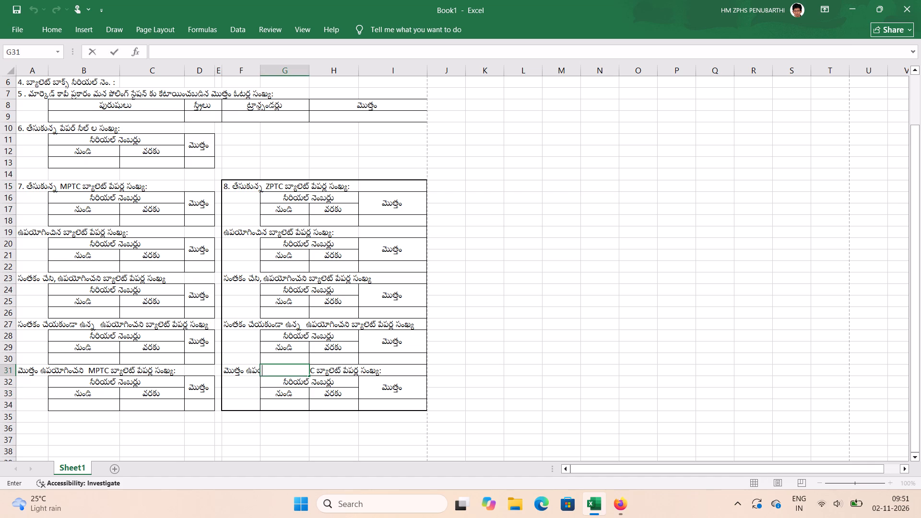
double_click(244, 371)
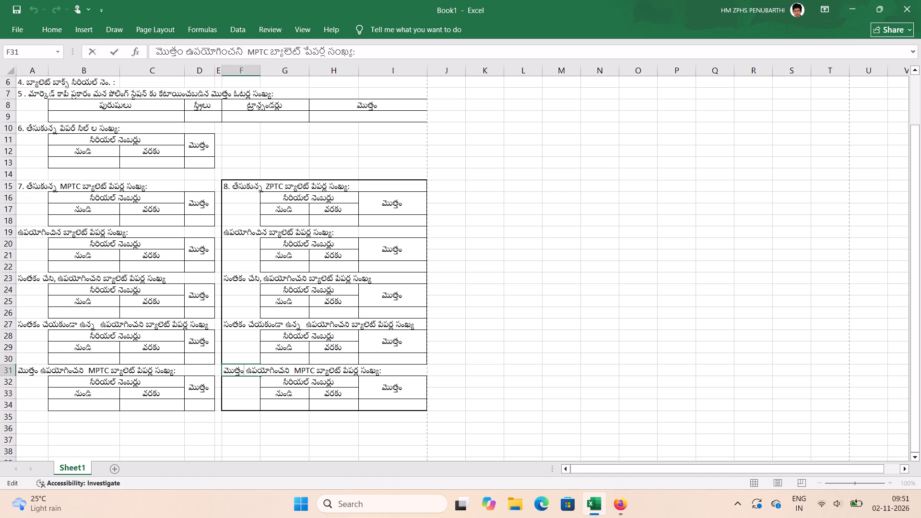
key("Right")
key("Right")
key("Right")
key("Right")
key("Right")
key("Right")
key("Right")
key("Right")
key("Right")
key("Right")
key("BackSpace")
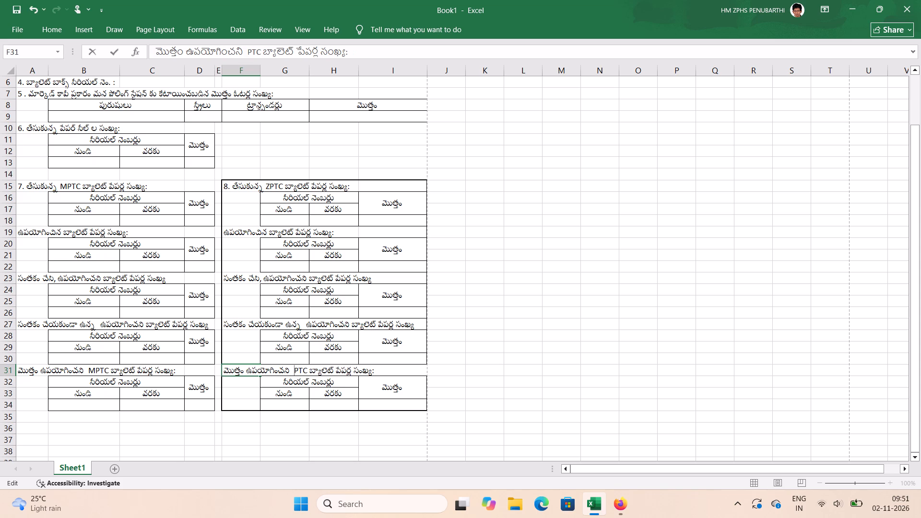
key("z")
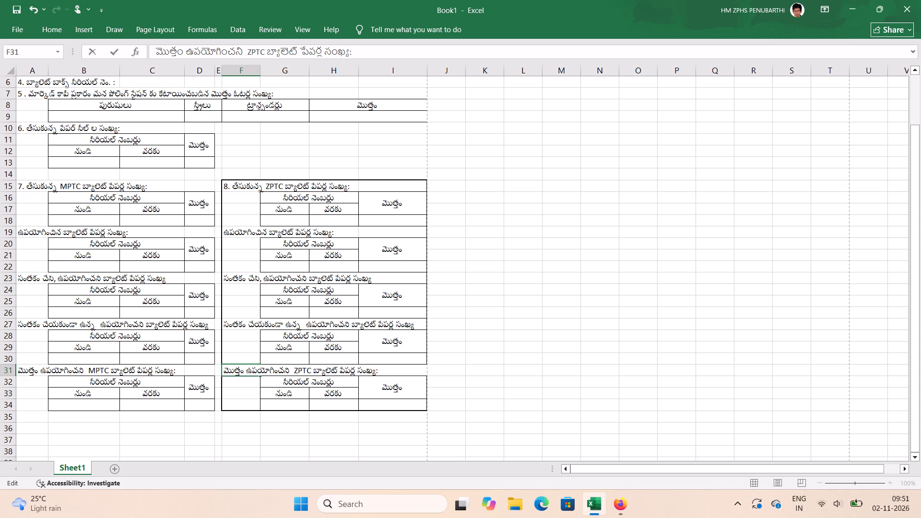
left_click(508, 346)
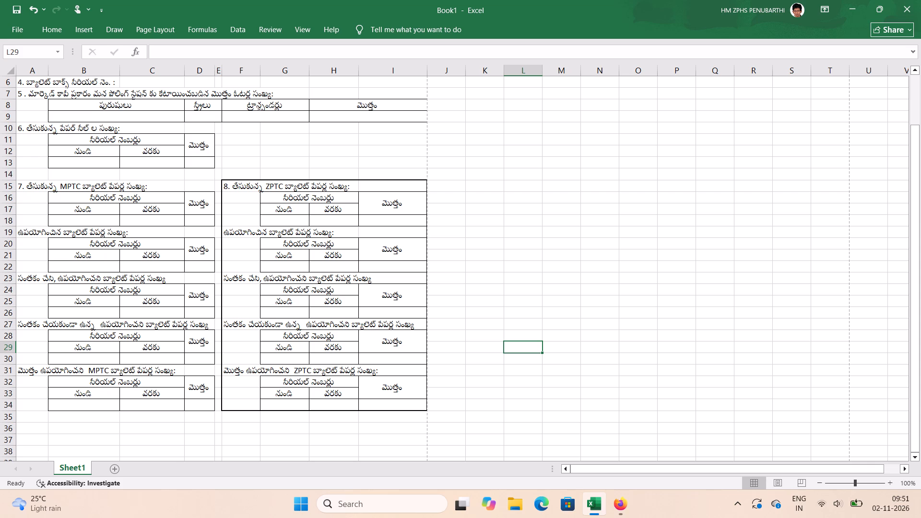
Apply a thick outside border around the MPTC ballot paper block, A15:D34.
left_click_drag(39, 186, 199, 304)
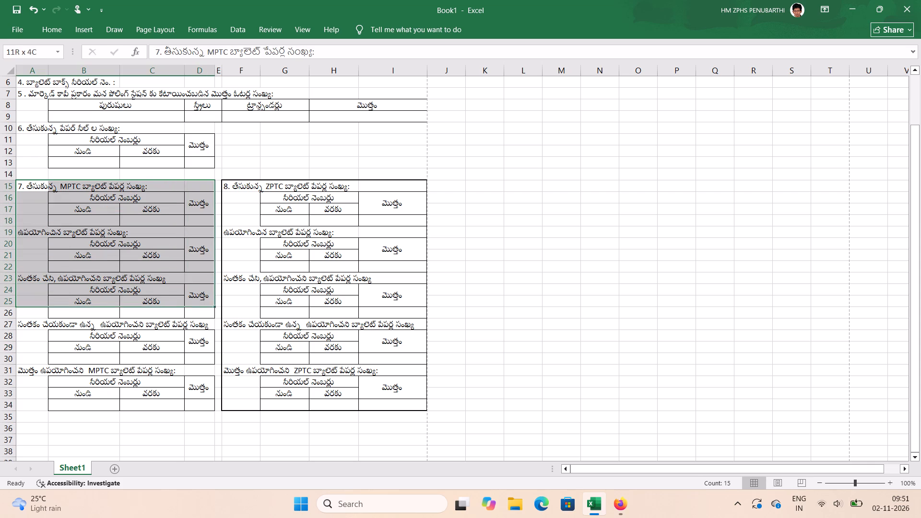
left_click_drag(199, 304, 200, 410)
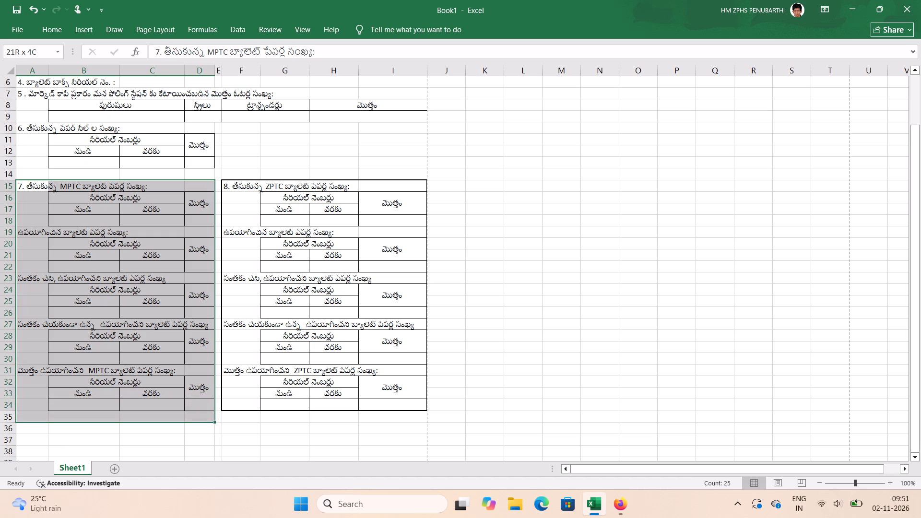
left_click_drag(200, 410, 200, 405)
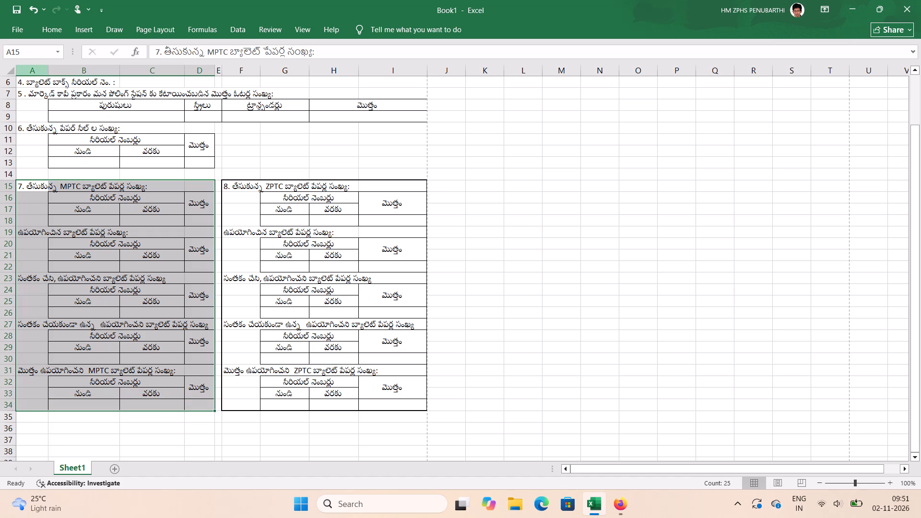
left_click(55, 28)
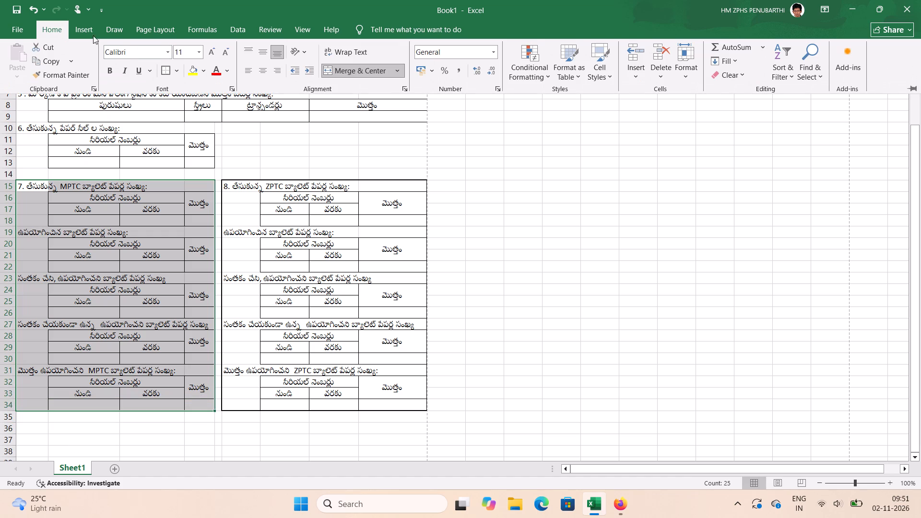
left_click(178, 70)
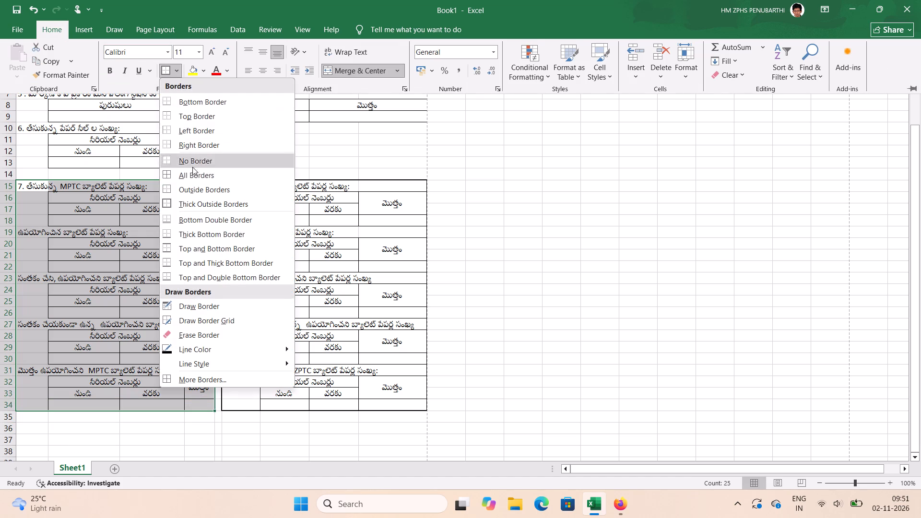
left_click(192, 202)
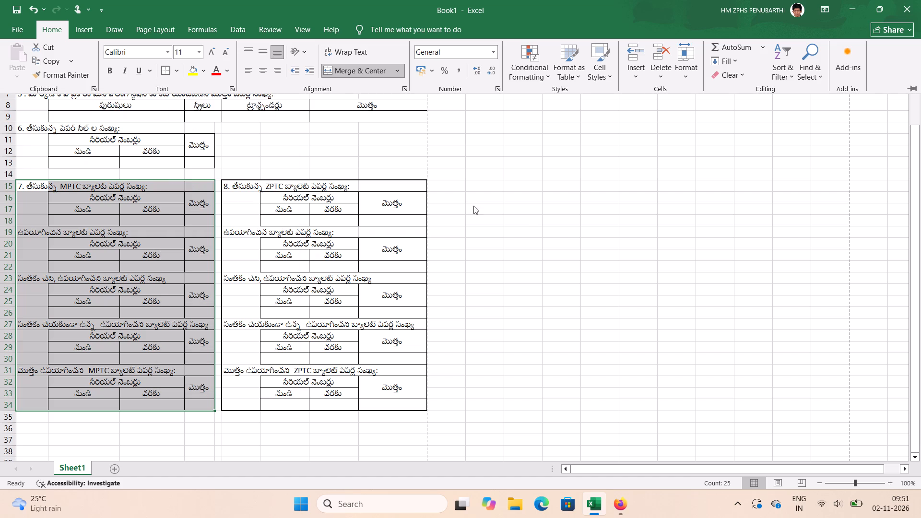
left_click(528, 227)
left_click(528, 227)
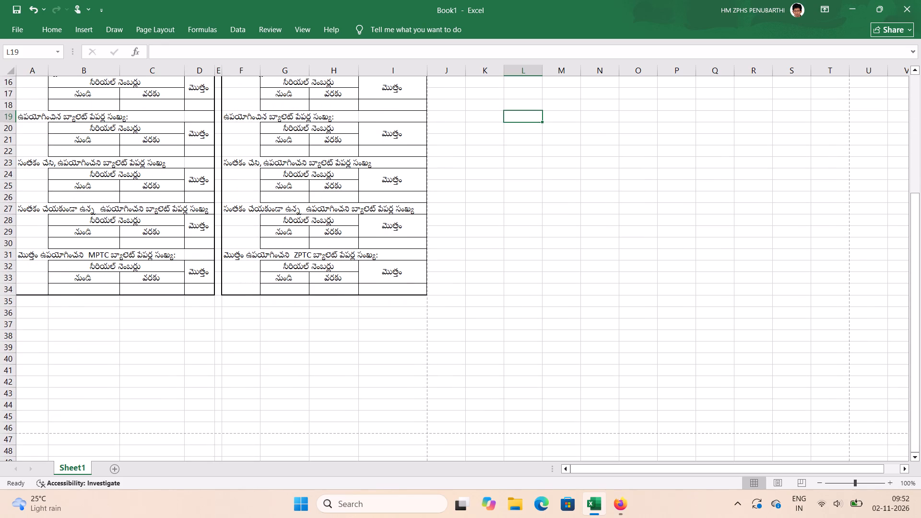
Enter the Telugu heading "ఇతర సమాచారం:" in cell A35, below the MPTC ballot paper block.
double_click(31, 304)
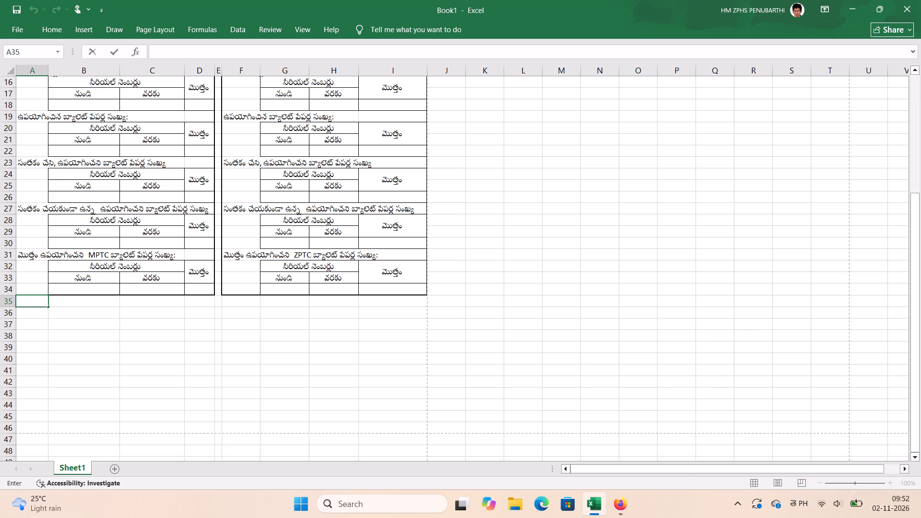
left_click(31, 304)
type("ITAR")
key("space")
type("SAMAACHAARAM")
key("shift+colon")
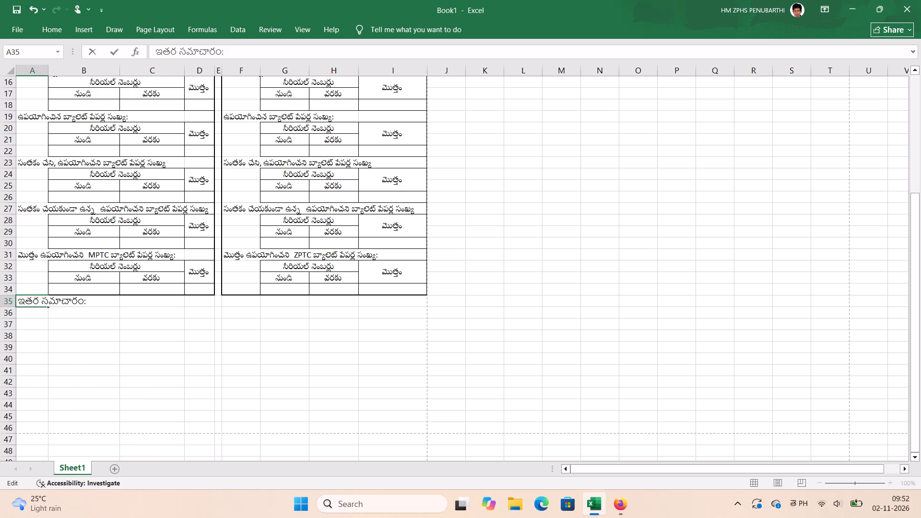
left_click(62, 326)
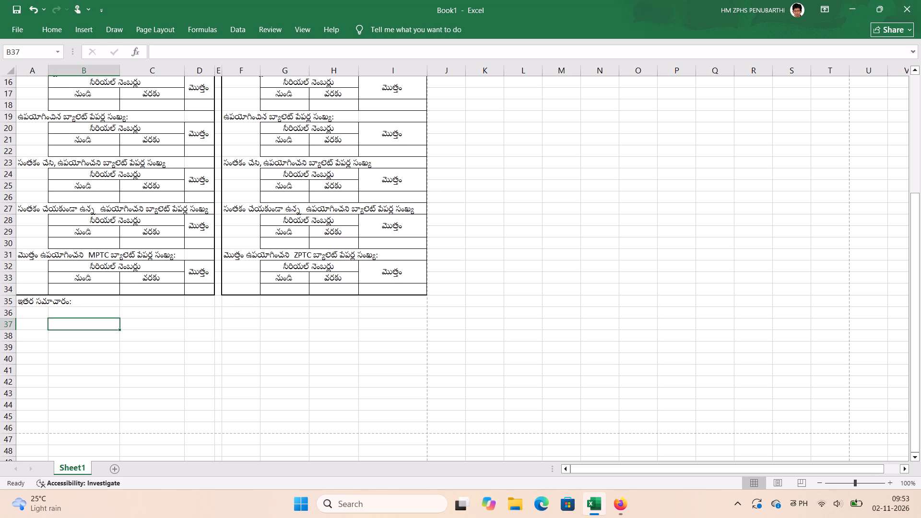
Make the words "ఇతర సమాచారం" in cell A35 bold and underlined, leaving out the colon.
double_click(164, 346)
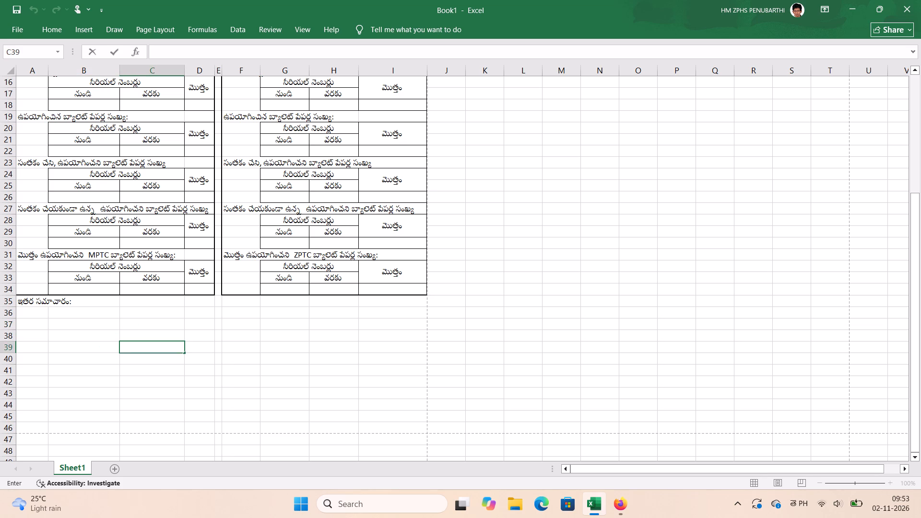
left_click(48, 301)
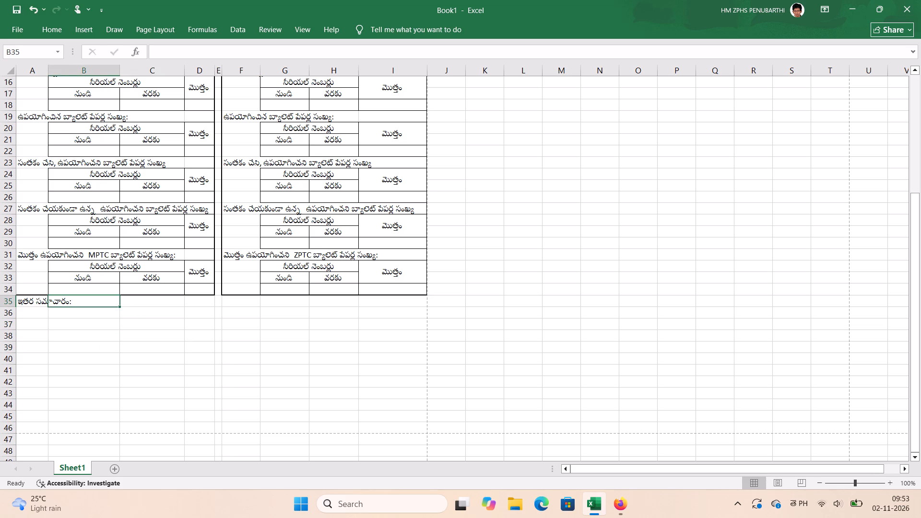
left_click_drag(21, 300, 47, 302)
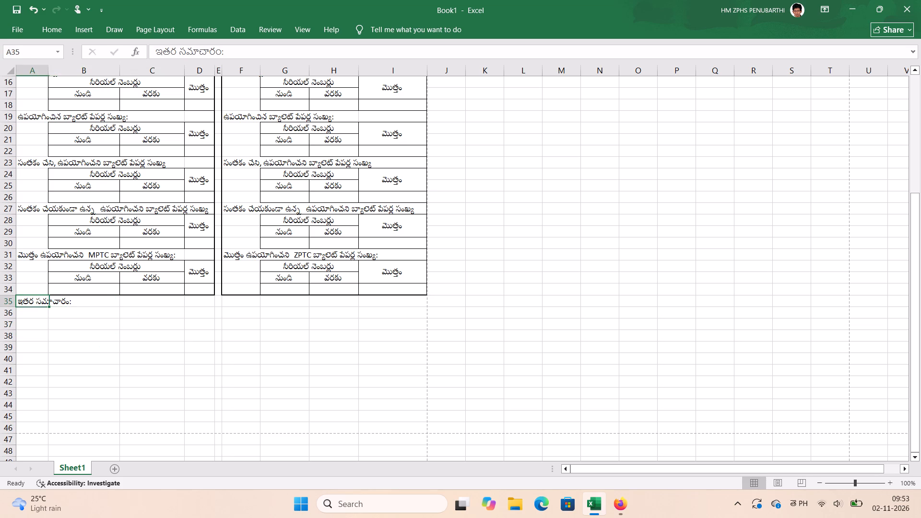
left_click_drag(47, 302, 55, 302)
left_click(55, 302)
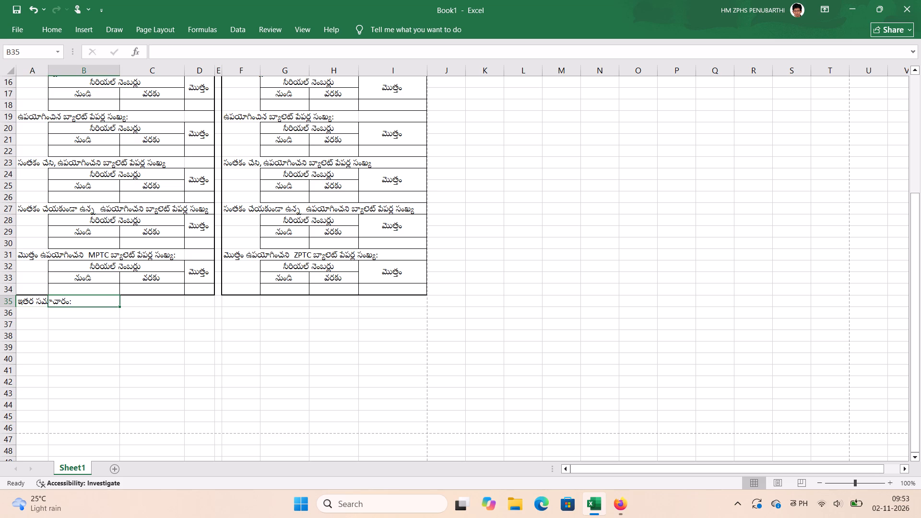
double_click(22, 300)
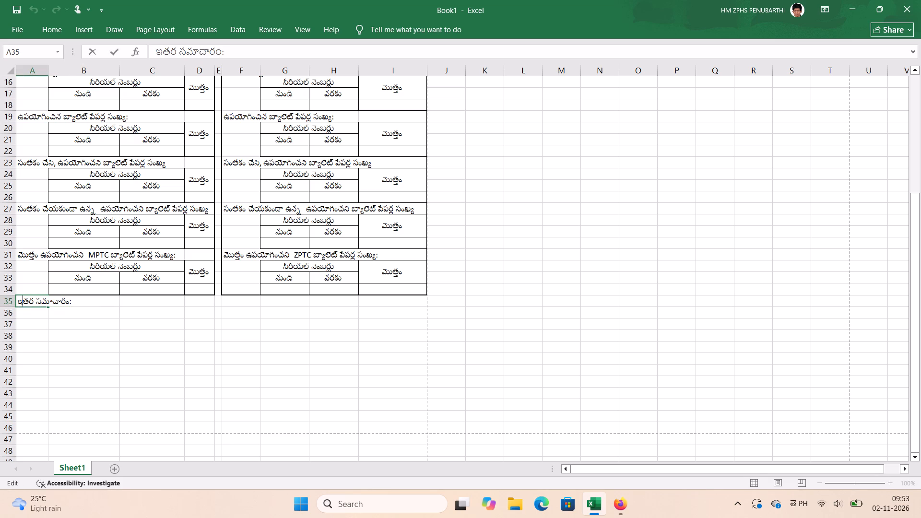
left_click_drag(19, 303, 65, 299)
left_click(75, 281)
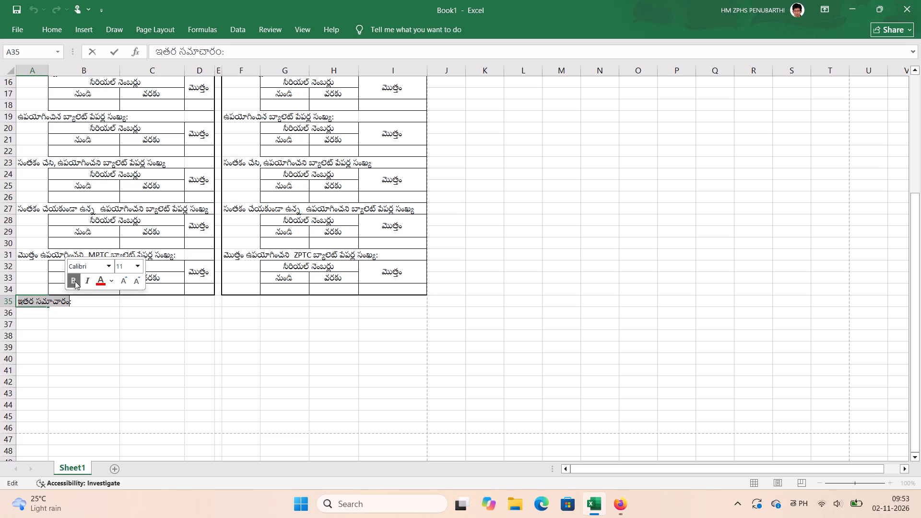
left_click(52, 30)
left_click(139, 67)
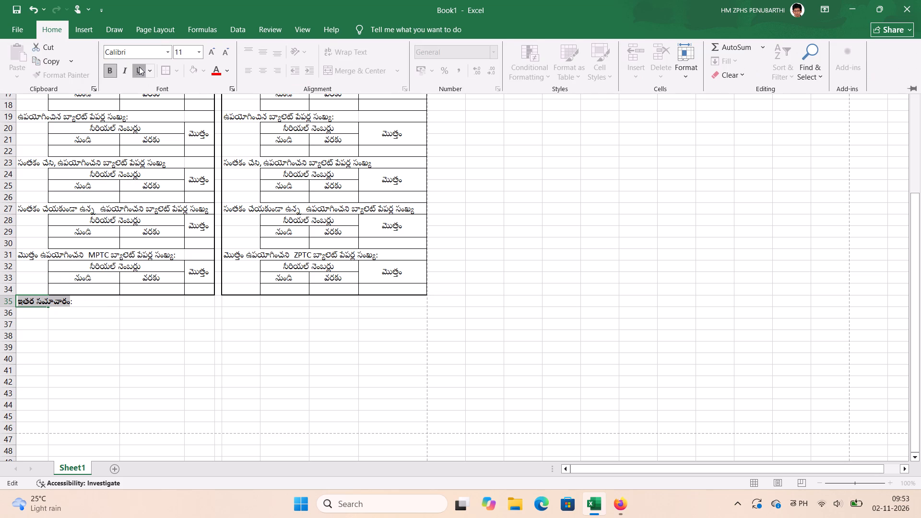
left_click(152, 302)
left_click(152, 302)
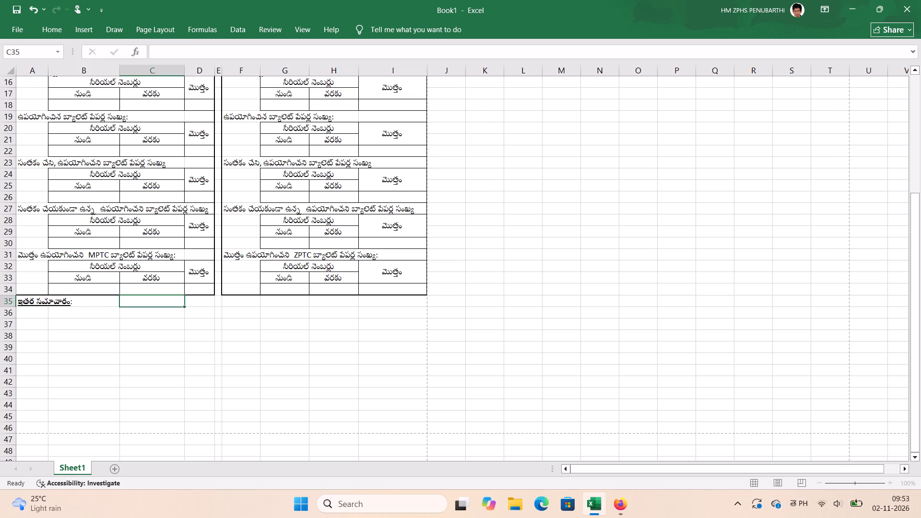
Make all the text on the entire sheet bold.
left_click(150, 371)
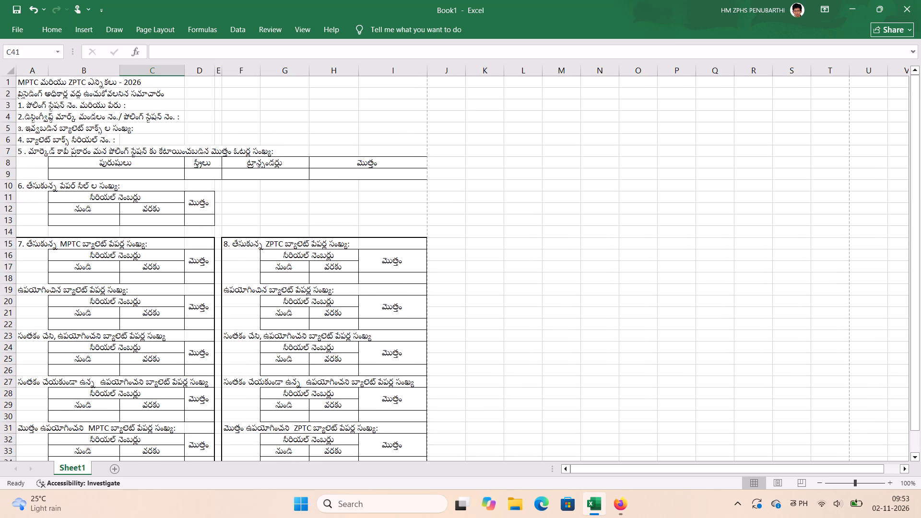
key("ctrl+a")
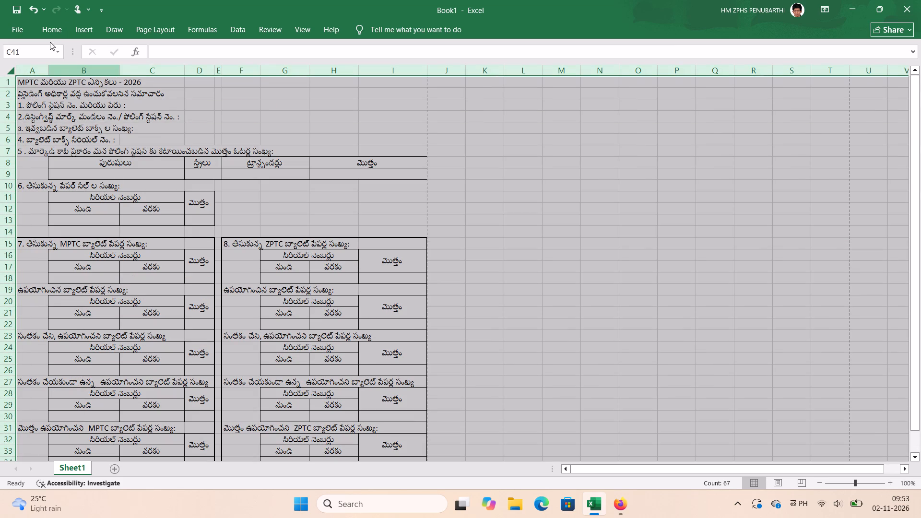
left_click(58, 31)
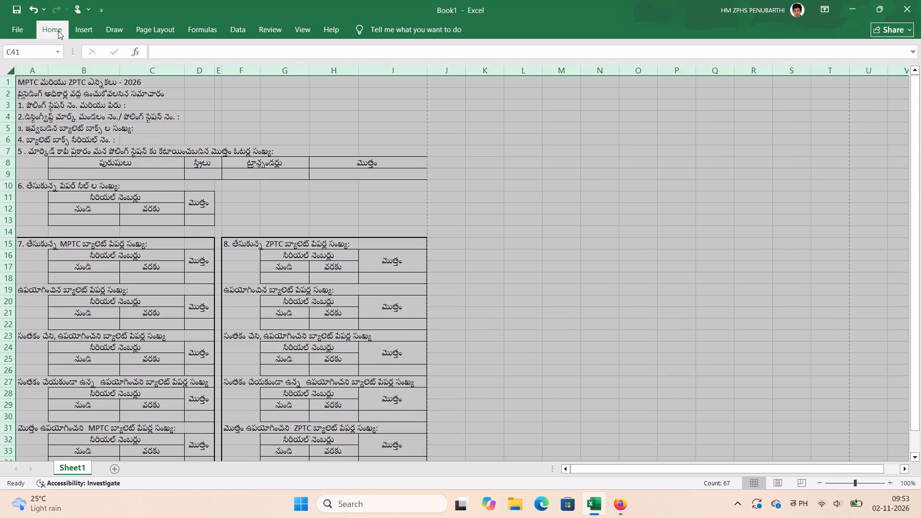
left_click(106, 70)
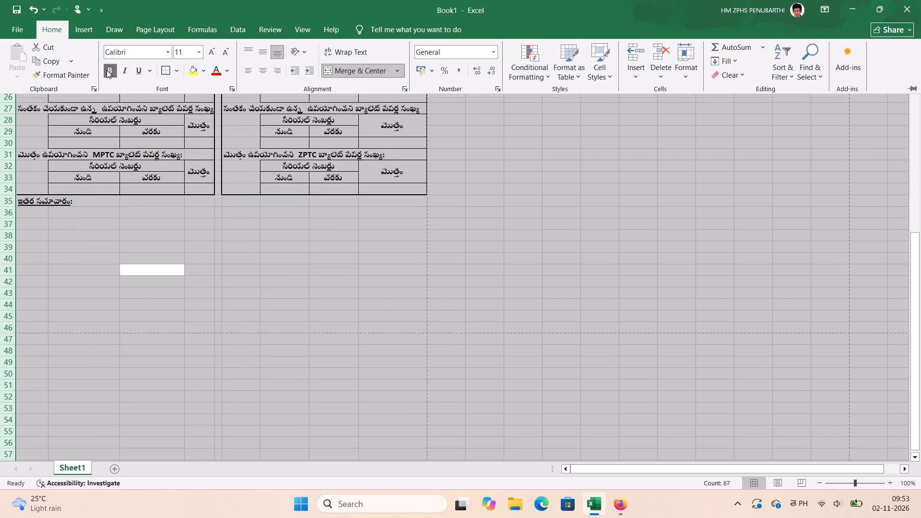
left_click(378, 308)
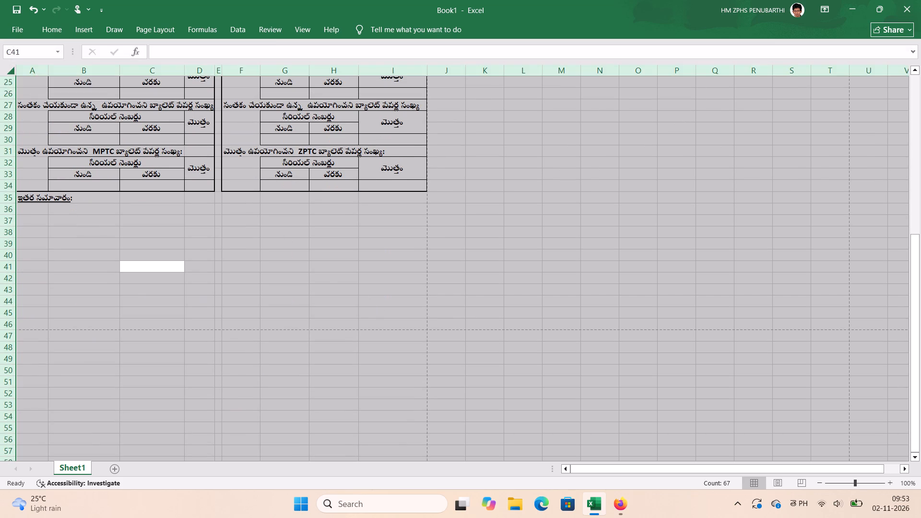
left_click(378, 308)
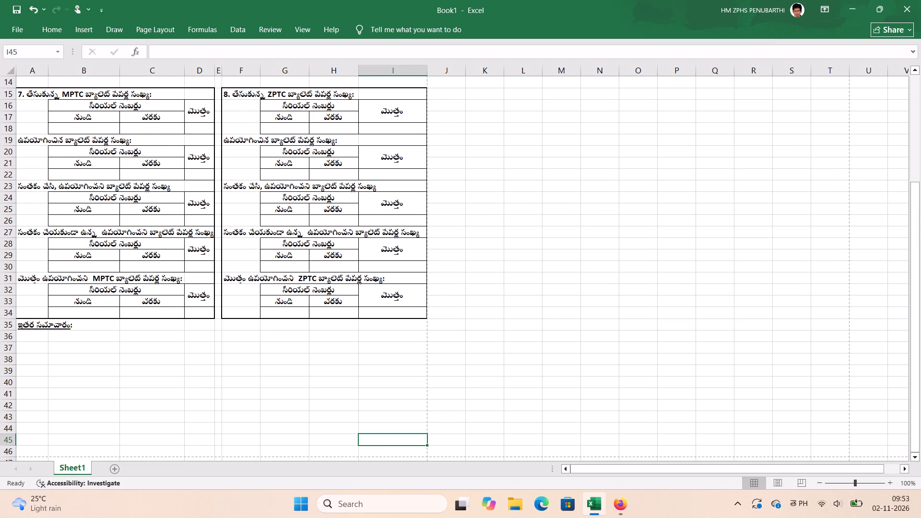
left_click(324, 379)
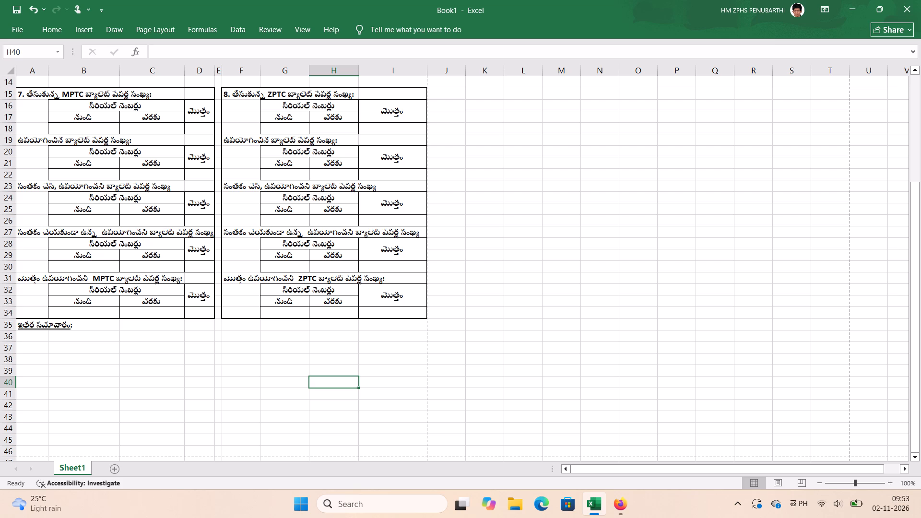
Narrow column C slightly and widen column D so the long row 27 label fits inside the MPTC ballot paper block.
left_click(213, 73)
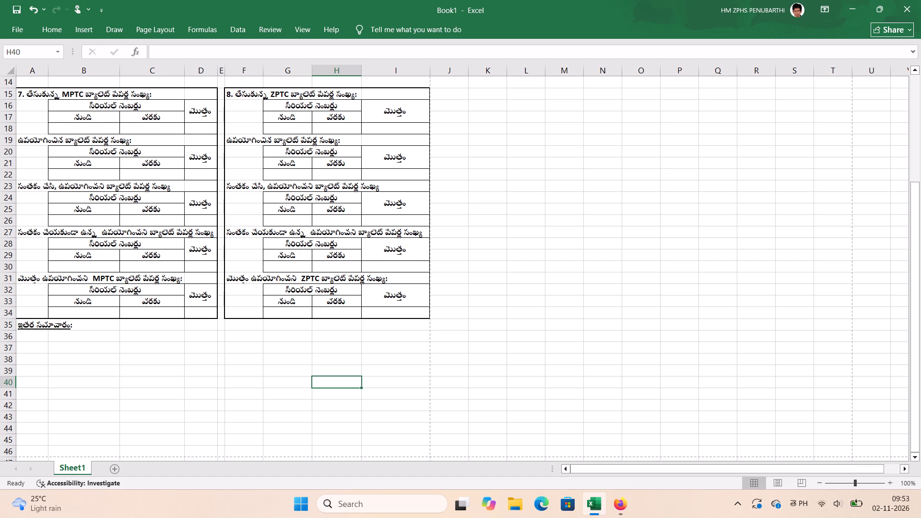
left_click(241, 403)
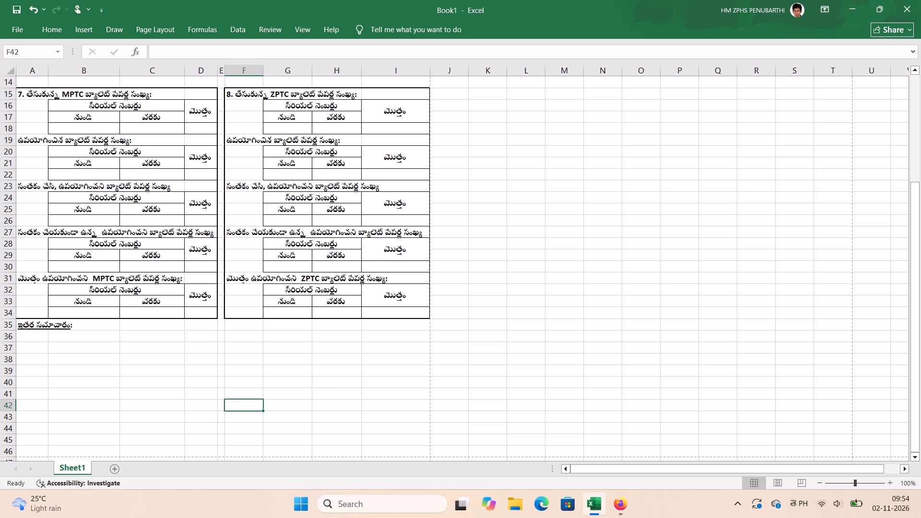
left_click_drag(184, 73, 177, 74)
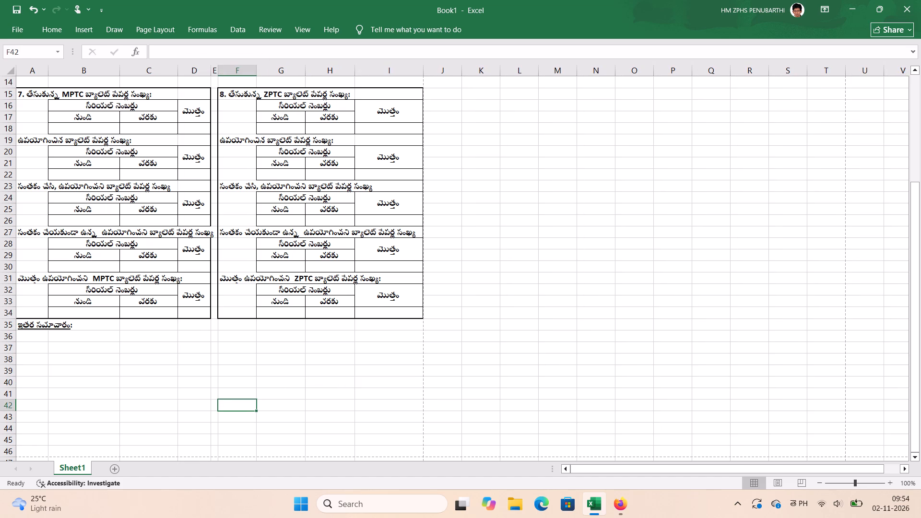
left_click(210, 372)
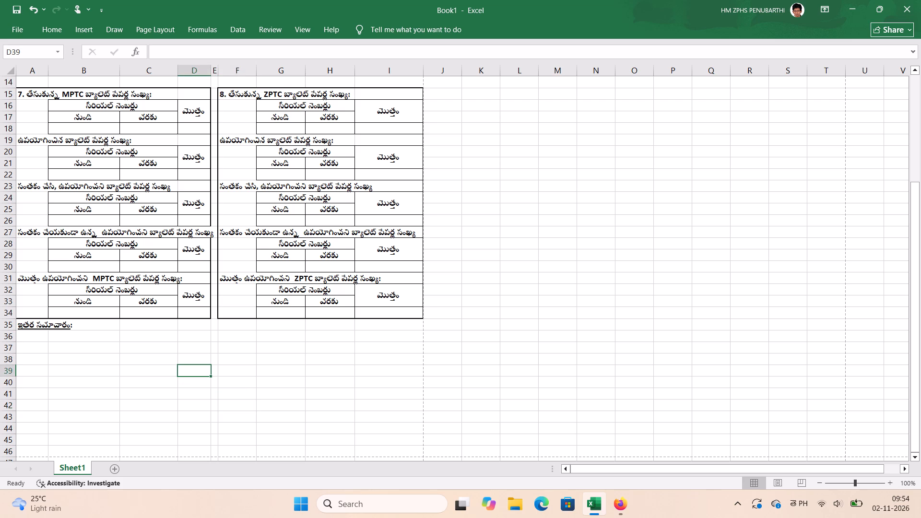
left_click(211, 67)
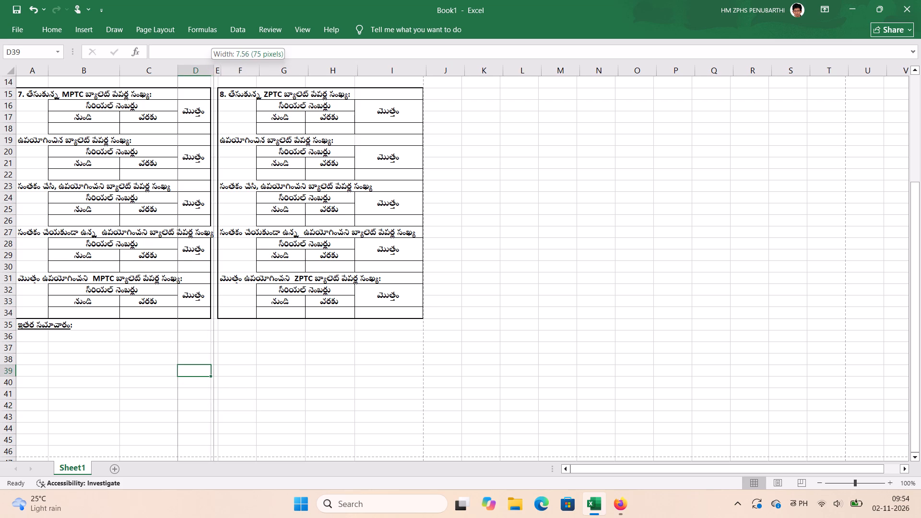
left_click(214, 66)
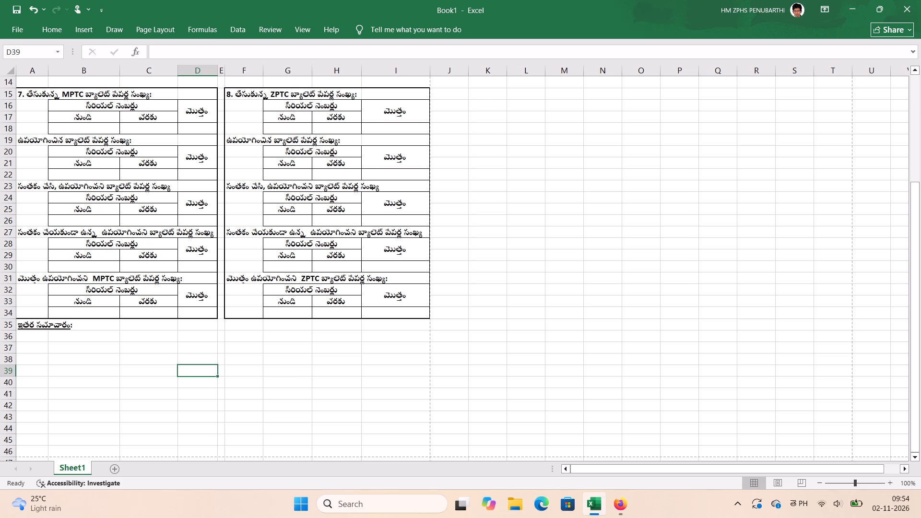
left_click(285, 393)
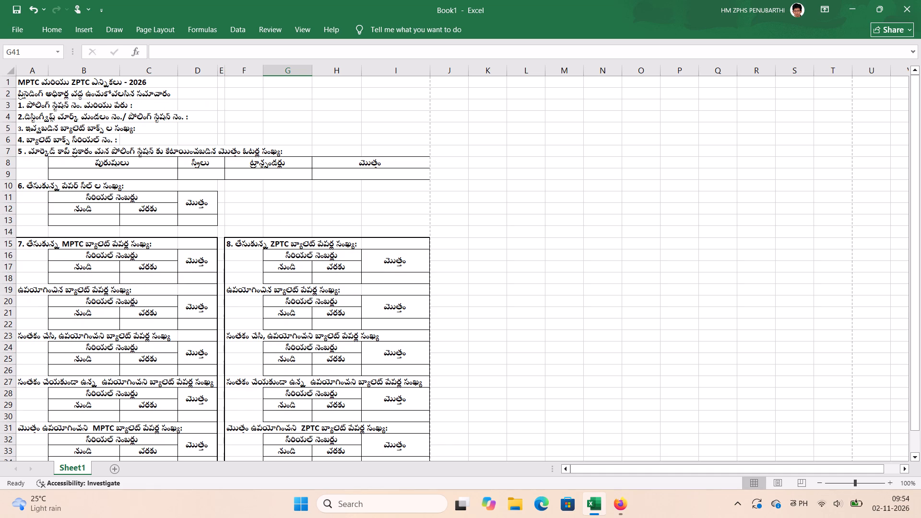
Merge and center the title "MPTC మరియు ZPTC ఎన్నికలు - 2026" across A1:I1 and set its font size to 14.
left_click_drag(29, 81, 317, 78)
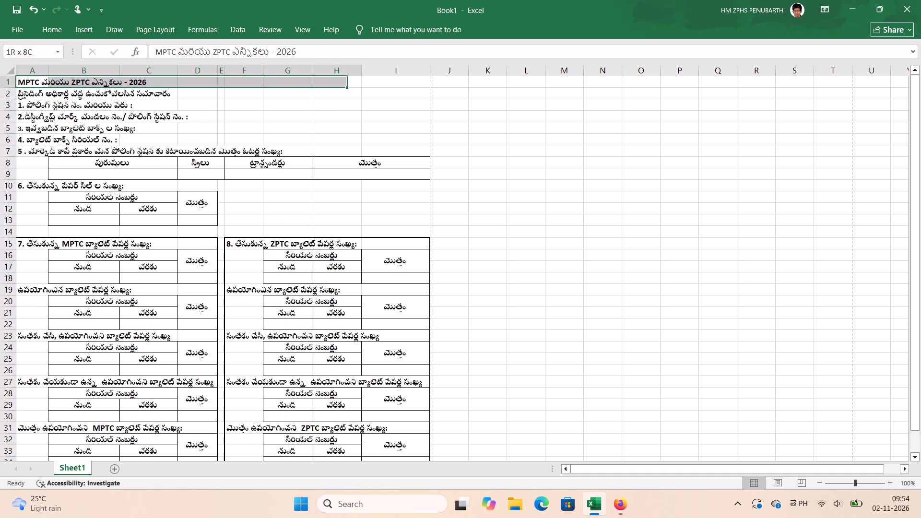
left_click_drag(317, 78, 407, 82)
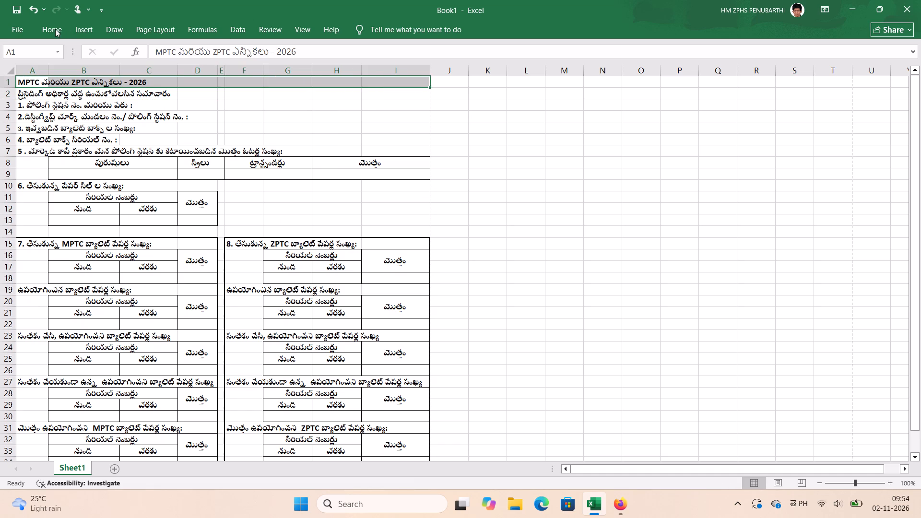
left_click(53, 28)
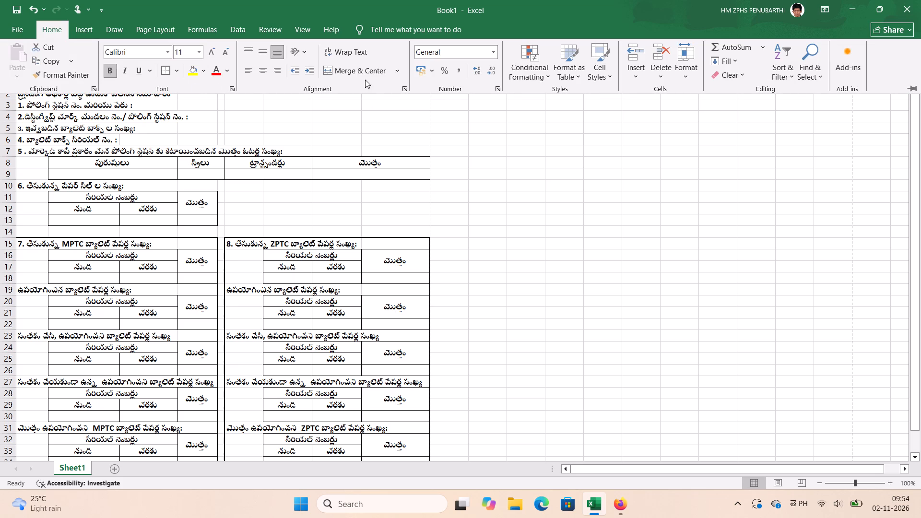
left_click(362, 68)
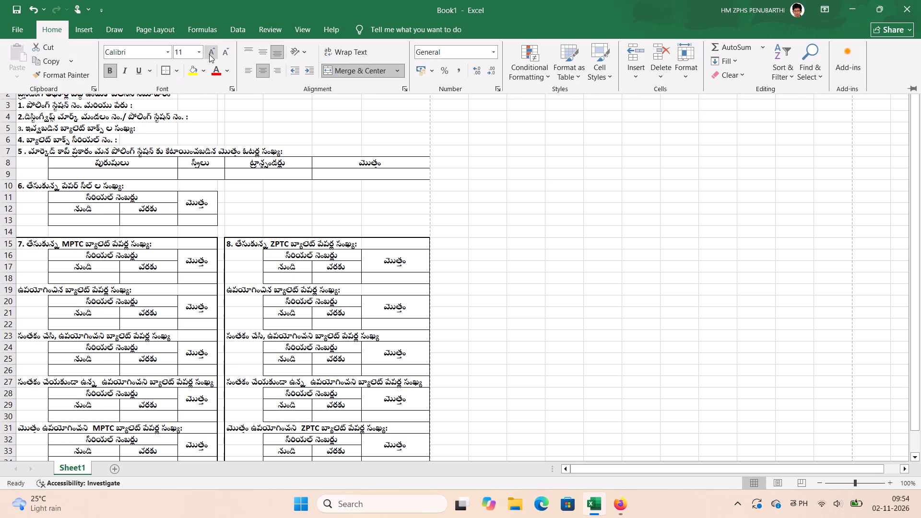
left_click(199, 52)
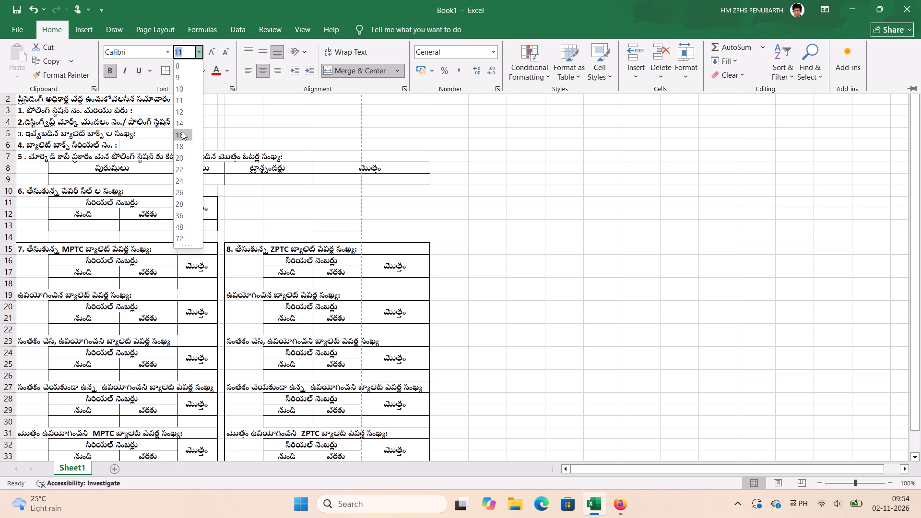
left_click(182, 127)
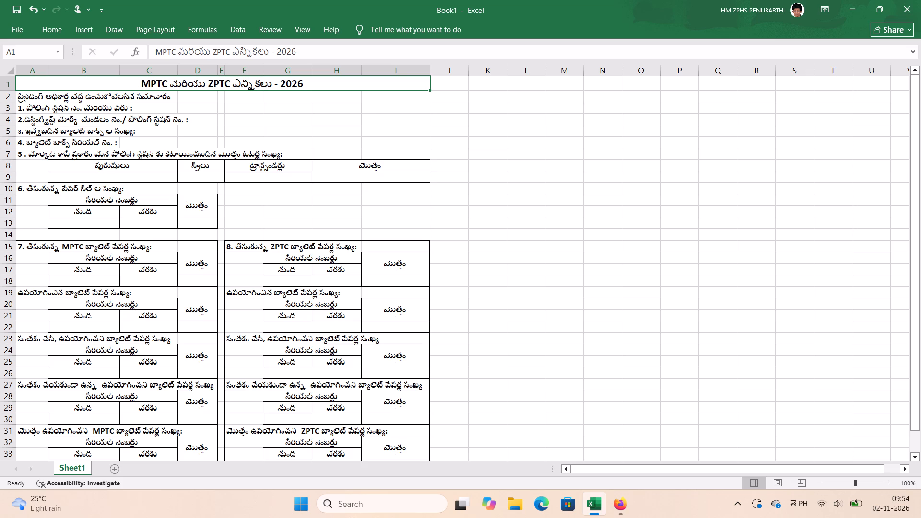
Merge and center the presiding officer subtitle in row 2 across A2:I2 and underline it.
left_click_drag(21, 97, 171, 95)
key("shift+Right")
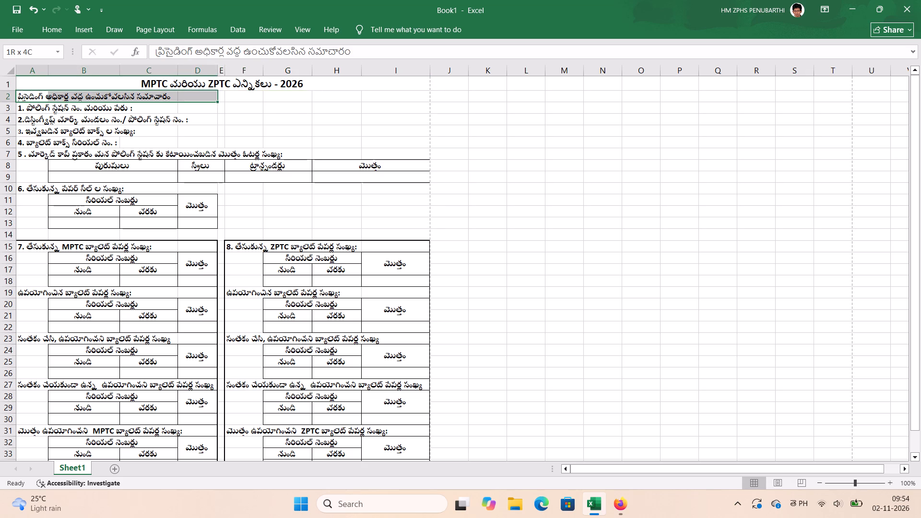
key("shift+Right")
key("shift+Right")
key("shift+Right")
key("shift+Right")
key("shift+Right")
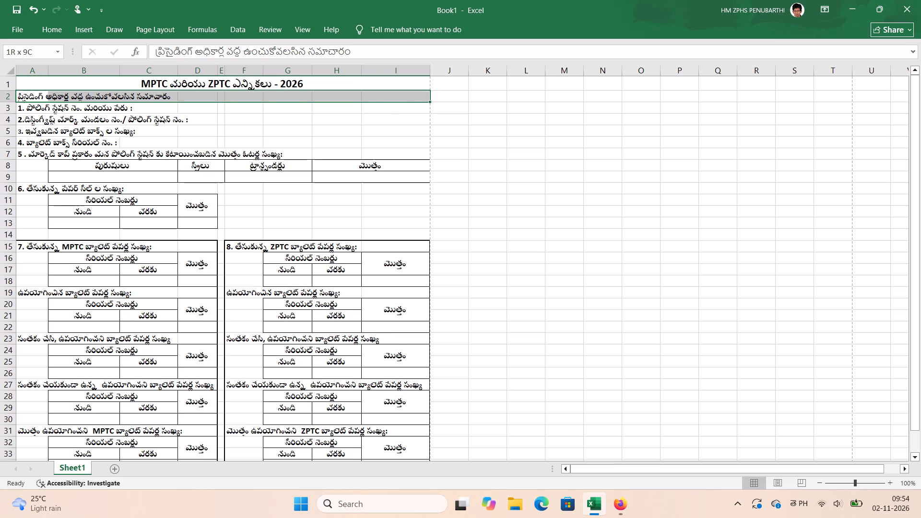
left_click(45, 27)
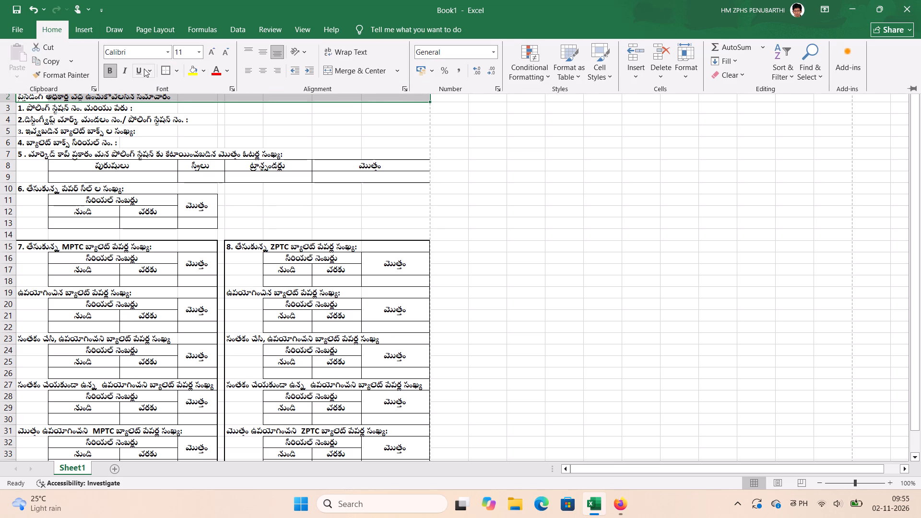
left_click(343, 71)
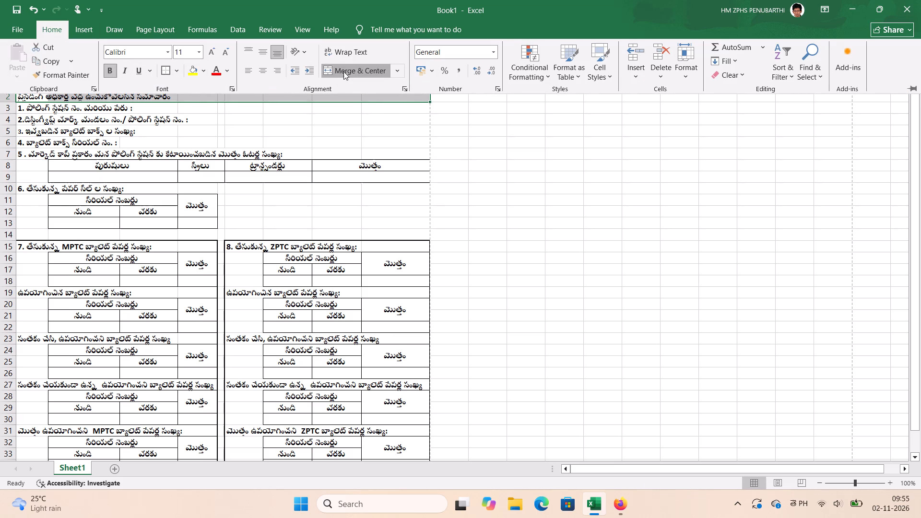
left_click(137, 70)
left_click(416, 178)
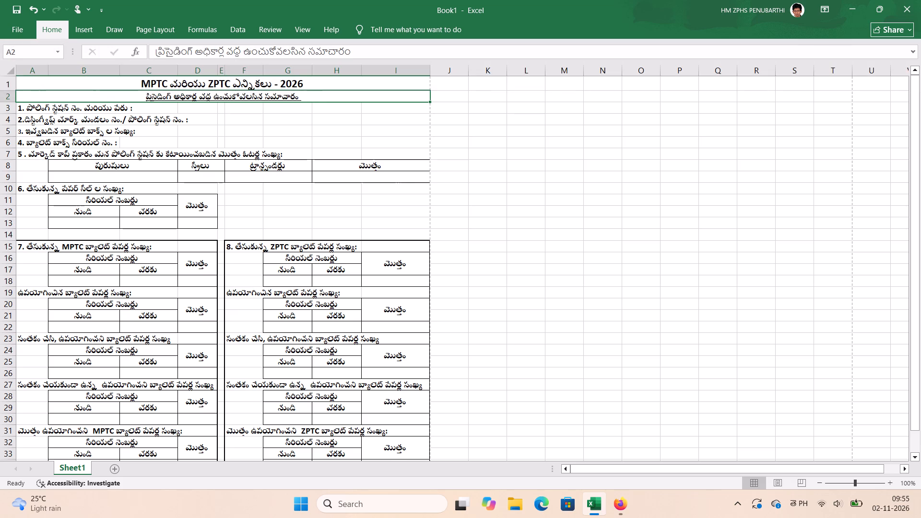
left_click(545, 227)
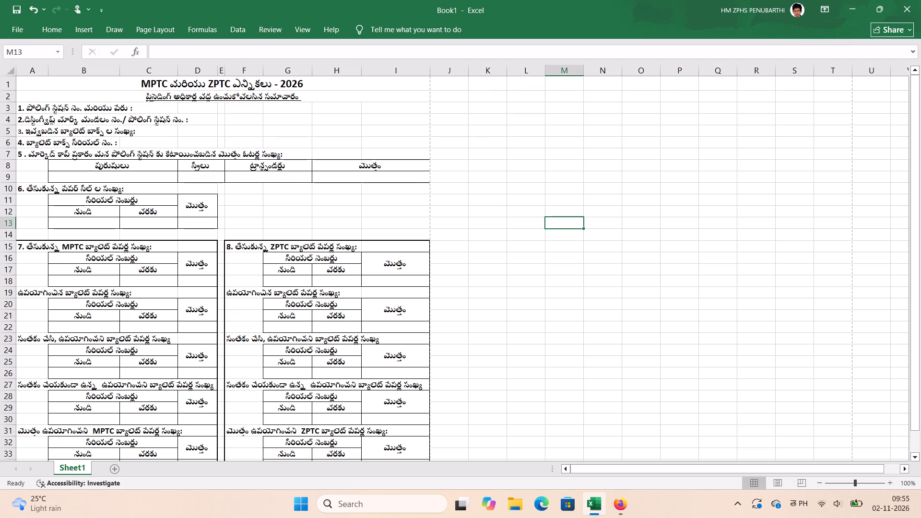
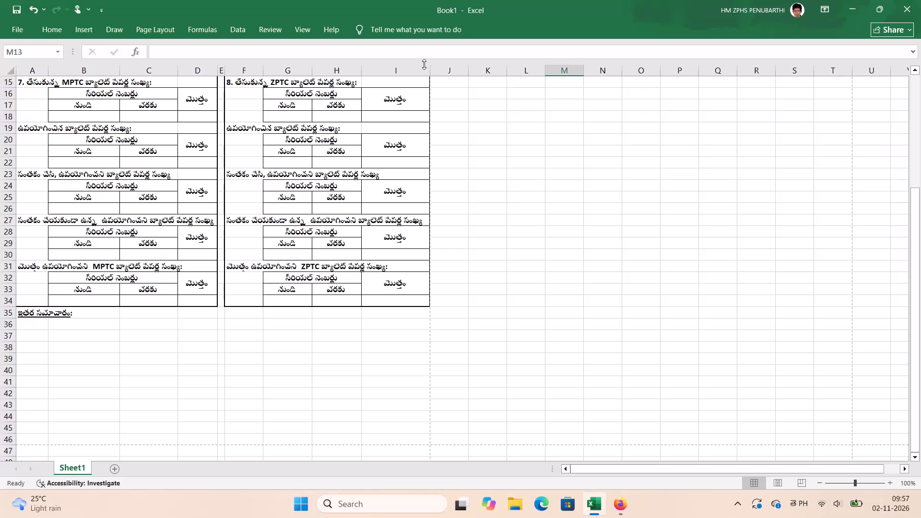
Save the workbook in the OneDrive Documents folder under the Telugu file name "ఇన్ఫర్మేషన్ షీట్" (INFORMATION SHEET).
left_click(50, 30)
left_click(13, 10)
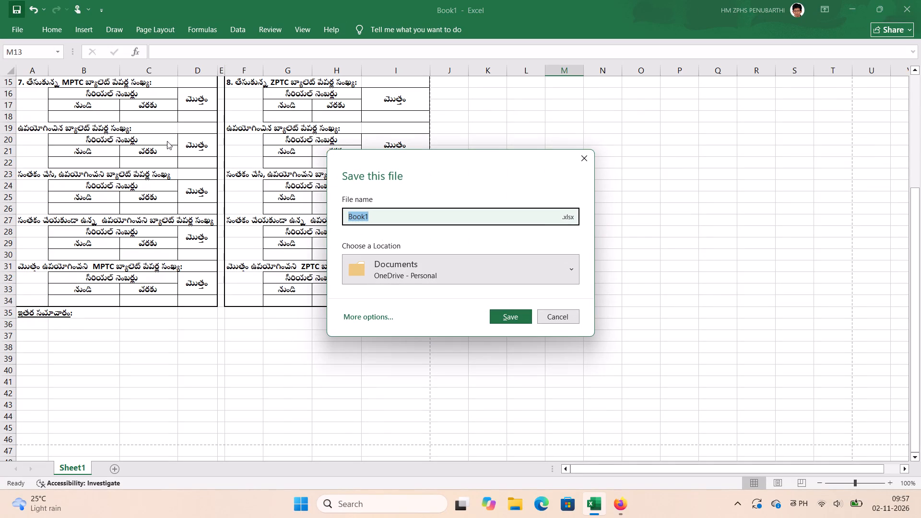
left_click(373, 215)
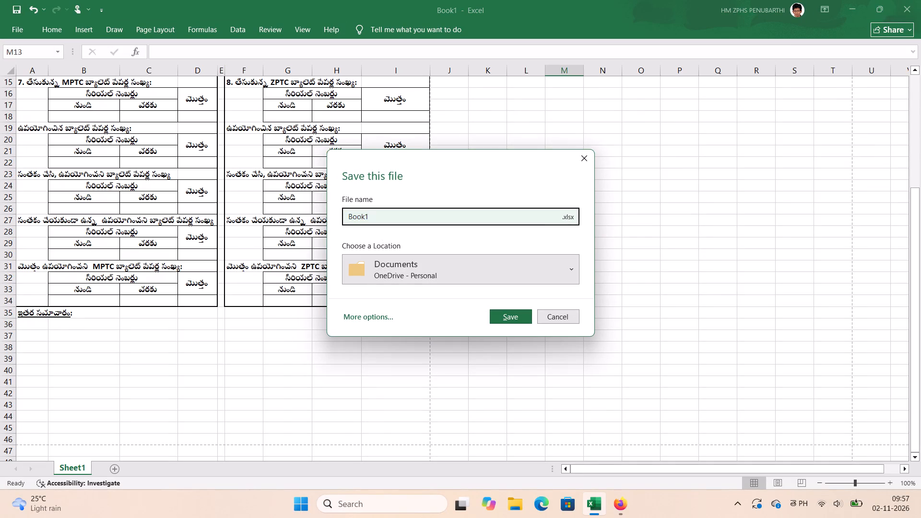
key("BackSpace")
key("BackSpace")
key("BackSpace")
key("BackSpace")
key("BackSpace")
key("BackSpace")
key("BackSpace")
key("BackSpace")
key("BackSpace")
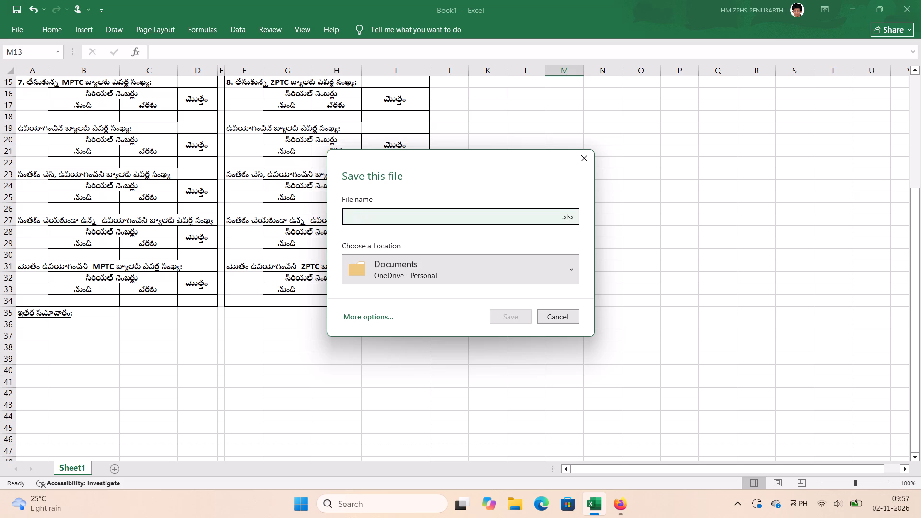
type("INFORMA")
type("TION SHEET")
key("space")
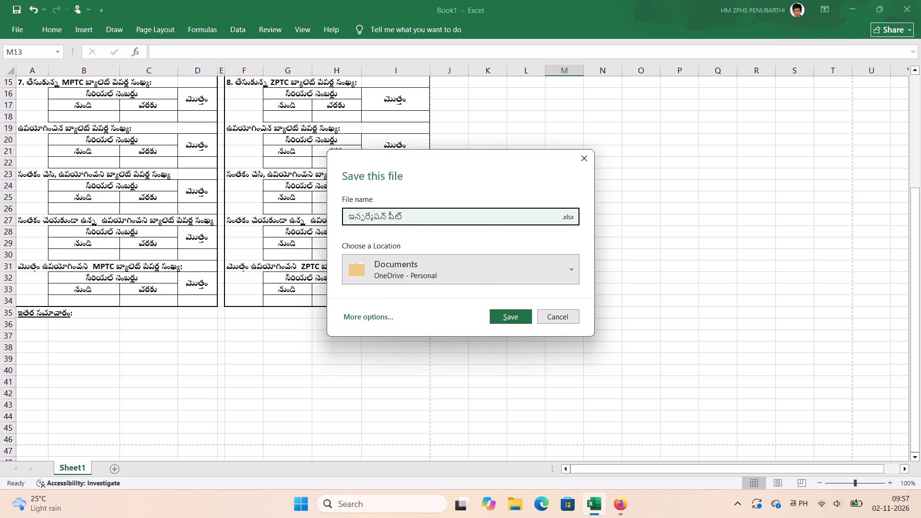
left_click(507, 314)
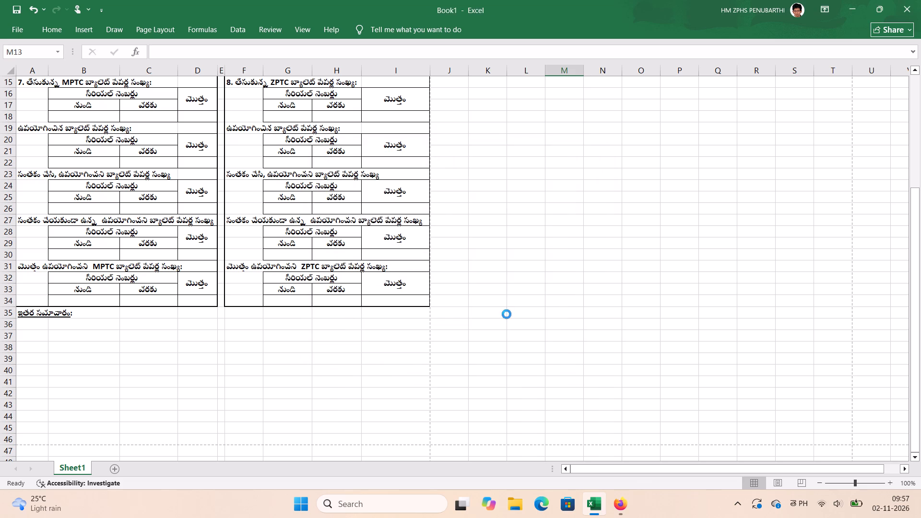
left_click(557, 282)
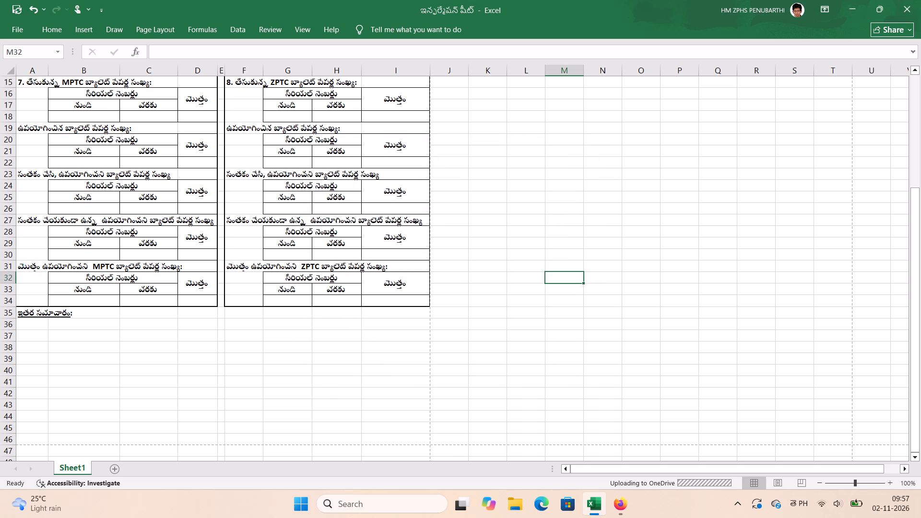
left_click(607, 216)
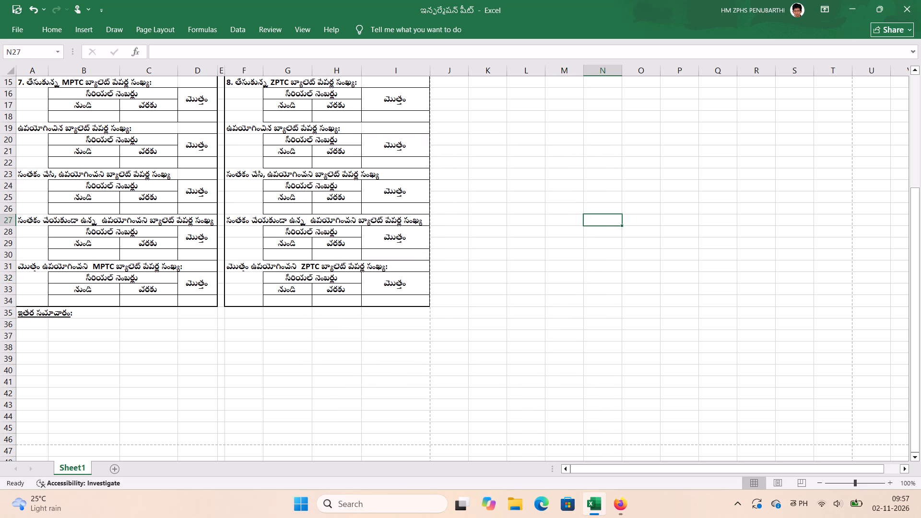
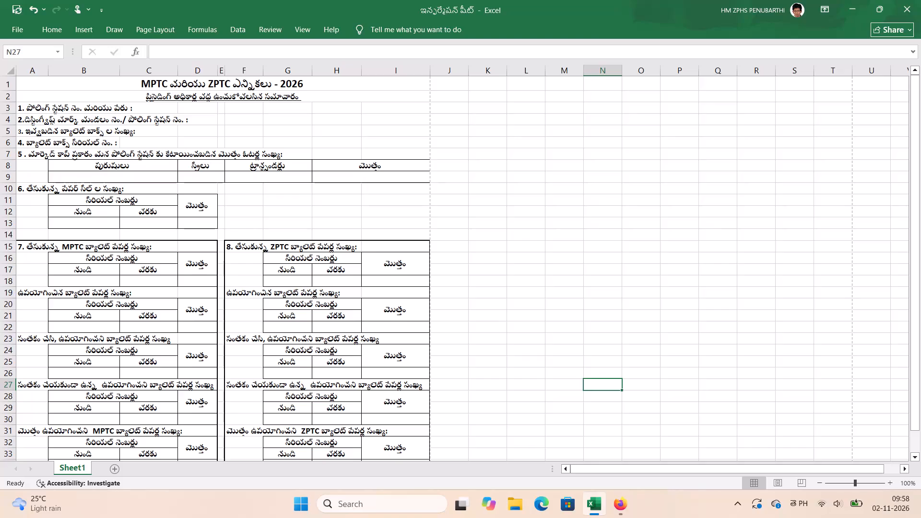
Enter the Telugu label "ఉపయోగించిన పేపర్ సీల్ నెం." (used paper seal number) in cell F10.
double_click(254, 190)
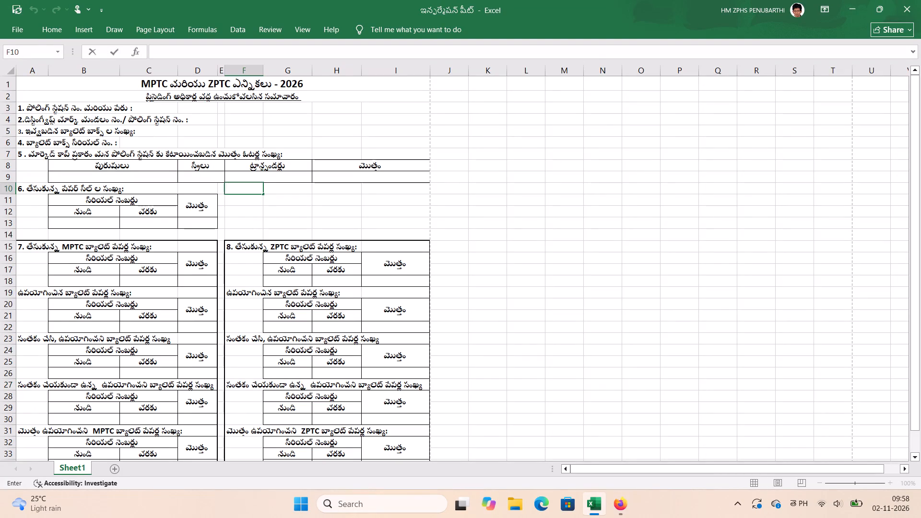
left_click(254, 190)
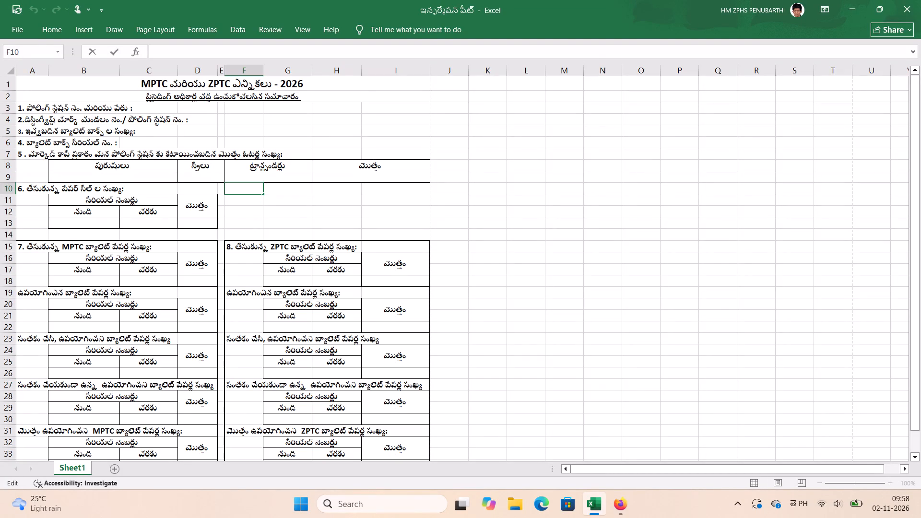
type("UPA")
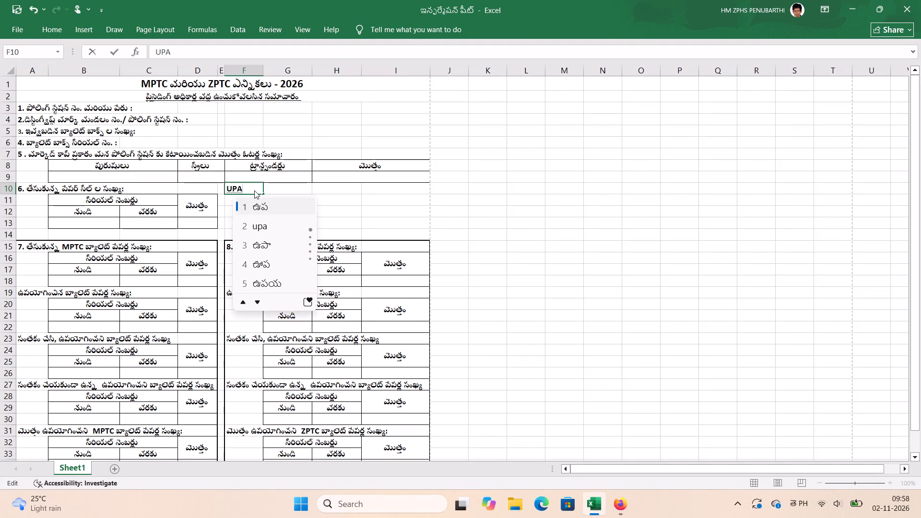
type("YOGINCHINA")
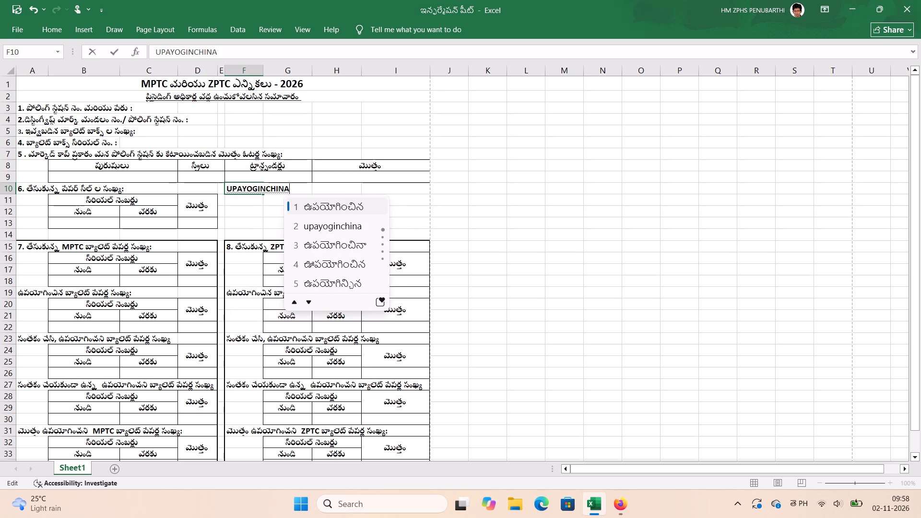
key("space")
key("p")
type("APER")
key("space")
type("SEAL NEM.")
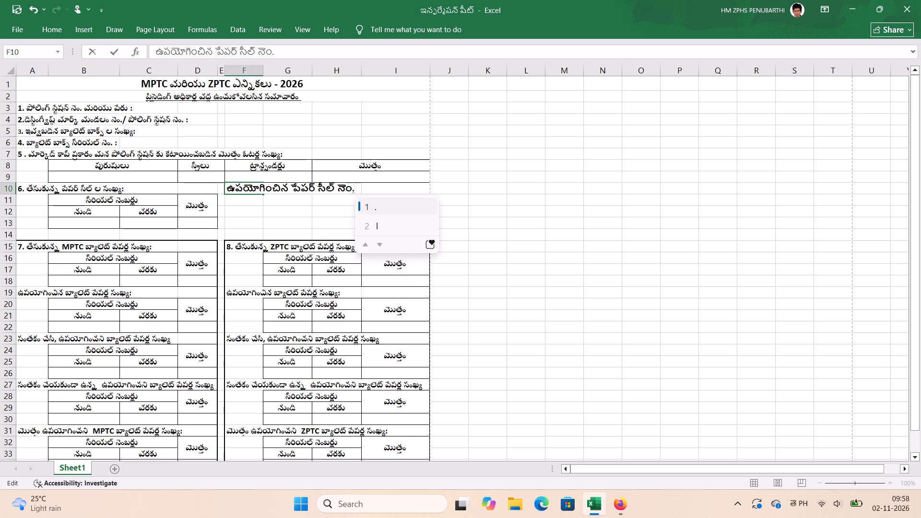
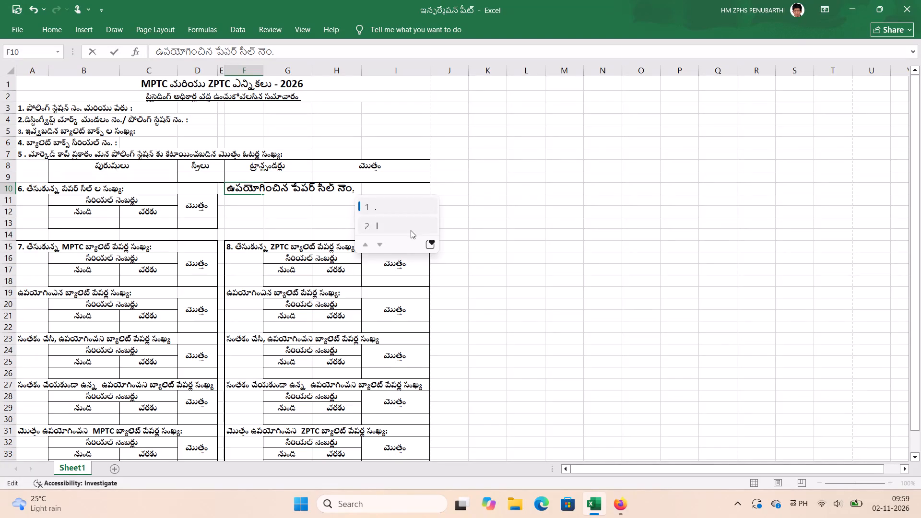
Finish the used paper seal number label in cell F10.
left_click(527, 223)
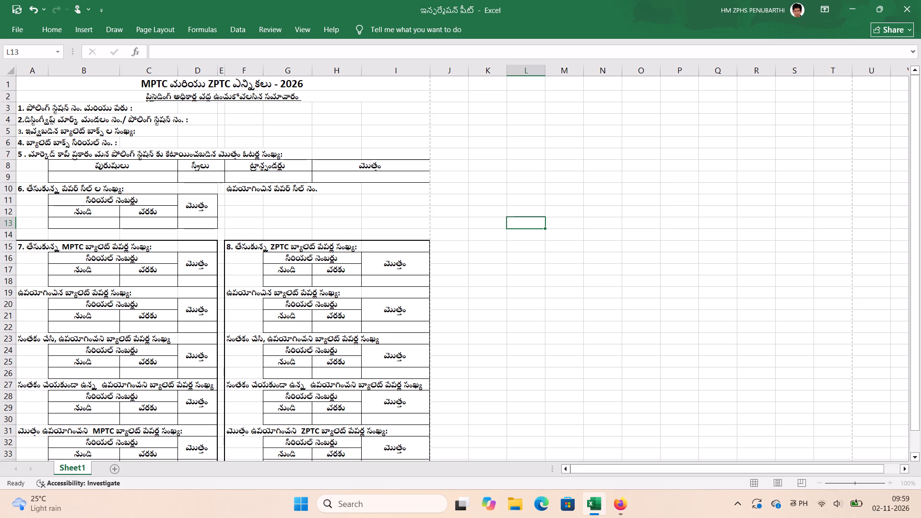
Start the Telugu label for unused paper seals in cell F11 with the words "ఊయపయోగించని పేపర్".
double_click(235, 201)
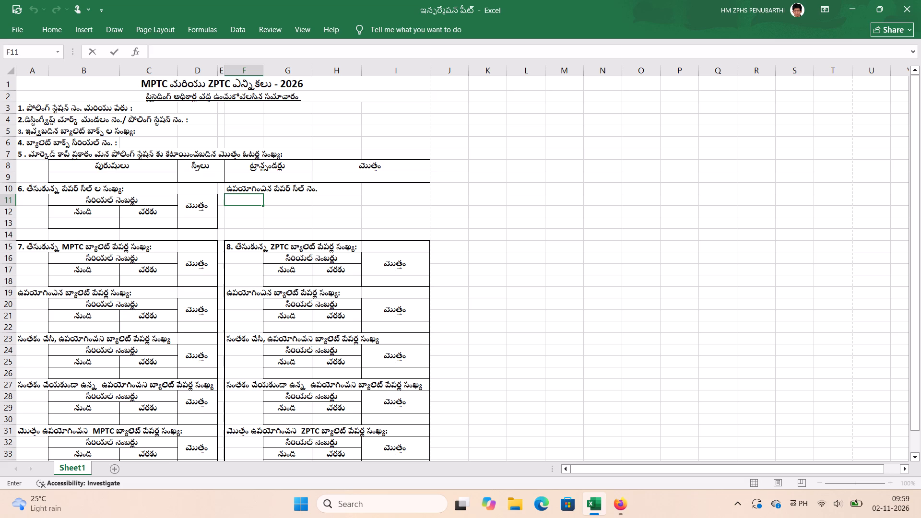
left_click(235, 201)
key("u")
type("AP")
type("YOGINCHA")
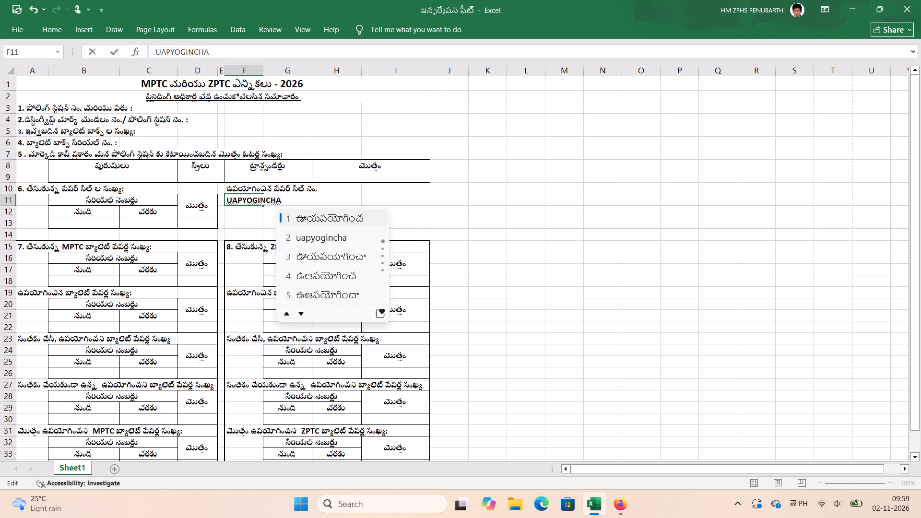
type("NI")
key("space")
key("p")
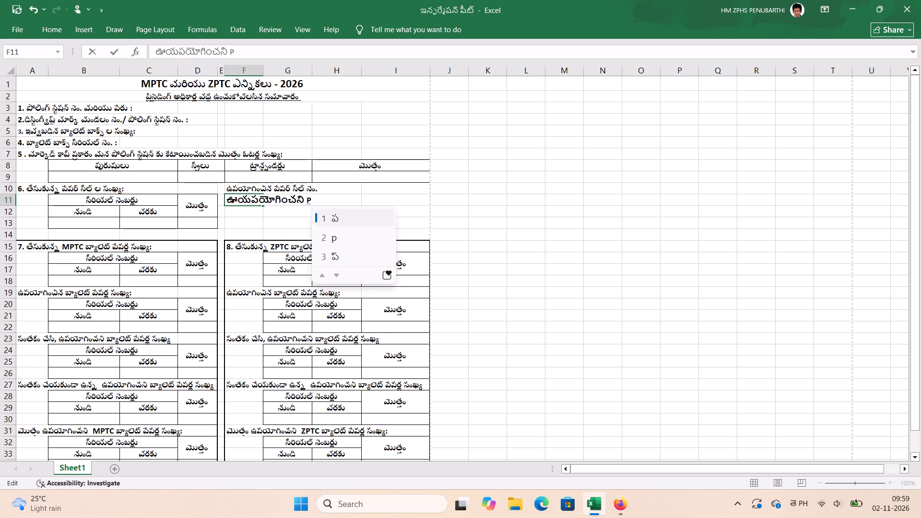
type("APER SEL")
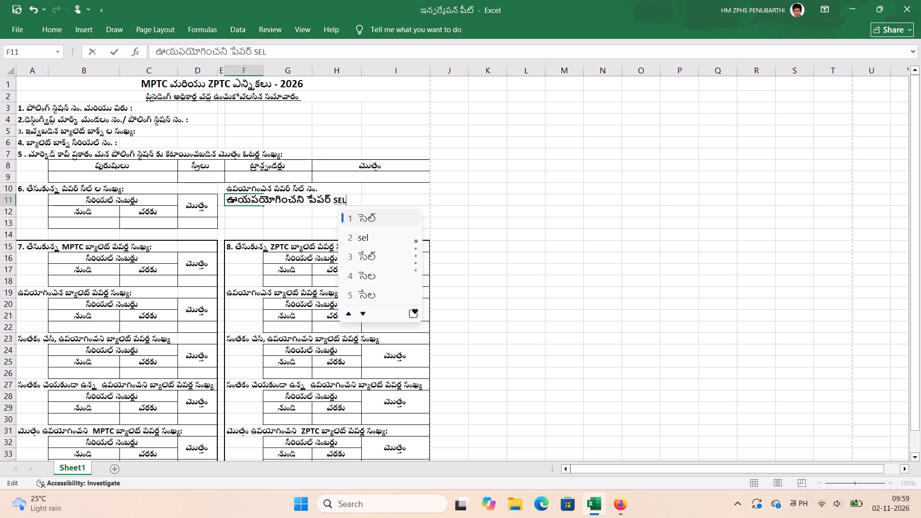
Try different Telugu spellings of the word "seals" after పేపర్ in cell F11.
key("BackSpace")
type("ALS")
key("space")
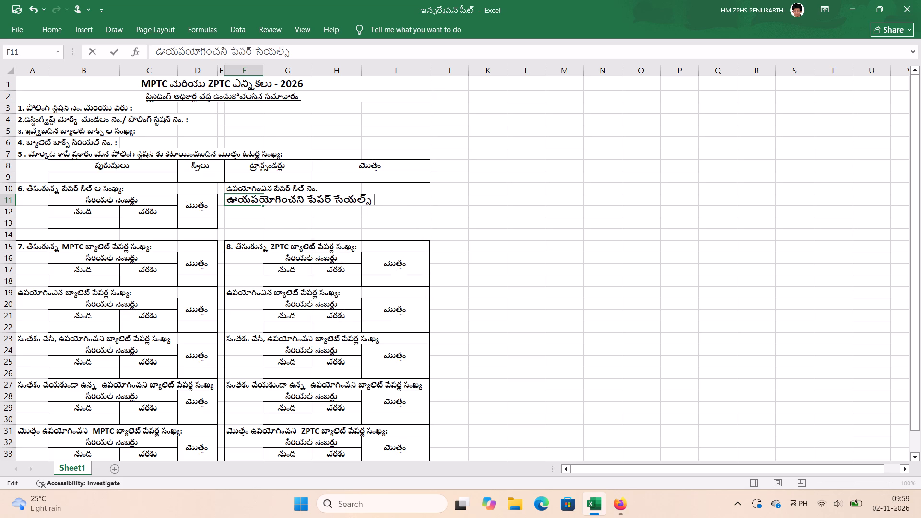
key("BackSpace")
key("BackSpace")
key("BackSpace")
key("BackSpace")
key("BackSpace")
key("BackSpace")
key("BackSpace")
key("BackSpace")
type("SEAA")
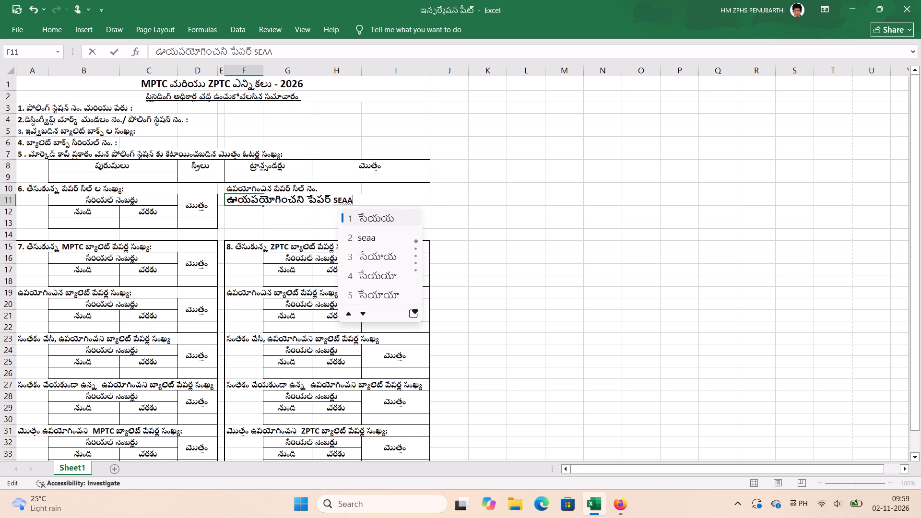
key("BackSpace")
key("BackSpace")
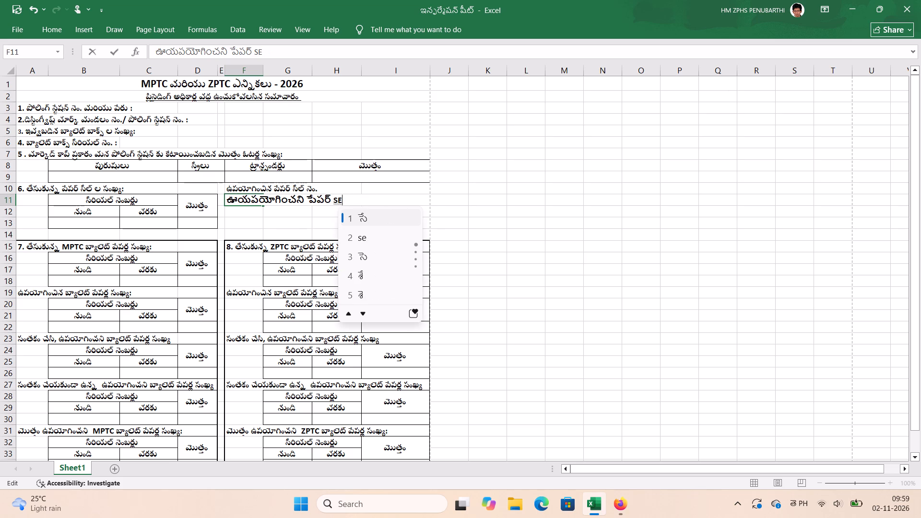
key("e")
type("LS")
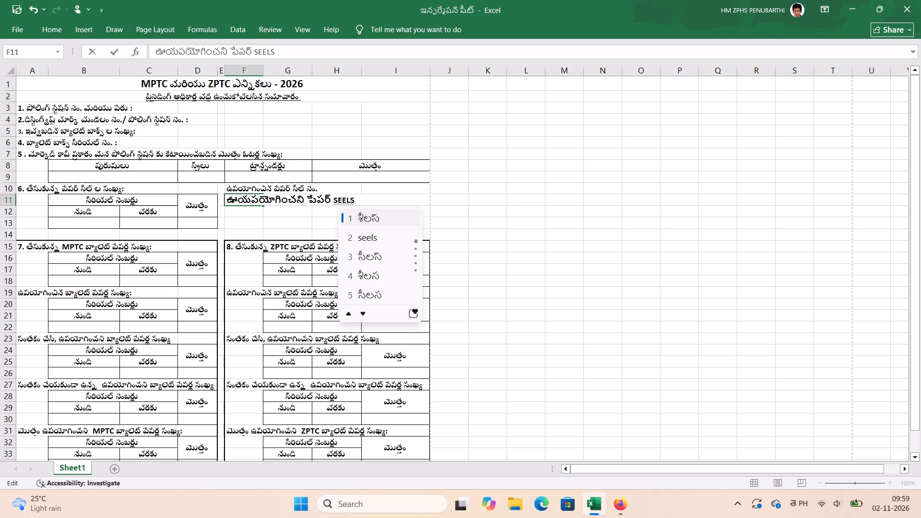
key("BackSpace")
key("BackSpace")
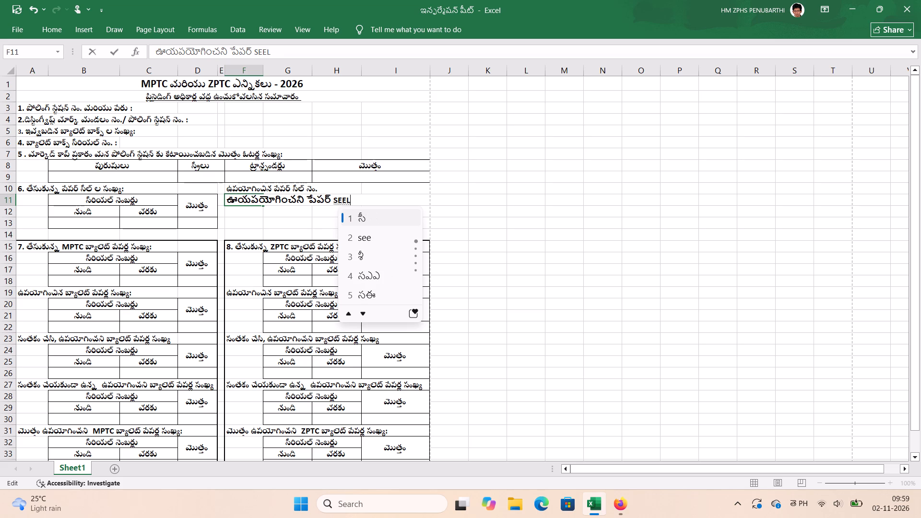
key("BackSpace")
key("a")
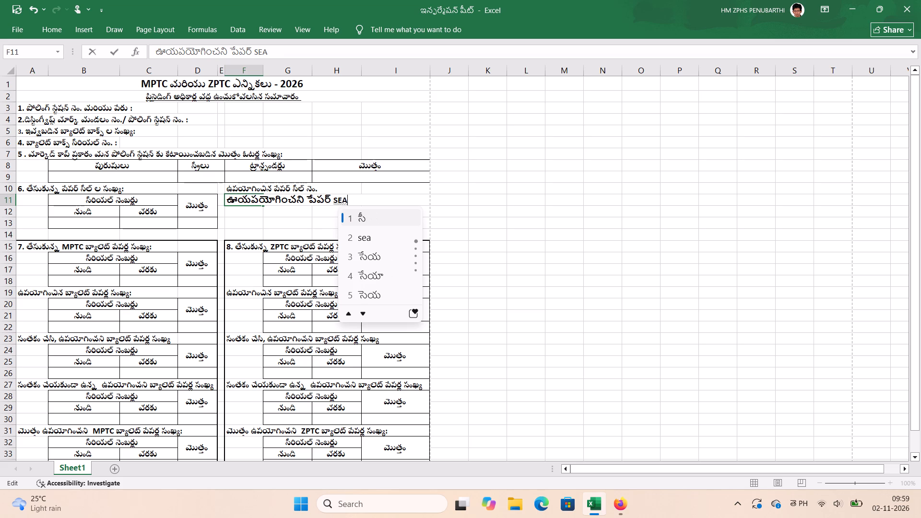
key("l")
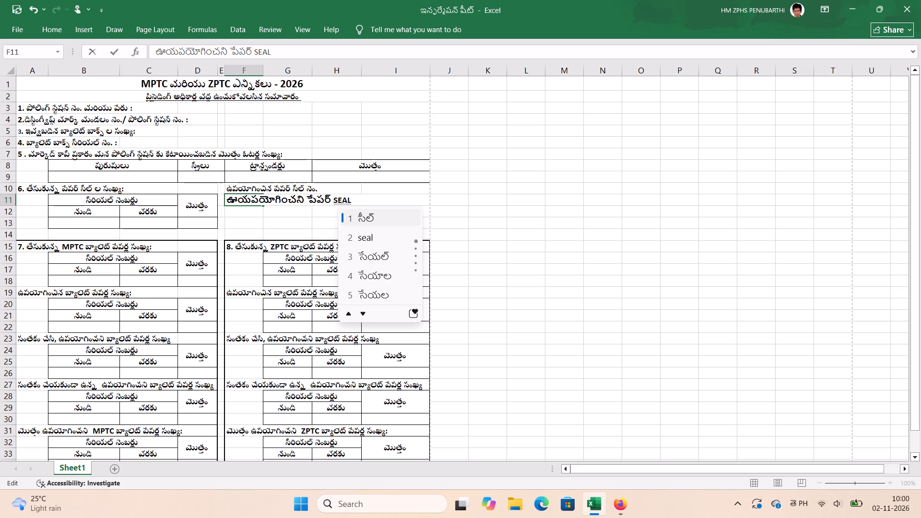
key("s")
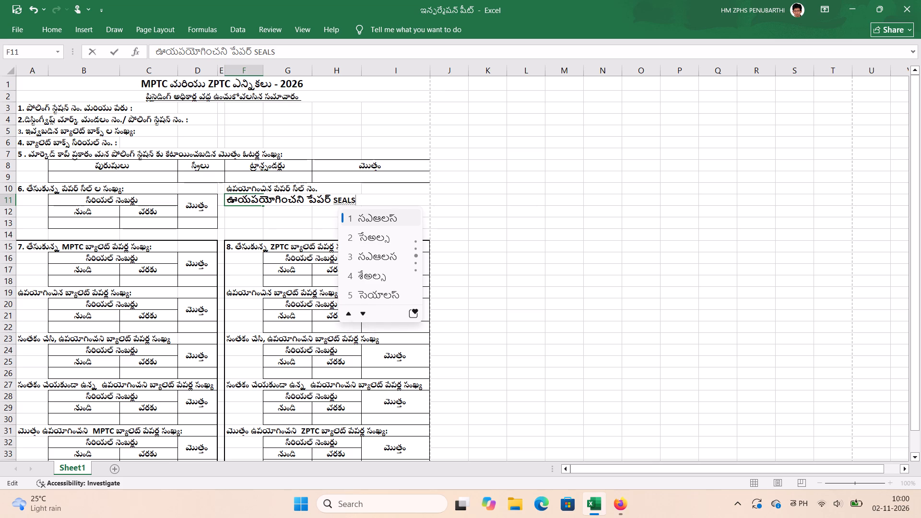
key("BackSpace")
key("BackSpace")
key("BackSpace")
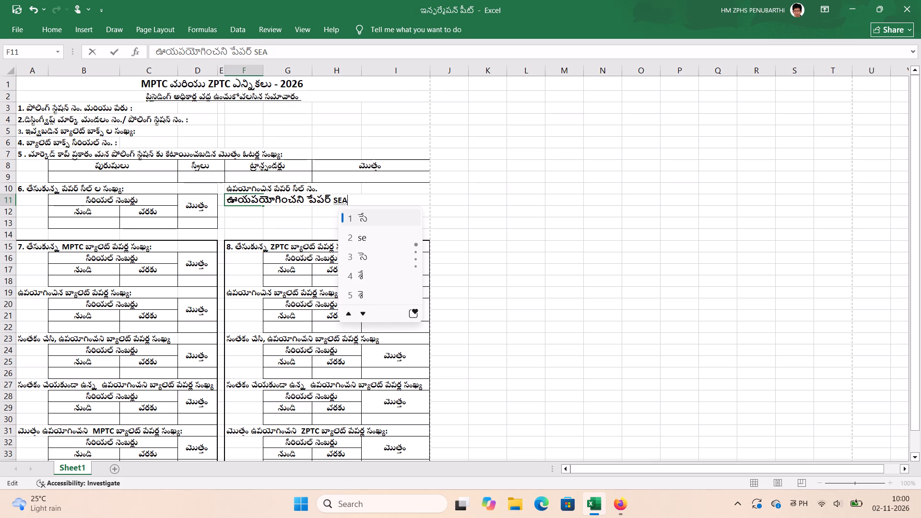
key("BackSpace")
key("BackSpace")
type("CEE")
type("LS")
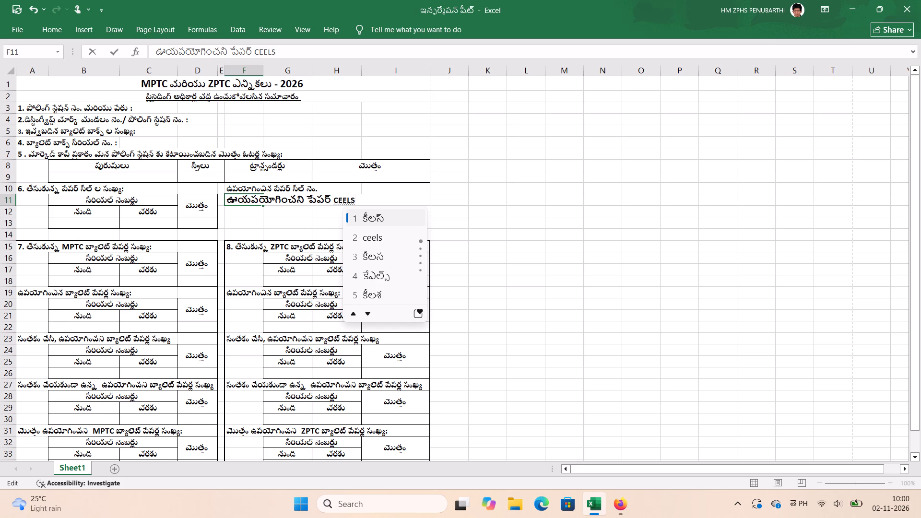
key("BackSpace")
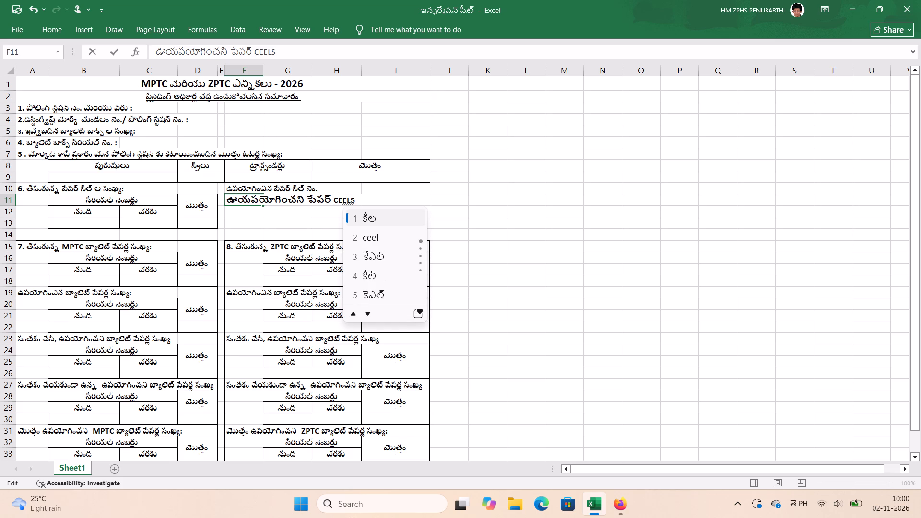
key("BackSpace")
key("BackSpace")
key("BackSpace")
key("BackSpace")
Complete the label in cell F11 with "సీల్స్ నెం. లు" after పేపర్.
key("s")
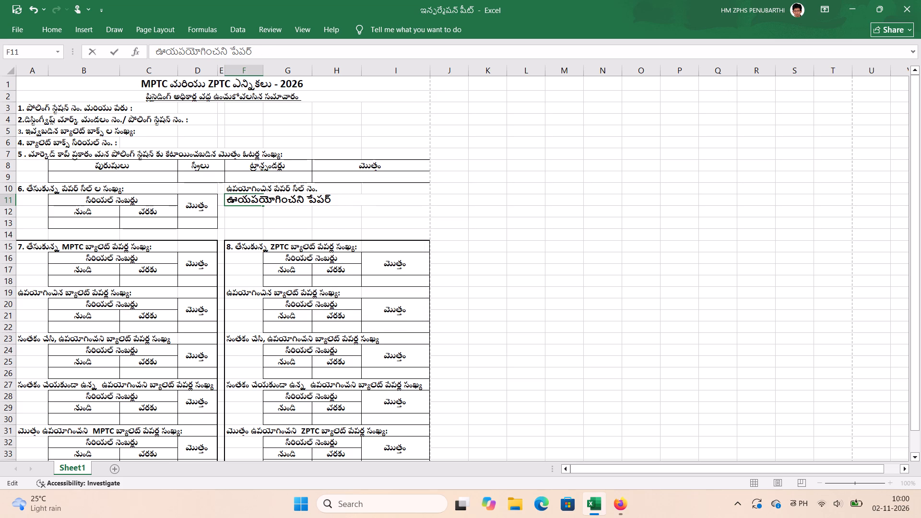
type("EE")
type("LS")
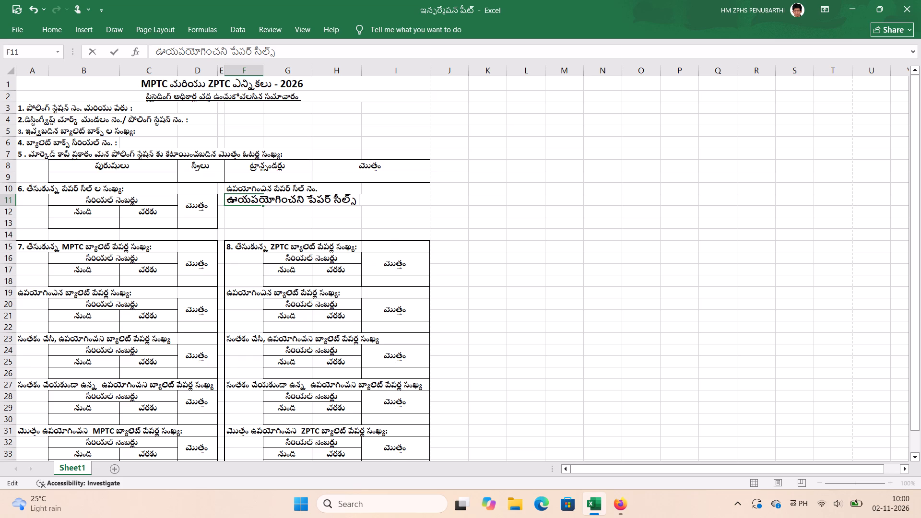
key("n")
key("e")
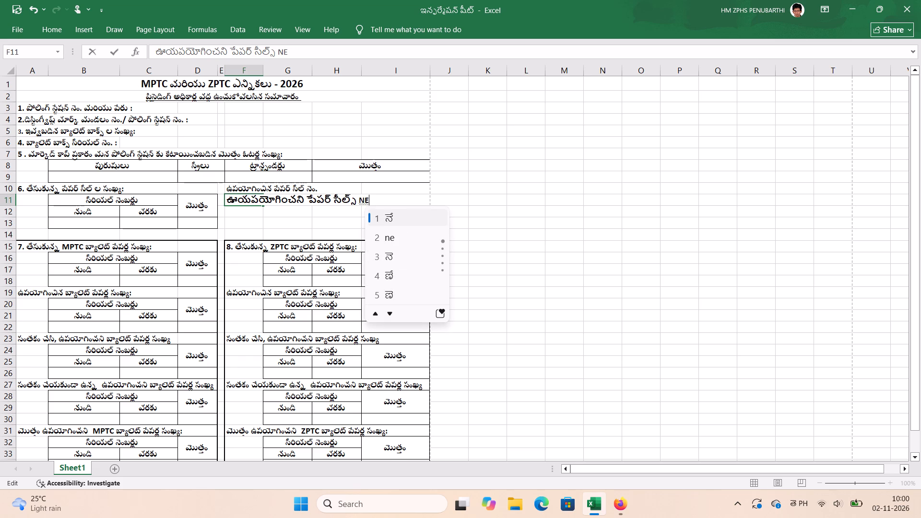
key("m")
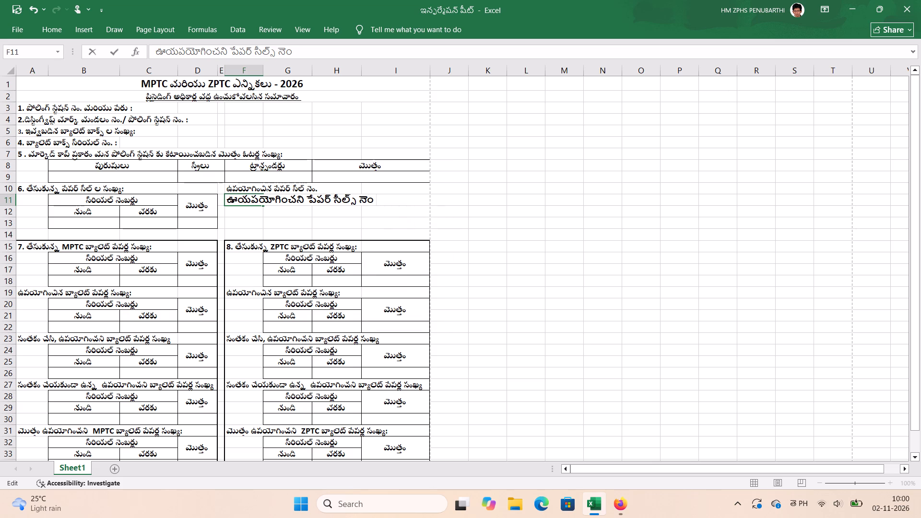
key("BackSpace")
key("period")
type("LU")
Correct the first word of the F11 label to "ఉపయోగించని" (unused).
left_click_drag(249, 200, 227, 200)
key("u")
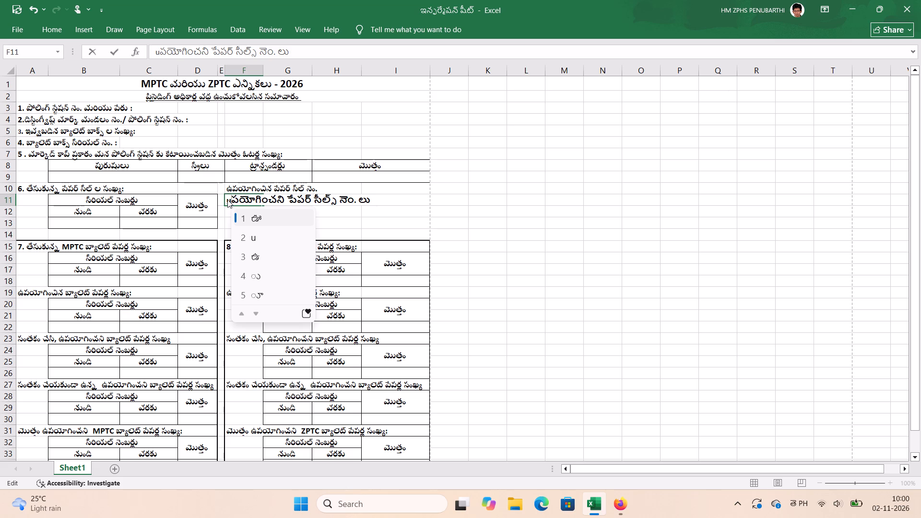
left_click(260, 261)
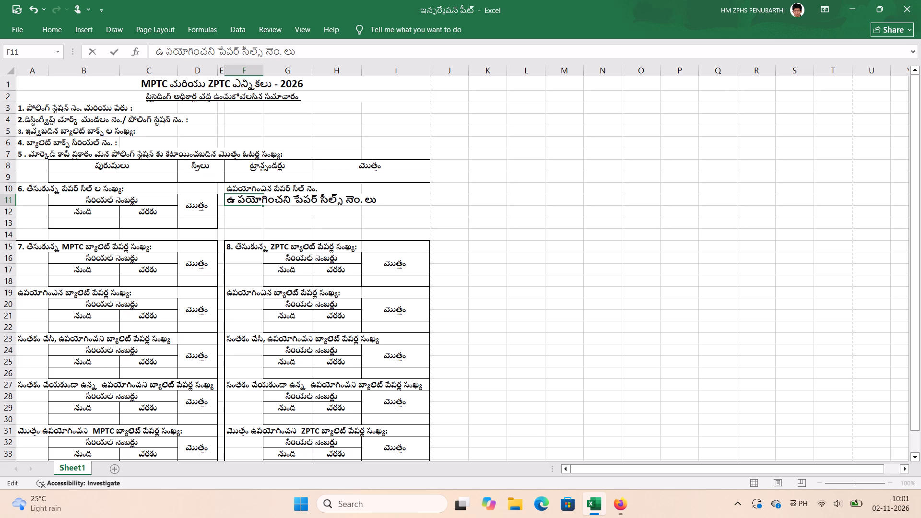
key("BackSpace")
left_click(566, 290)
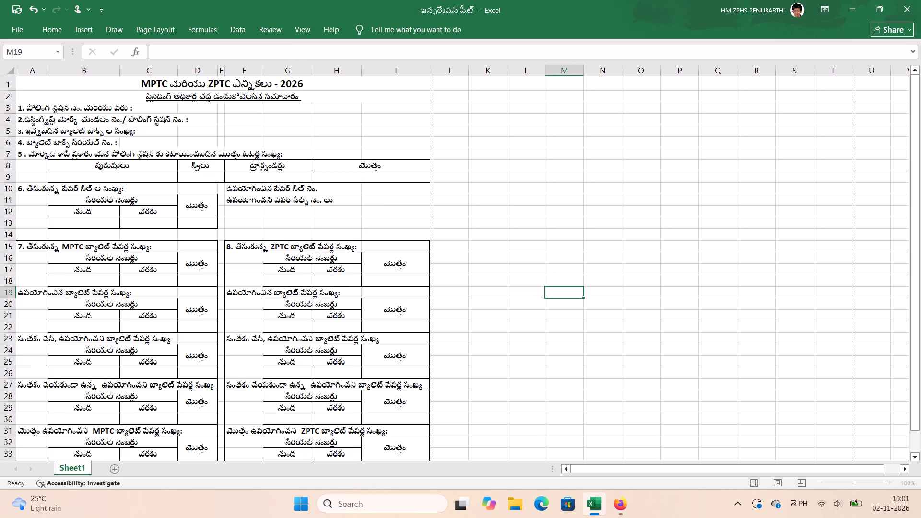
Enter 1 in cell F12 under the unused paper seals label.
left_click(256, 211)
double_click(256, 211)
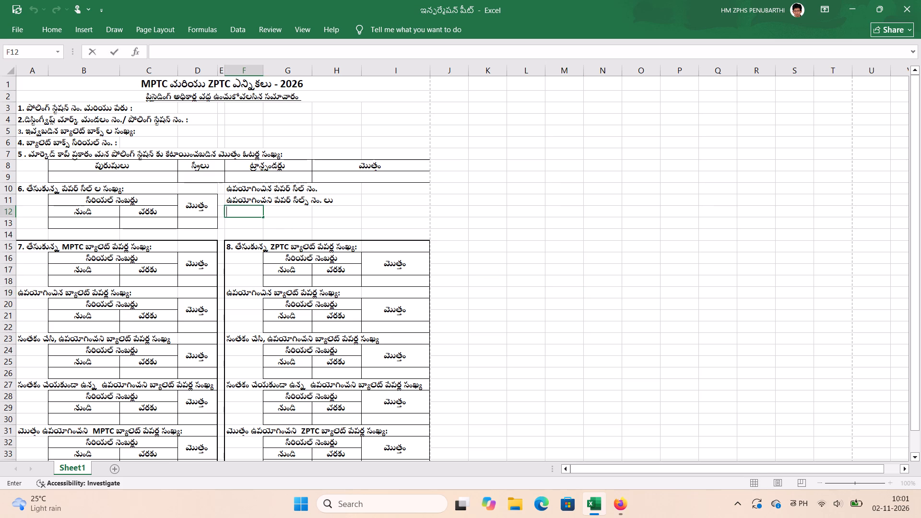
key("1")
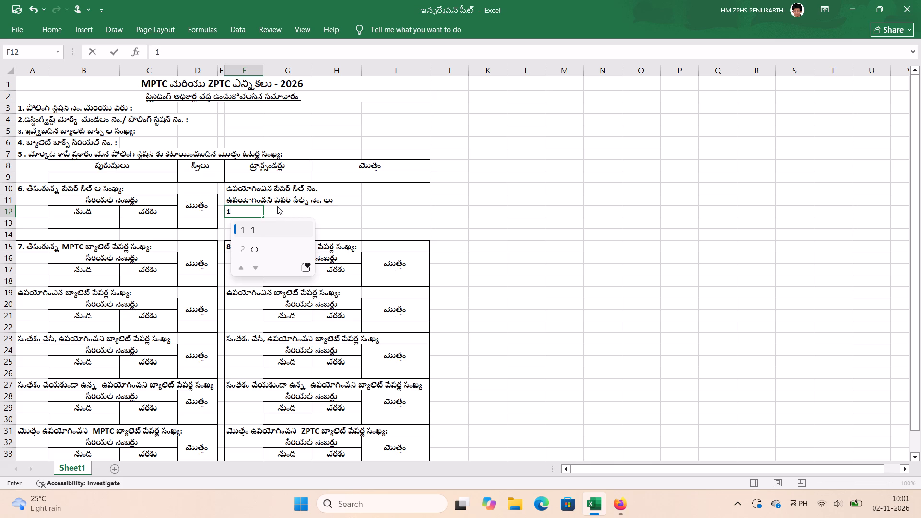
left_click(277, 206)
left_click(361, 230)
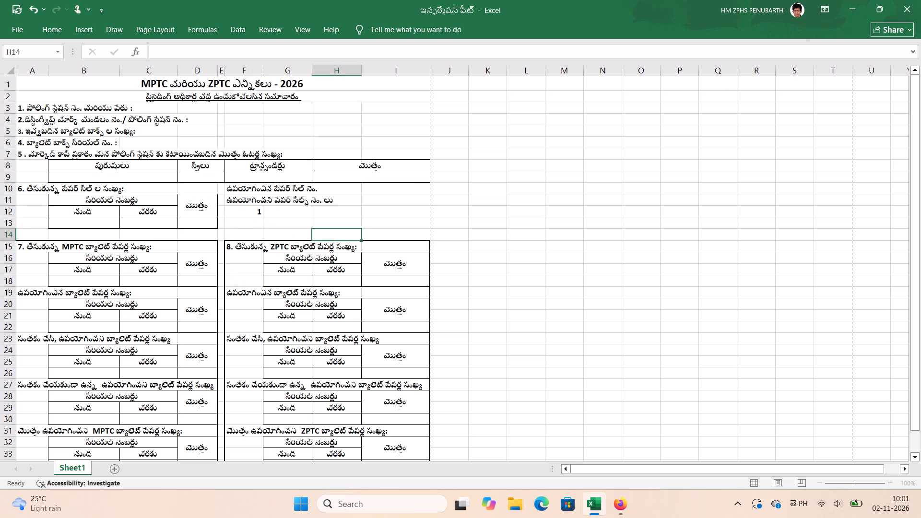
Copy the నుండి and వరకు header cells with their blank row, B12:C13, into F12:I13 under the unused paper seals label.
left_click_drag(75, 215, 138, 223)
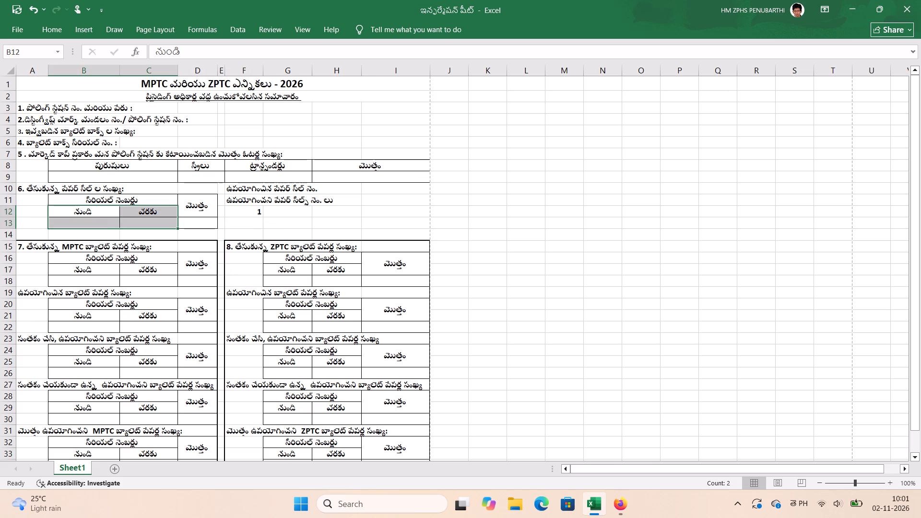
key("ctrl+c")
left_click(138, 223, "ctrl")
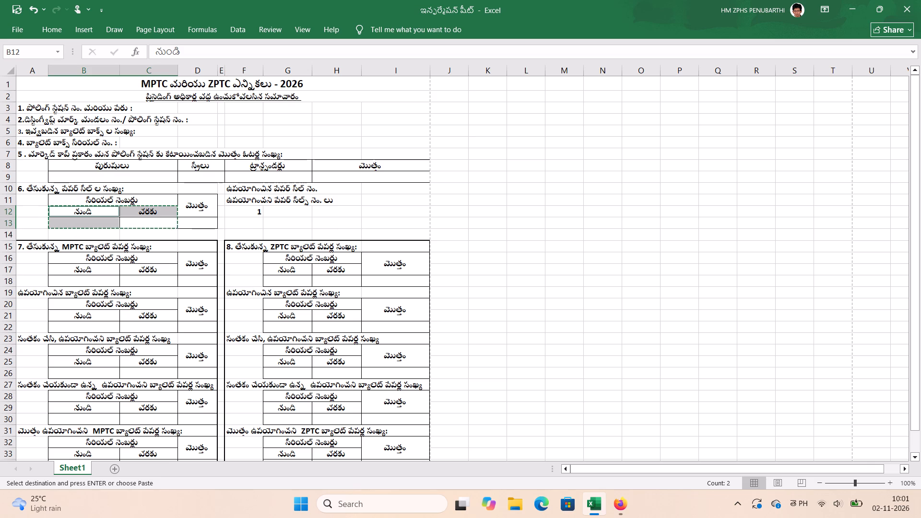
left_click_drag(236, 213, 279, 215)
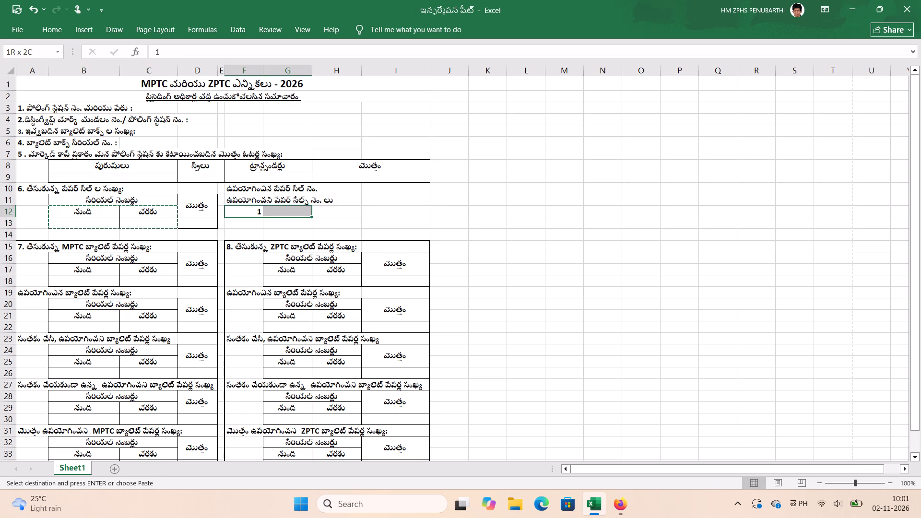
left_click_drag(279, 215, 368, 220)
key("ctrl+v")
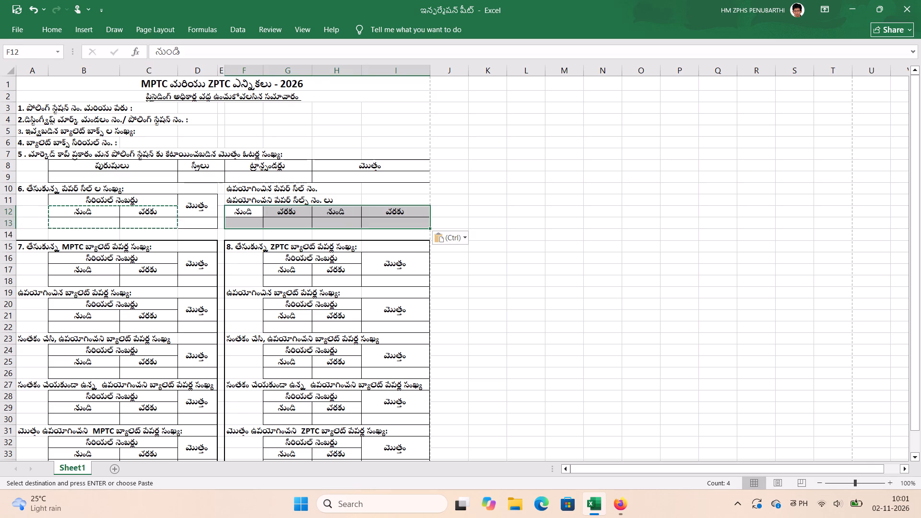
left_click(531, 206)
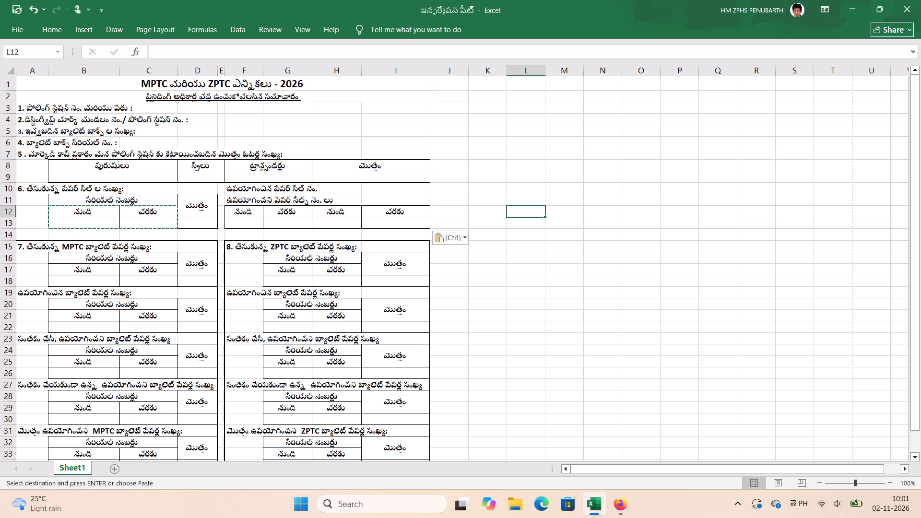
Clear the duplicate నుండి and వరకు header contents from H12:I13 under the unused paper seals label.
left_click_drag(336, 211, 354, 214)
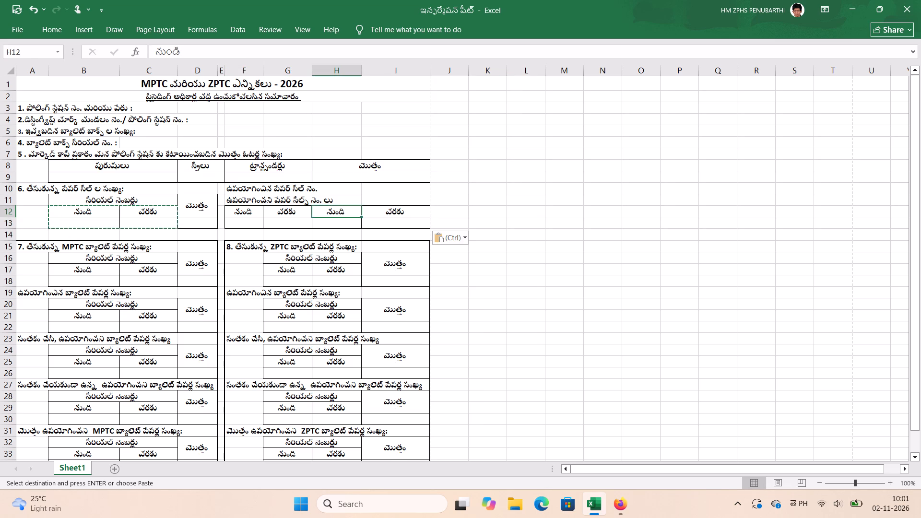
left_click_drag(354, 214, 385, 219)
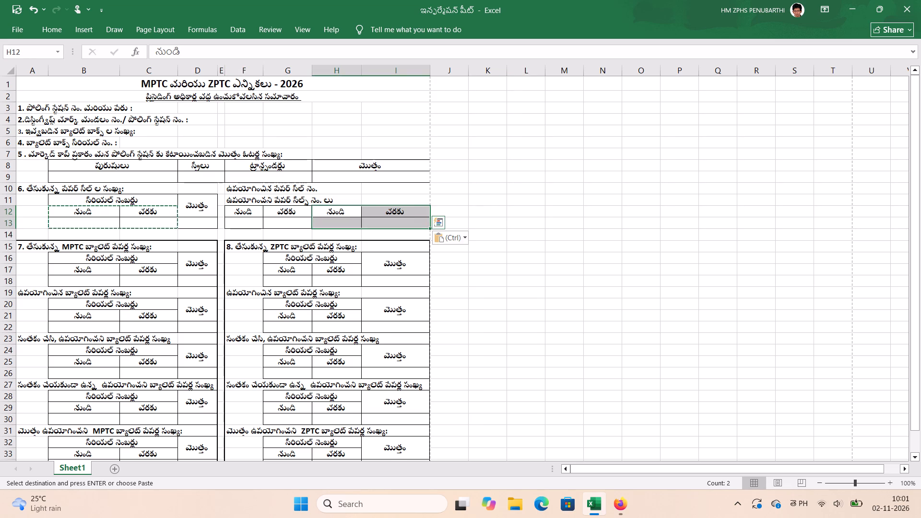
key("Delete")
left_click(483, 227)
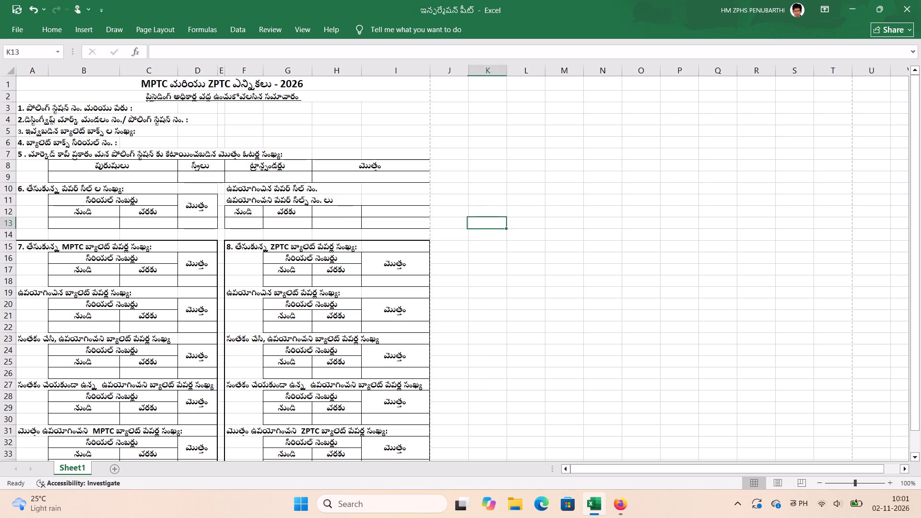
Remove all borders from the empty cells I12:I13 beside the unused paper seals table.
left_click_drag(397, 212, 397, 235)
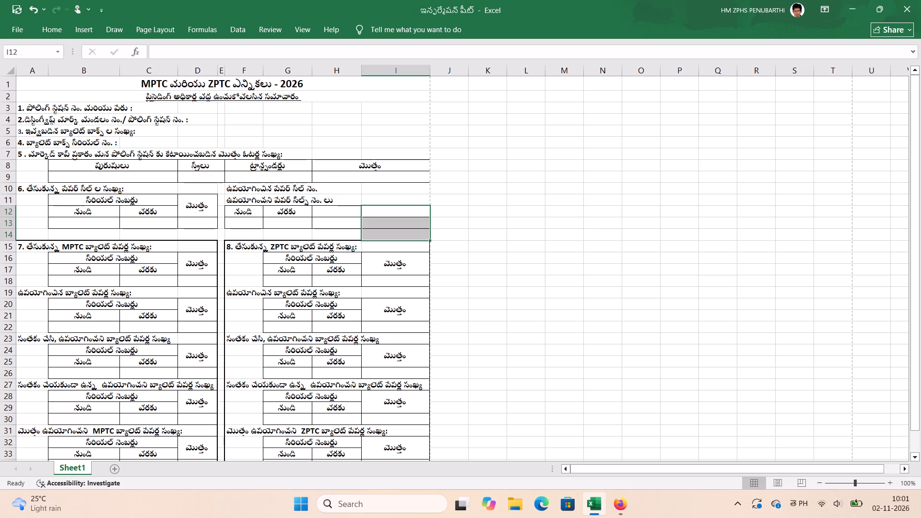
left_click_drag(391, 211, 391, 220)
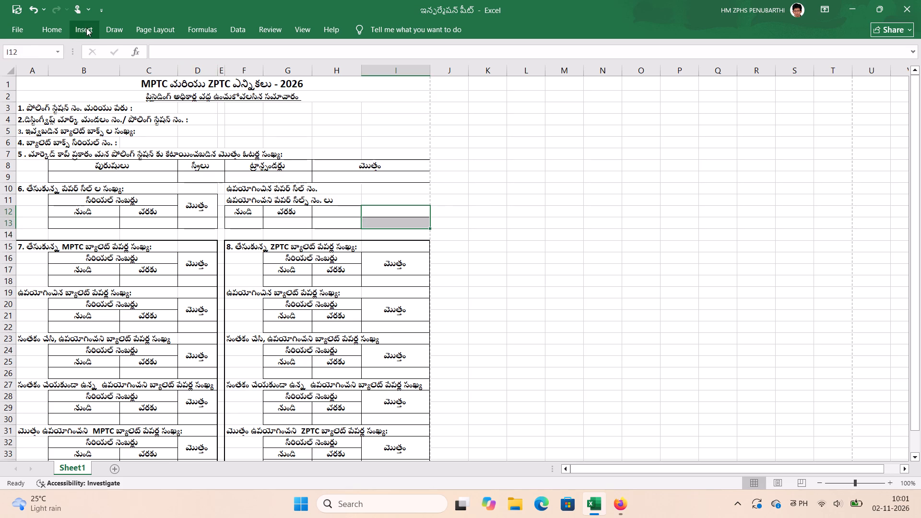
left_click(55, 28)
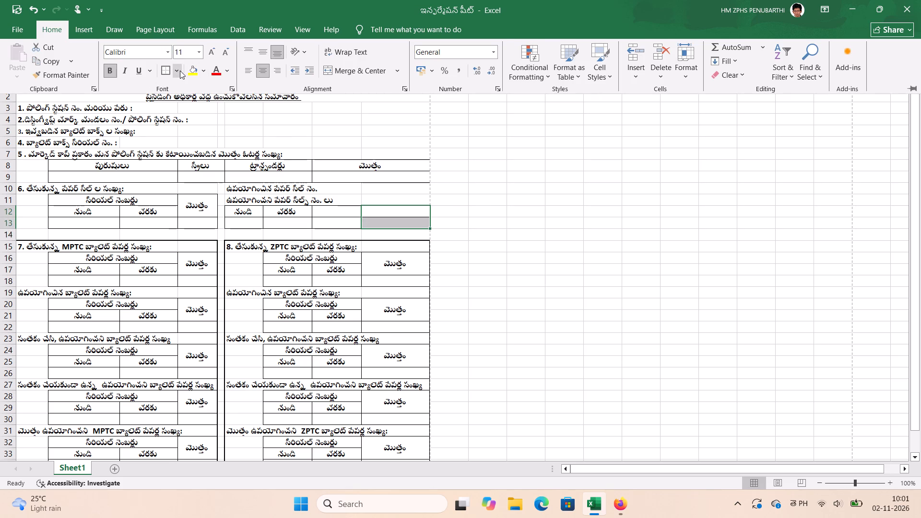
left_click(176, 71)
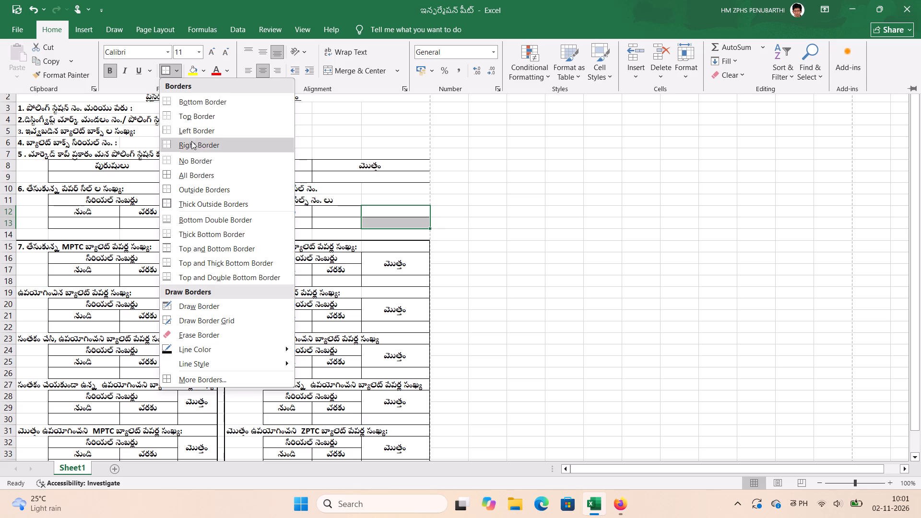
left_click(191, 160)
left_click(578, 168)
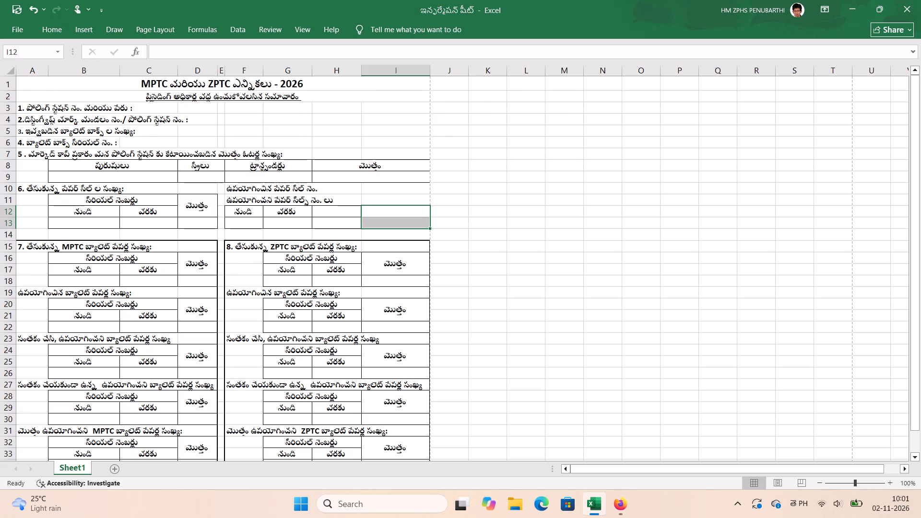
left_click(578, 168)
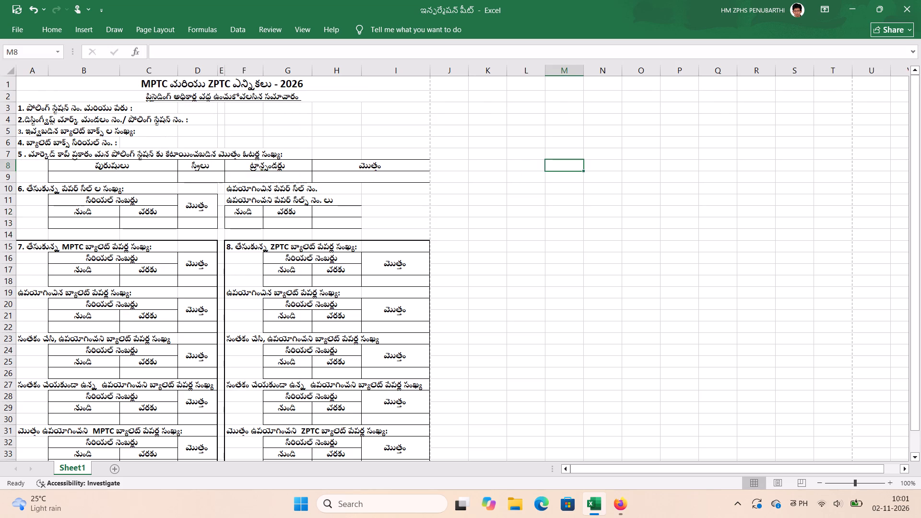
Apply All Borders to the blank cells H12:H13 of the unused paper seals table.
left_click_drag(343, 210, 343, 219)
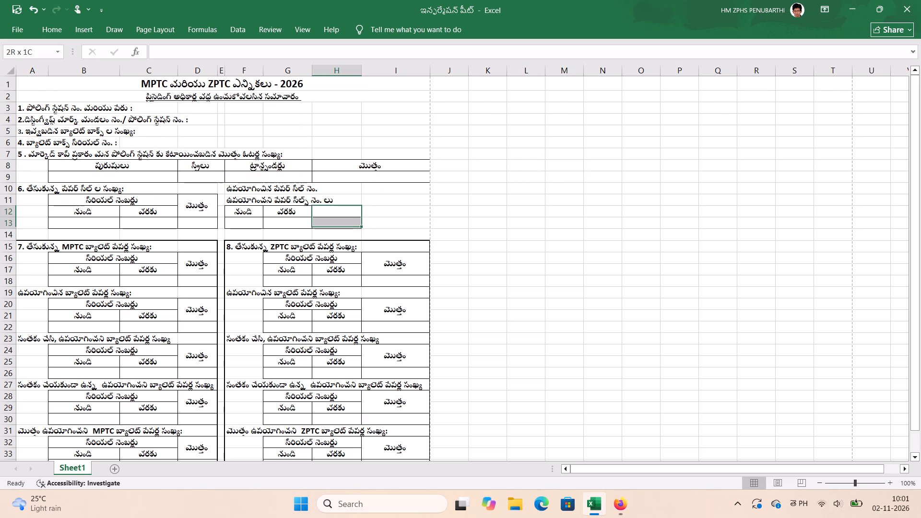
left_click_drag(343, 219, 343, 222)
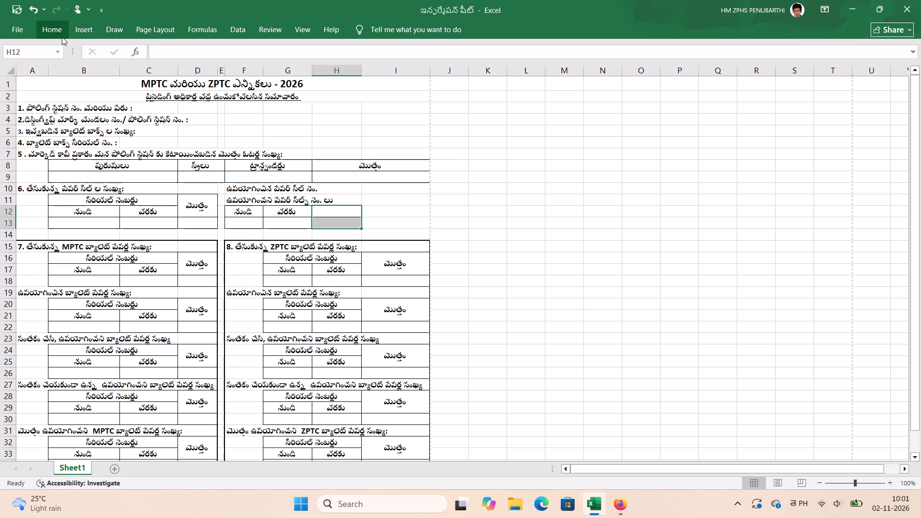
left_click(57, 30)
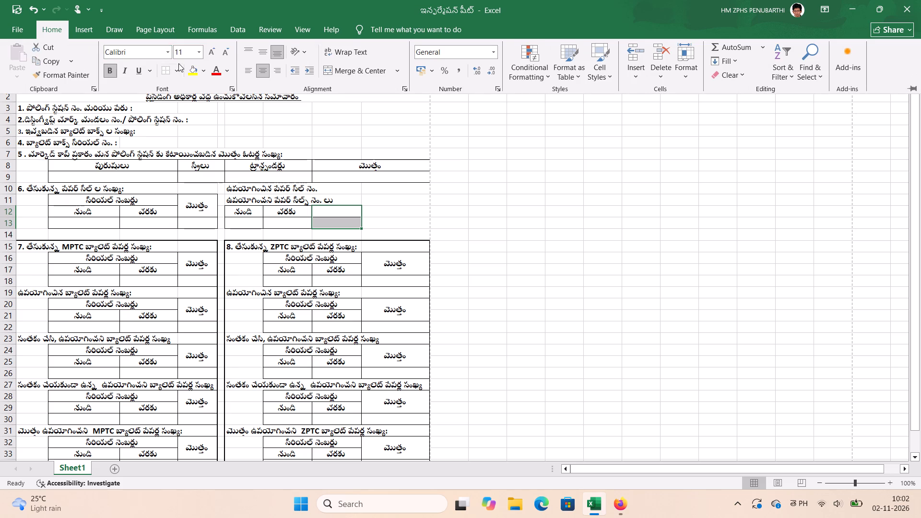
left_click(177, 71)
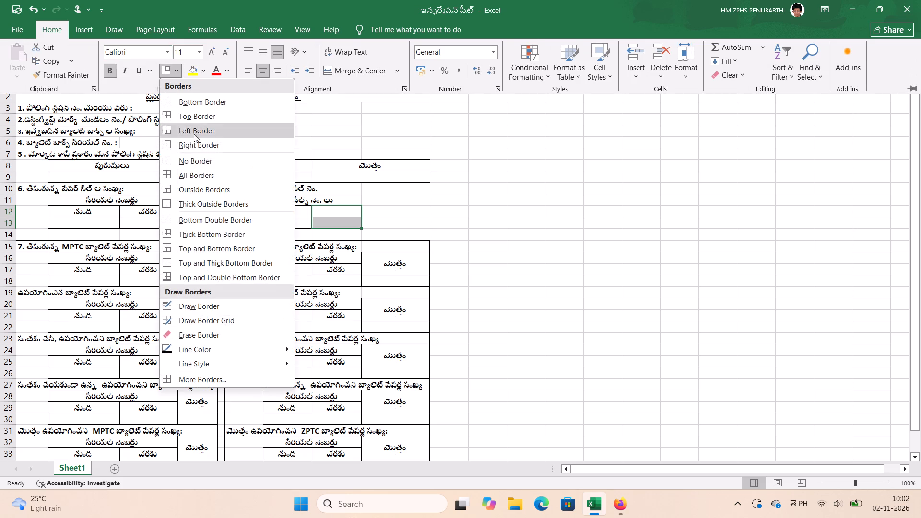
left_click(195, 173)
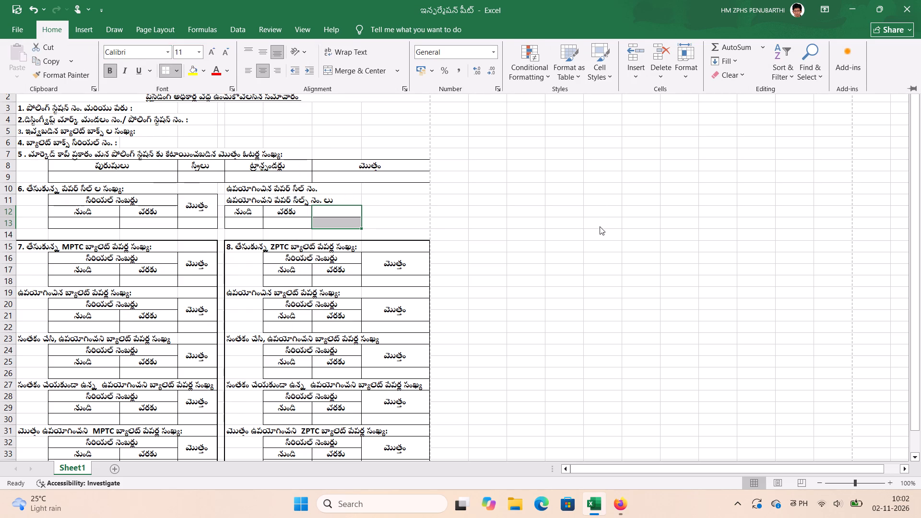
left_click(600, 226)
left_click(600, 226)
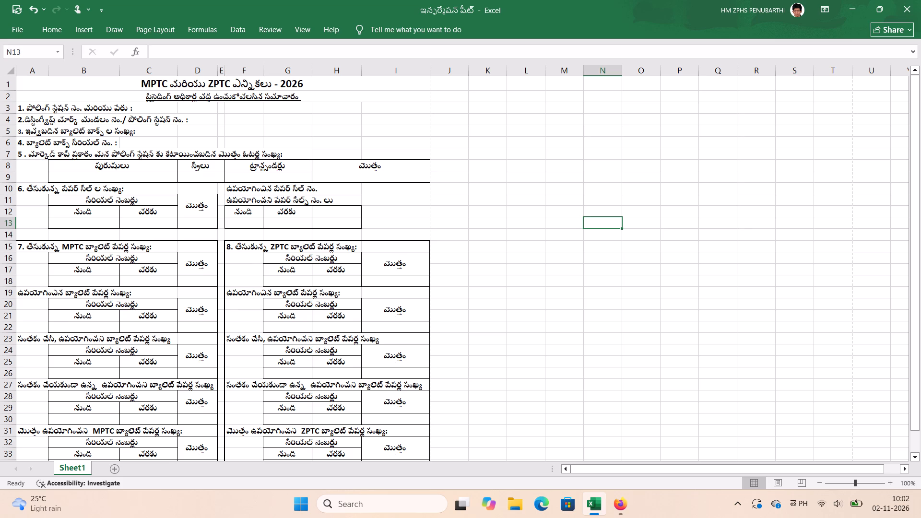
Widen column F slightly.
left_click_drag(266, 71, 272, 73)
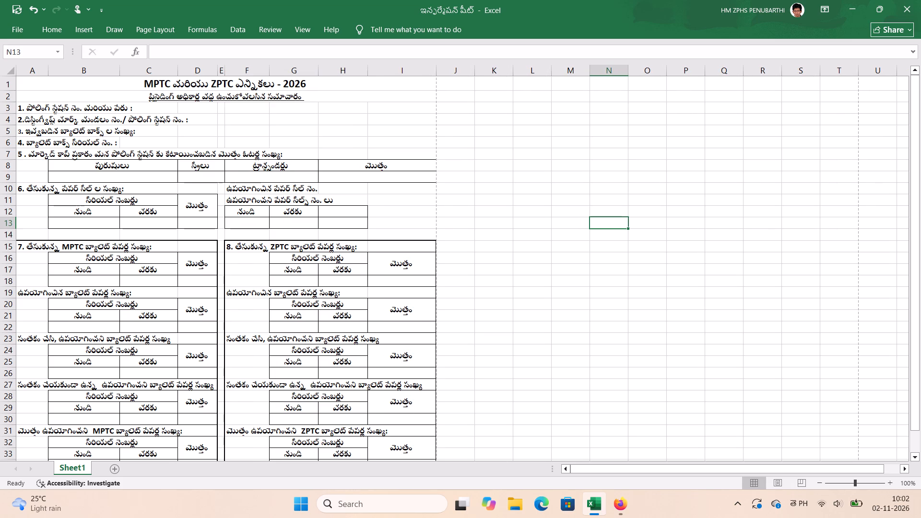
left_click(287, 347)
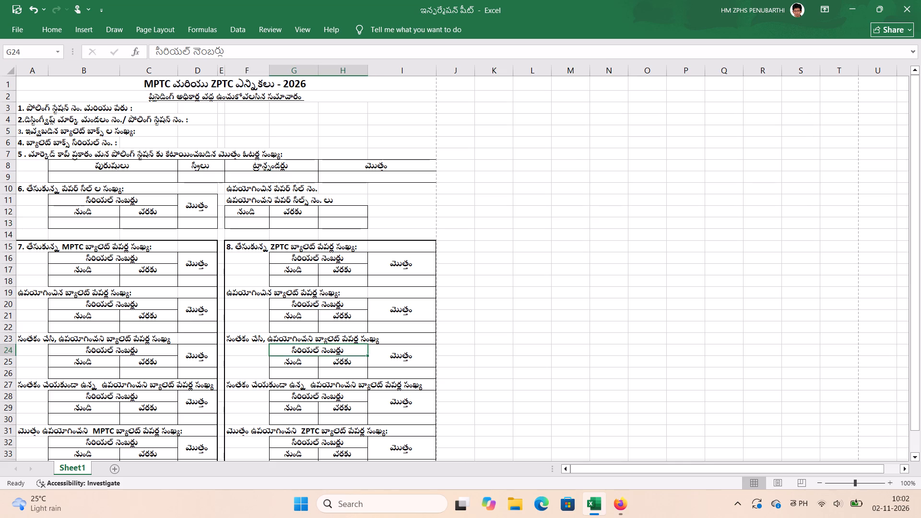
Merge and center the item 8 ZPTC ballot papers heading across F15:I15.
left_click_drag(234, 246, 443, 244)
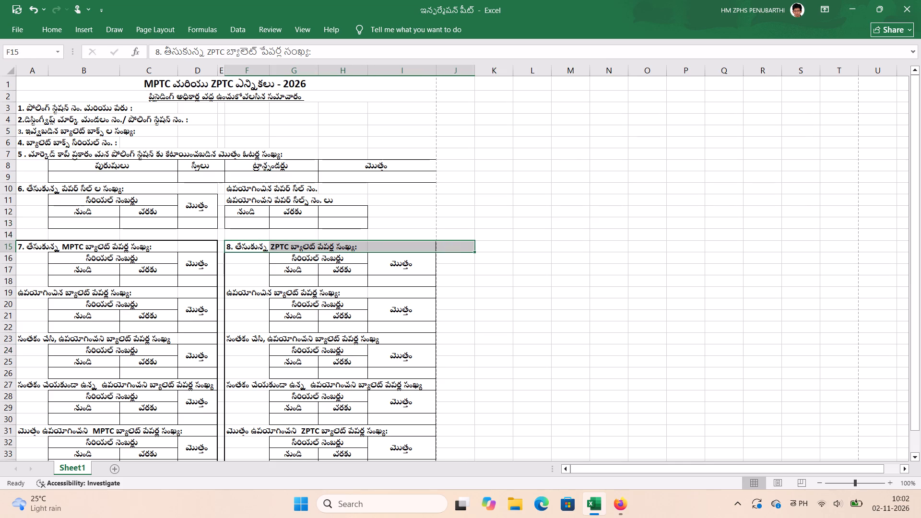
left_click(327, 241)
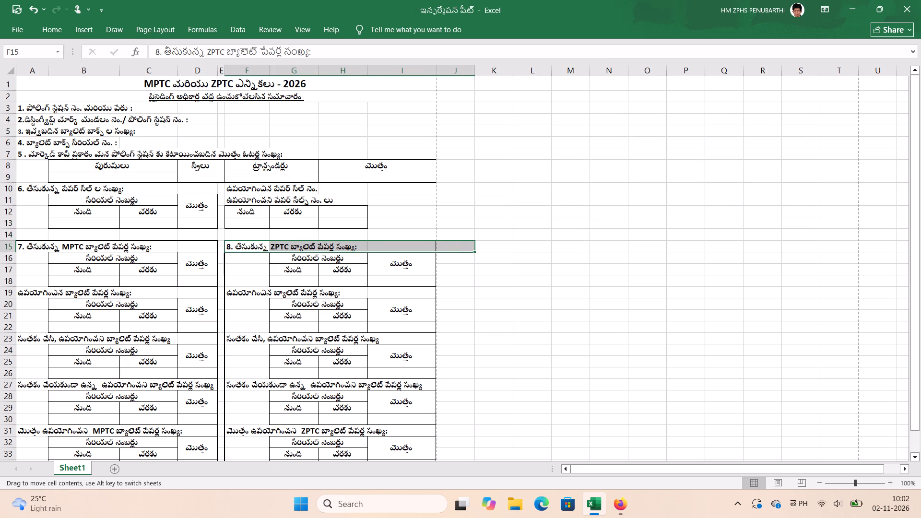
left_click(245, 248)
left_click_drag(230, 247, 418, 246)
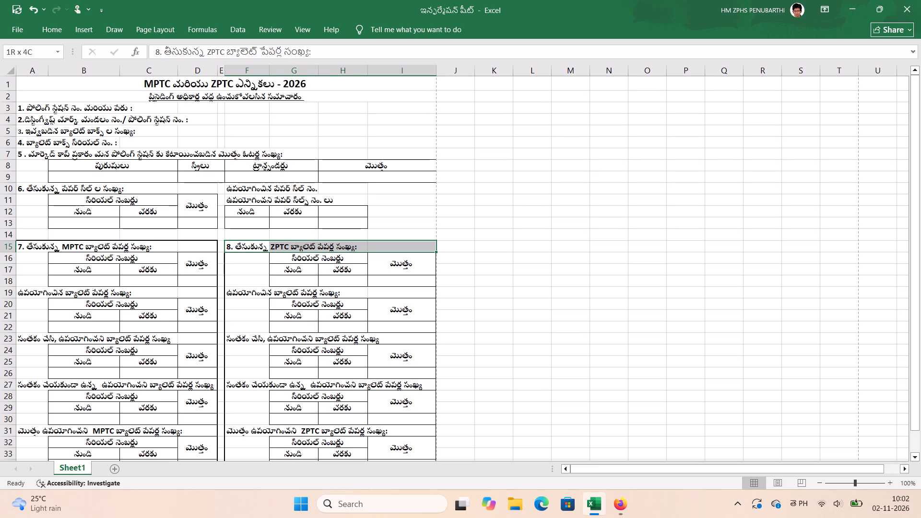
left_click_drag(418, 246, 413, 245)
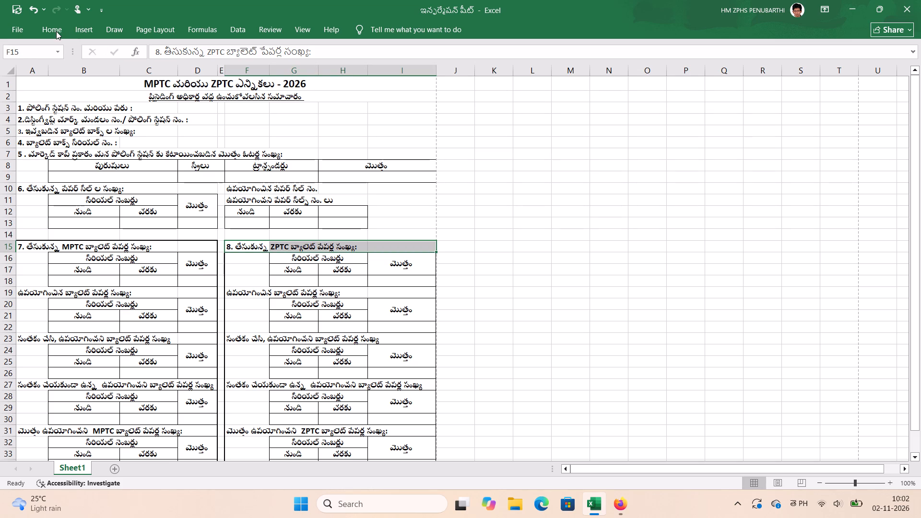
left_click(56, 31)
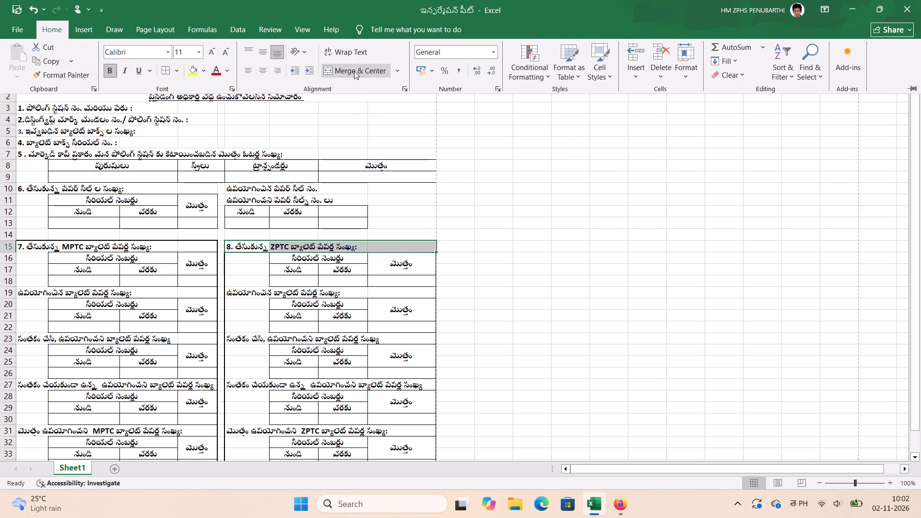
left_click(354, 71)
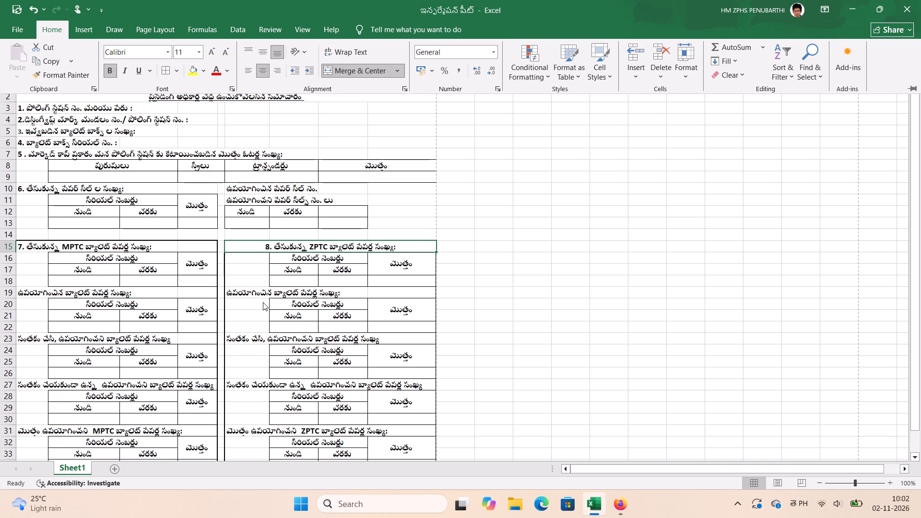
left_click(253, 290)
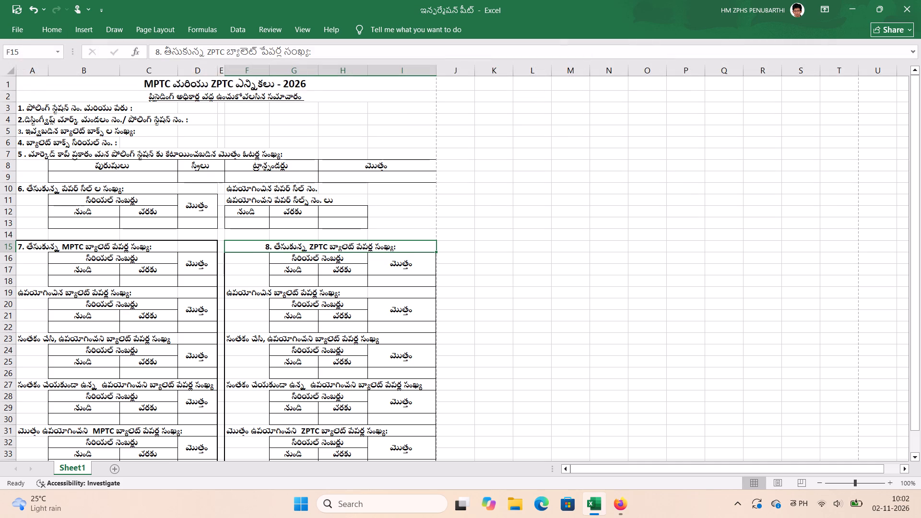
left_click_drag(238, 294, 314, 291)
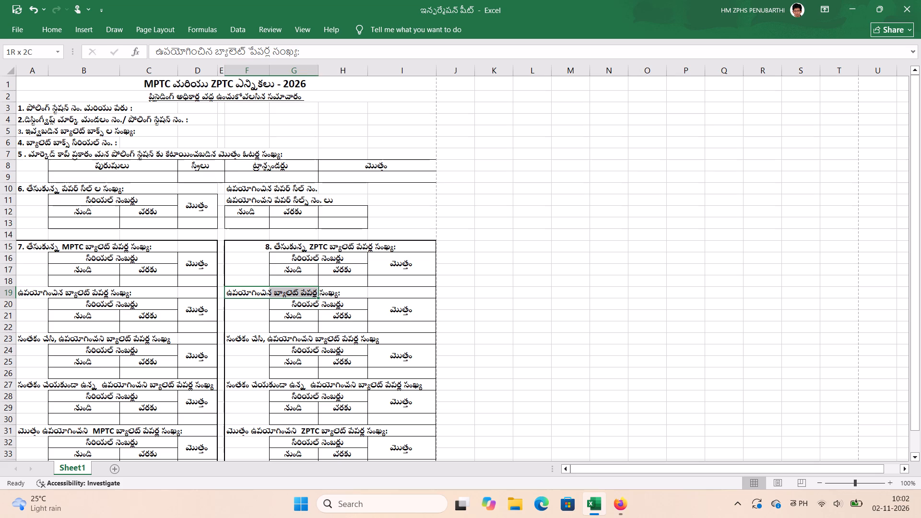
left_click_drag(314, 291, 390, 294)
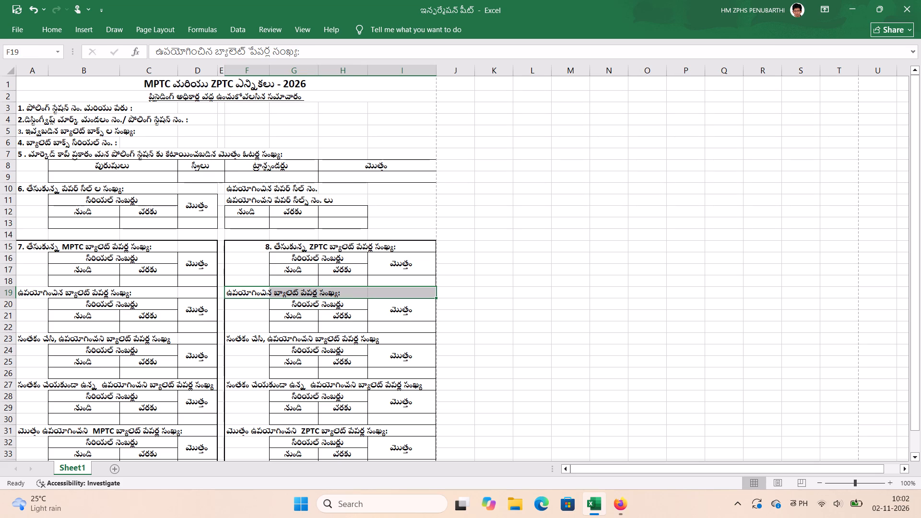
Apply Thick Outside Borders to the merged item 8 ZPTC heading in F15:I15.
left_click(254, 244)
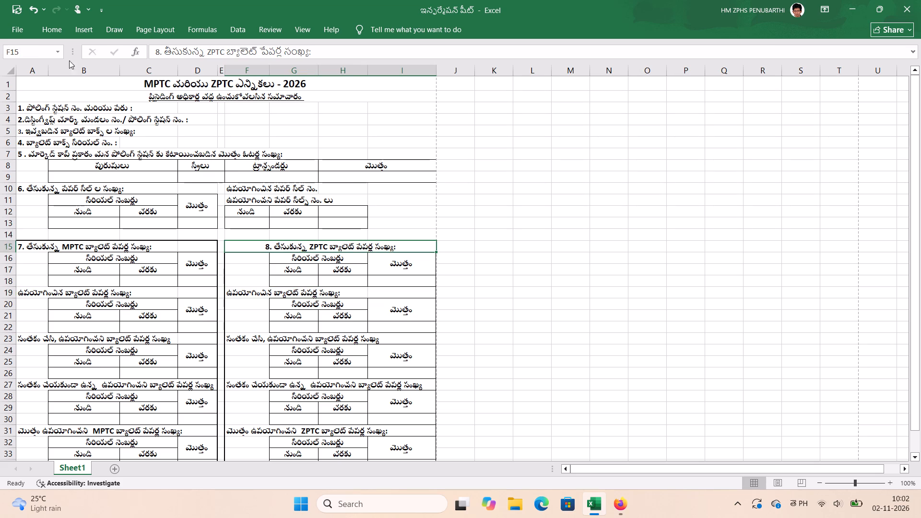
left_click(51, 30)
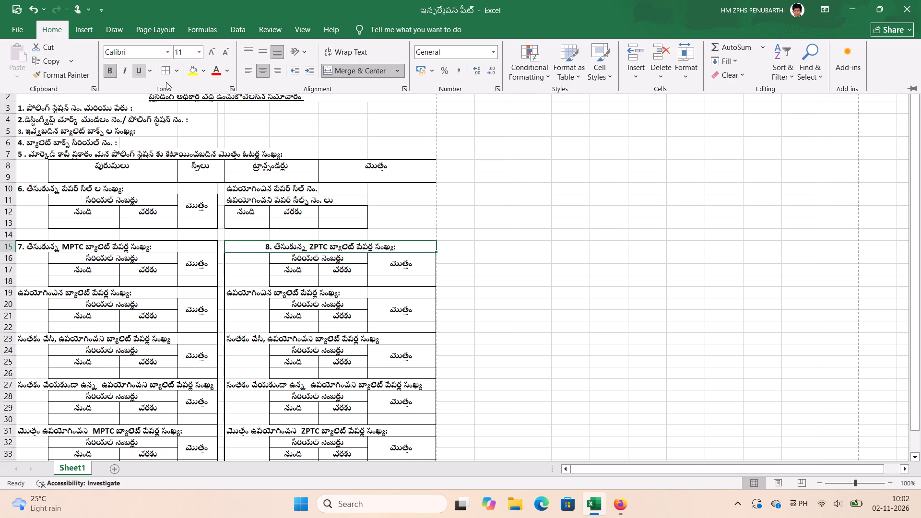
left_click(177, 73)
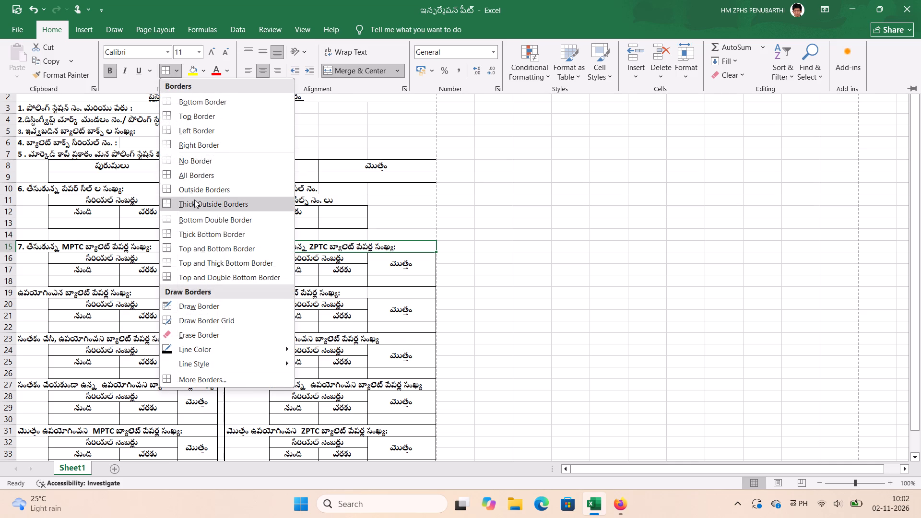
left_click(193, 205)
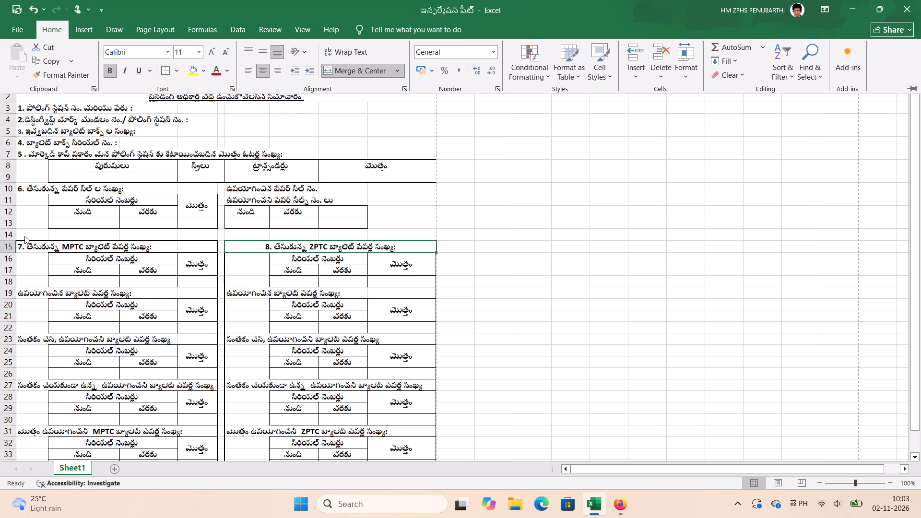
left_click(39, 280)
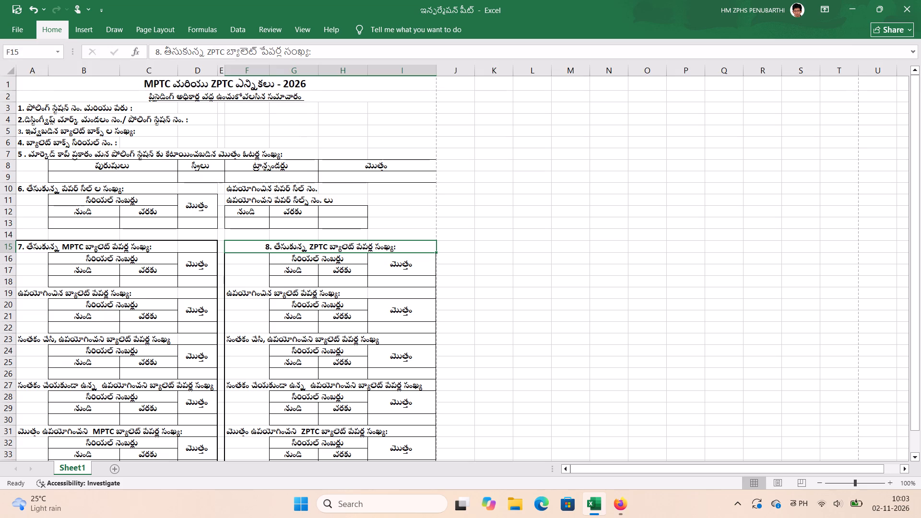
Merge and center the item 7 MPTC ballot papers heading across A15:D15.
left_click_drag(24, 248, 168, 246)
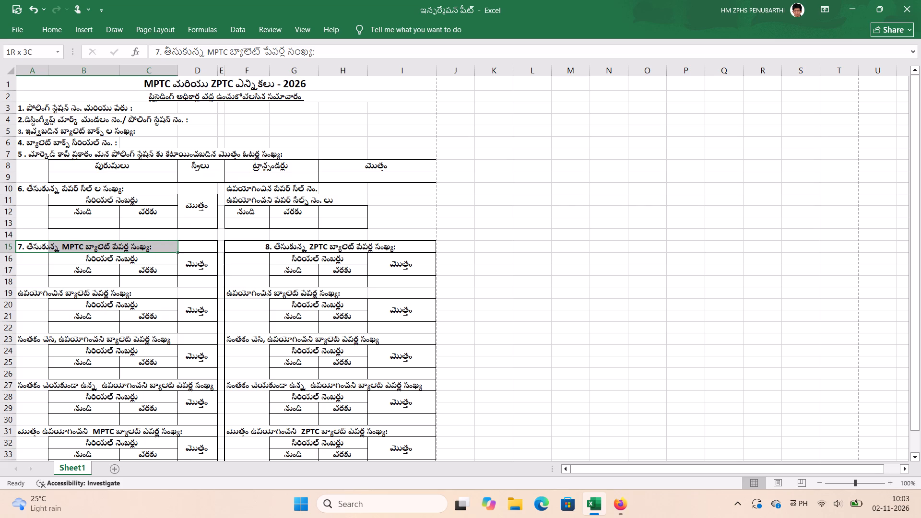
left_click_drag(168, 246, 185, 243)
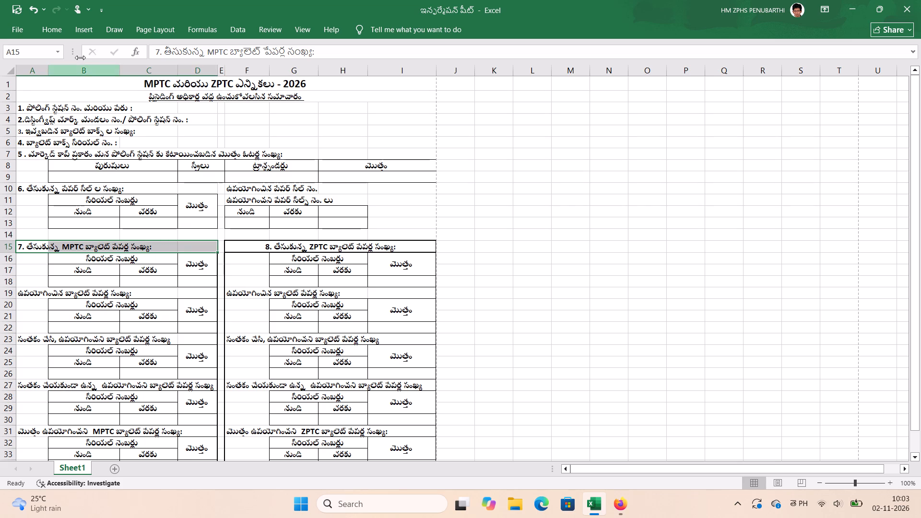
left_click(52, 30)
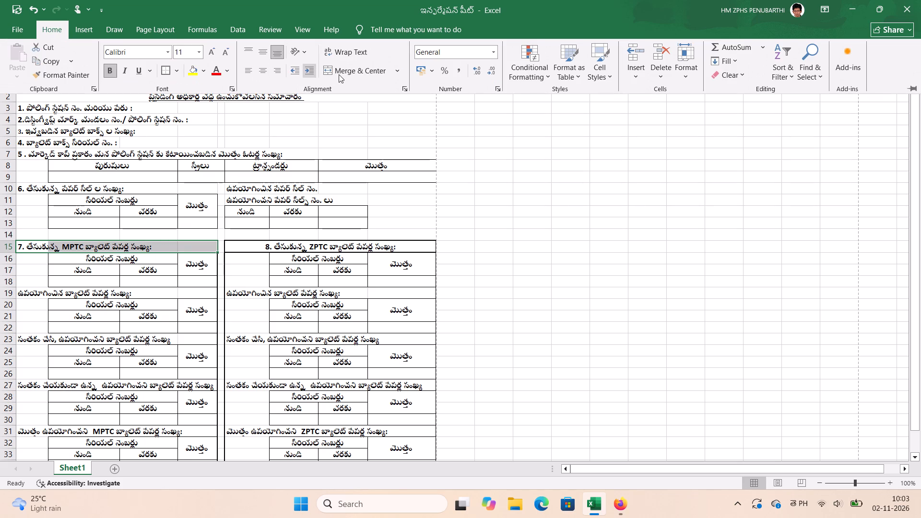
left_click(345, 70)
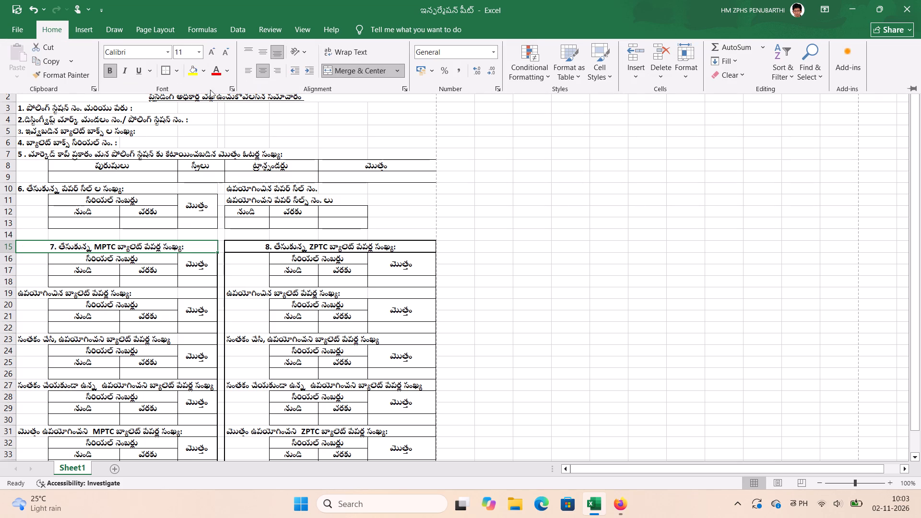
Apply Thick Outside Borders to the merged item 7 MPTC ballot papers heading in A15:D15.
left_click(175, 76)
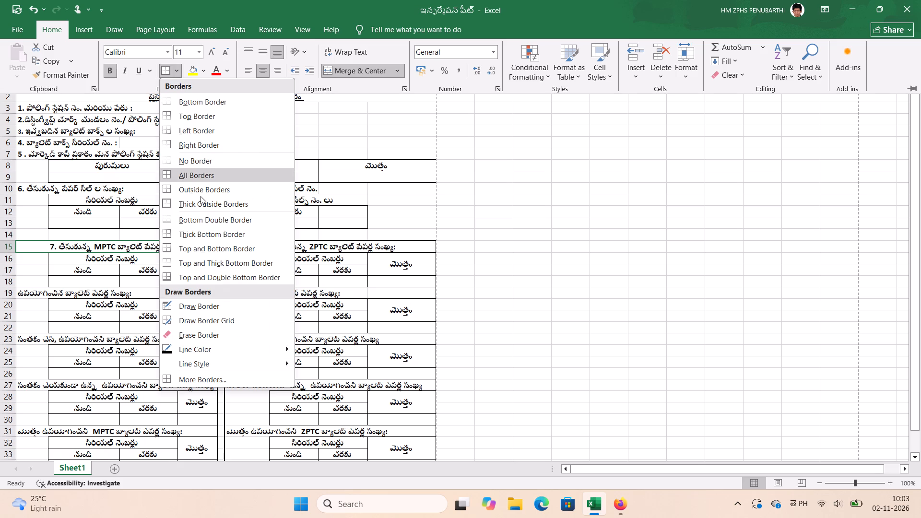
left_click(198, 204)
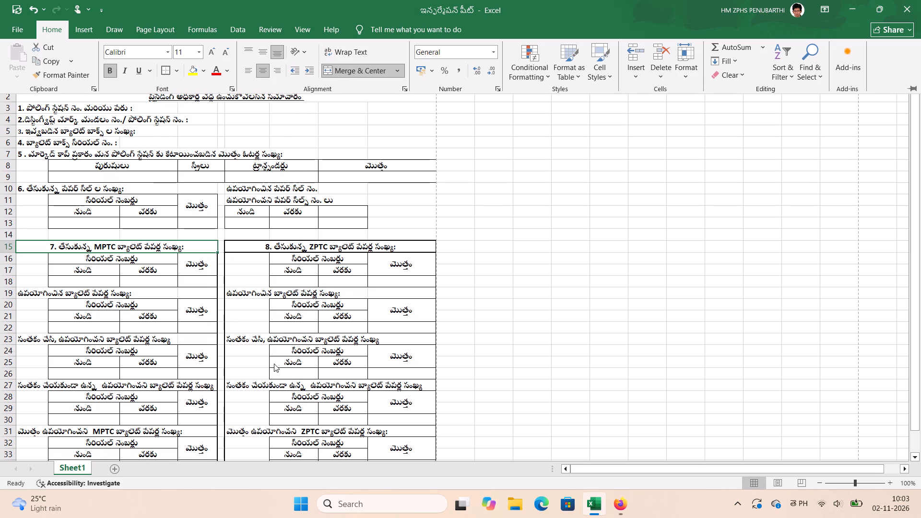
left_click(274, 364)
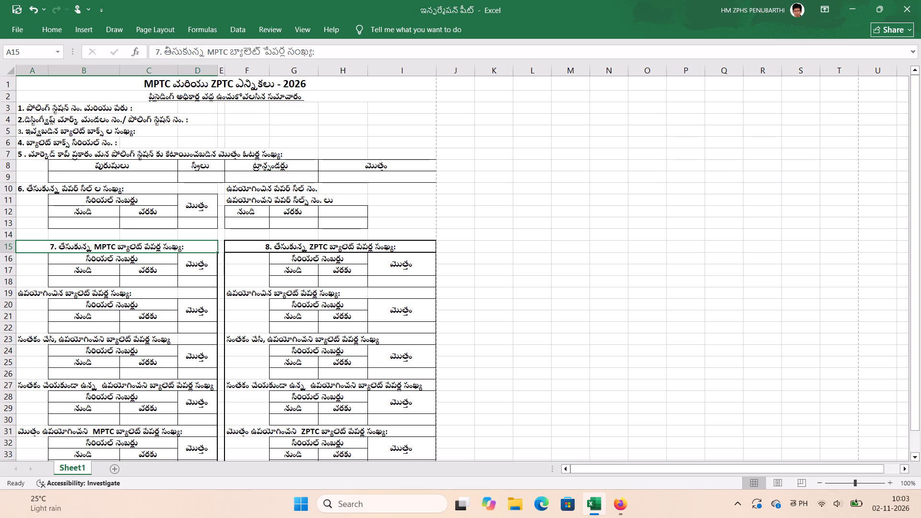
Merge and center the used ballot papers heading of the MPTC section across A19:D19.
left_click(37, 293)
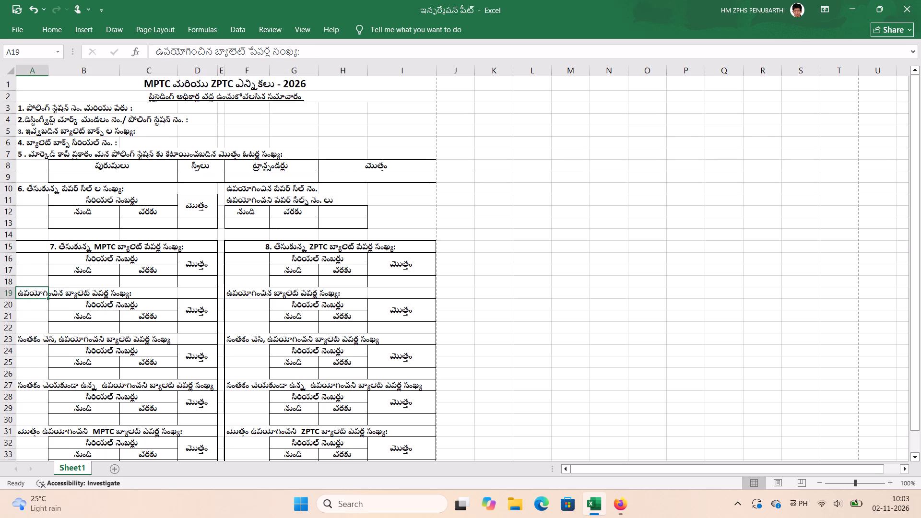
left_click_drag(37, 293, 147, 291)
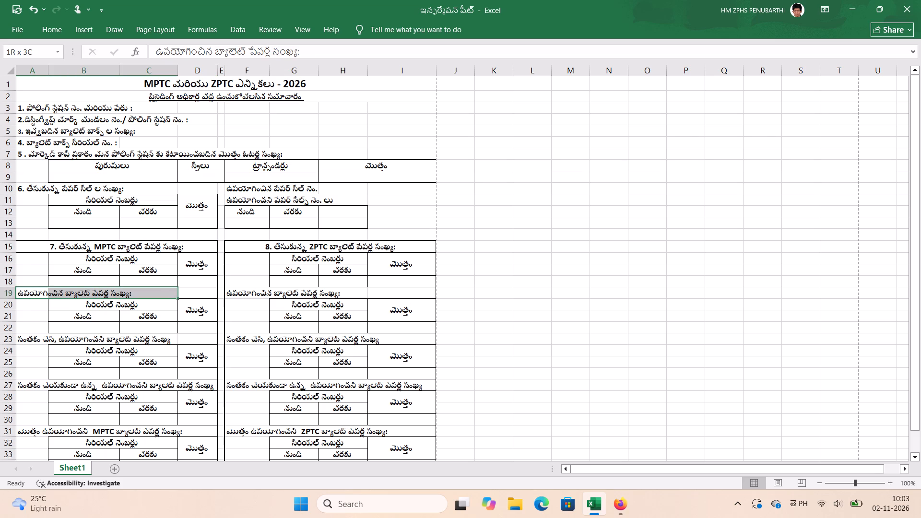
left_click_drag(147, 291, 185, 293)
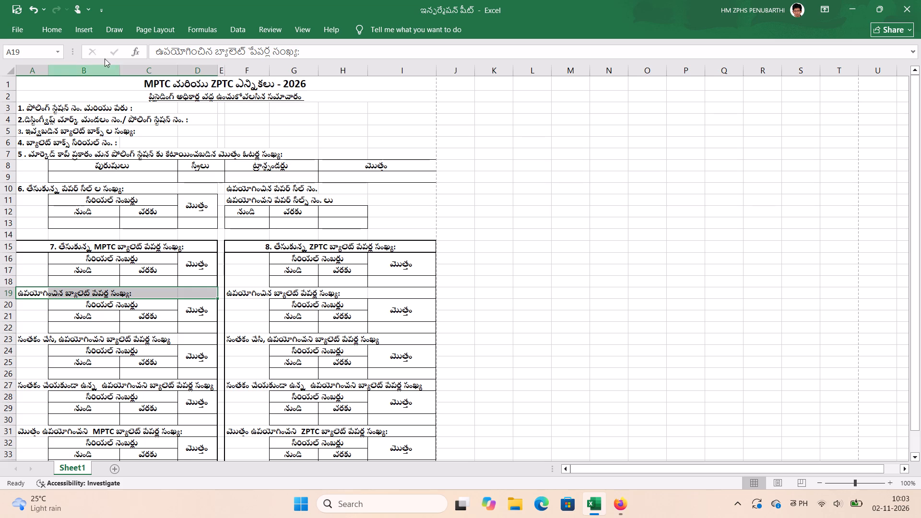
left_click(59, 30)
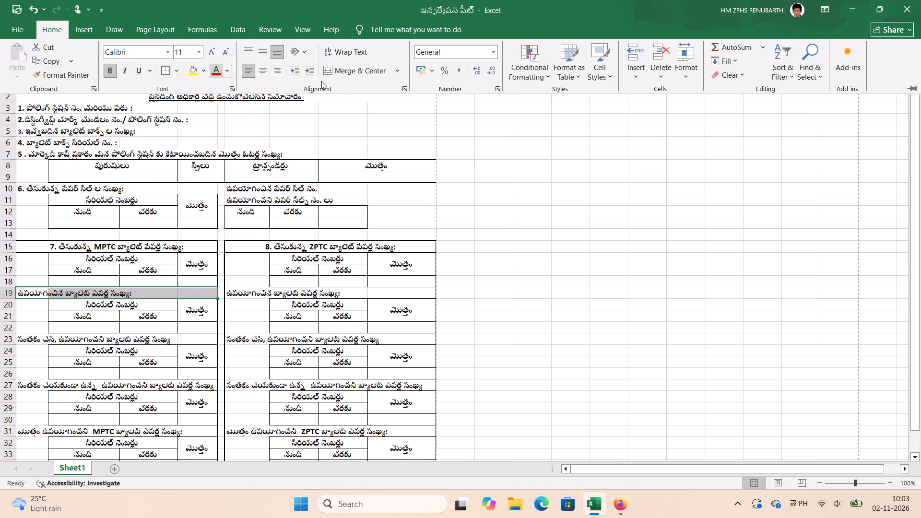
left_click(360, 72)
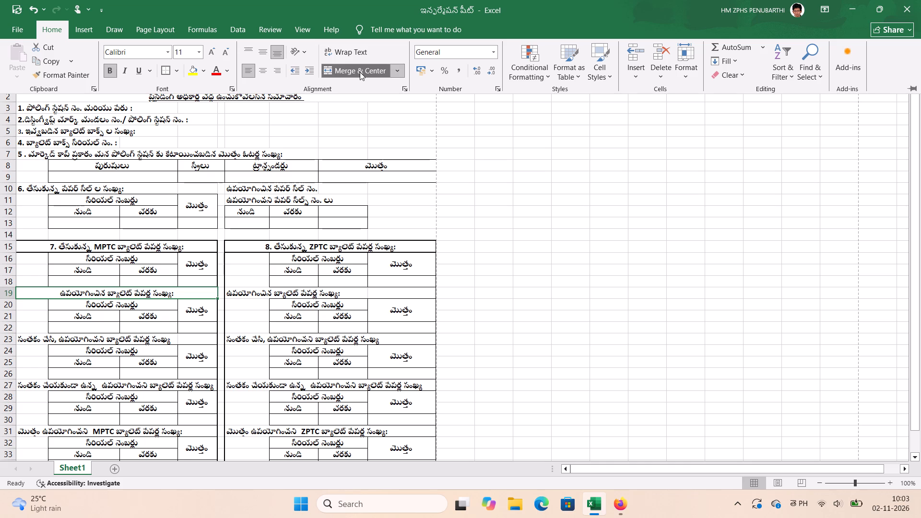
left_click(254, 306)
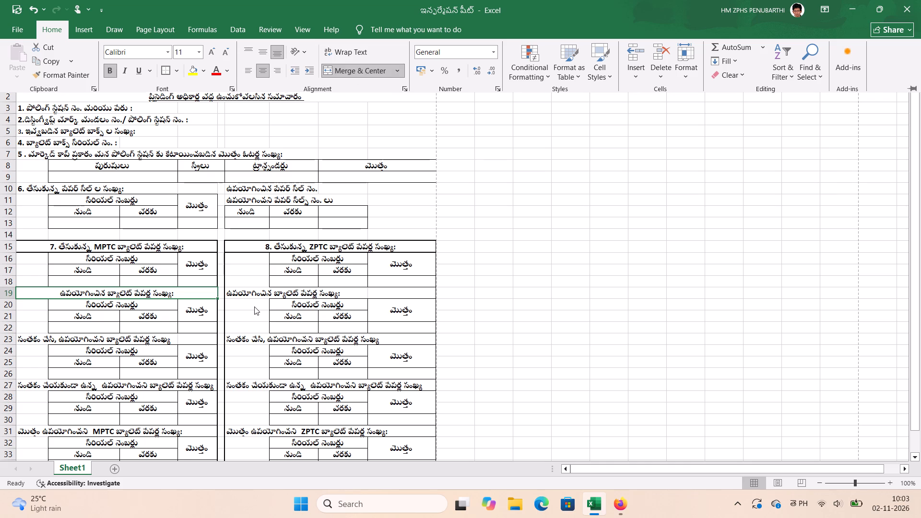
Merge and center the used ballot papers heading of the ZPTC section across F19:I19 and give it Thick Outside Borders.
left_click_drag(243, 296, 346, 290)
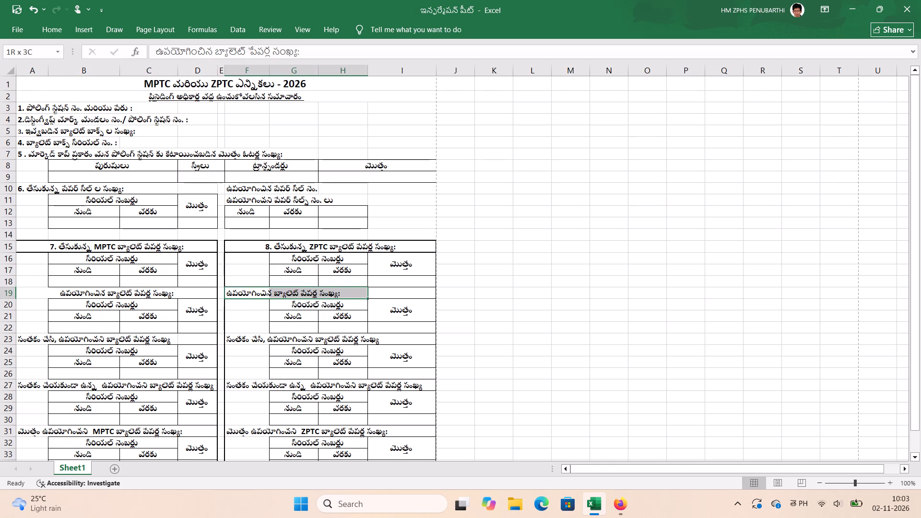
left_click_drag(346, 290, 379, 293)
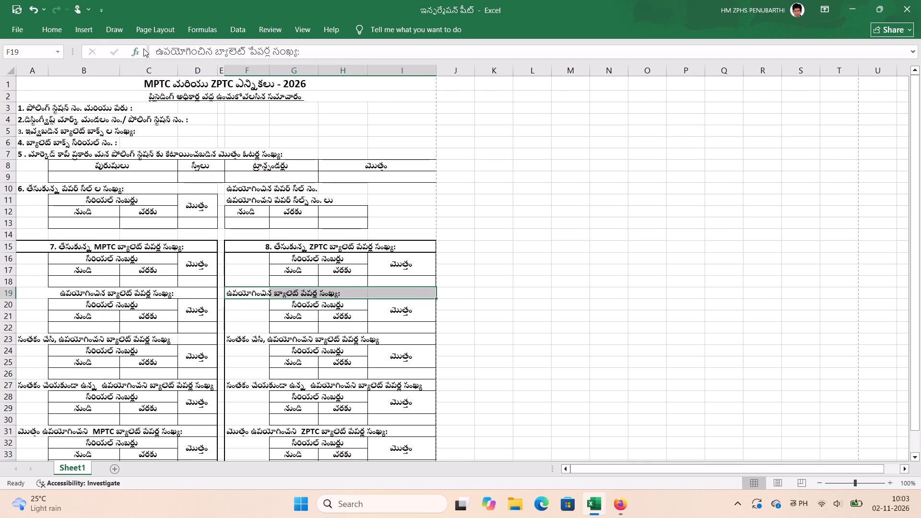
left_click(56, 29)
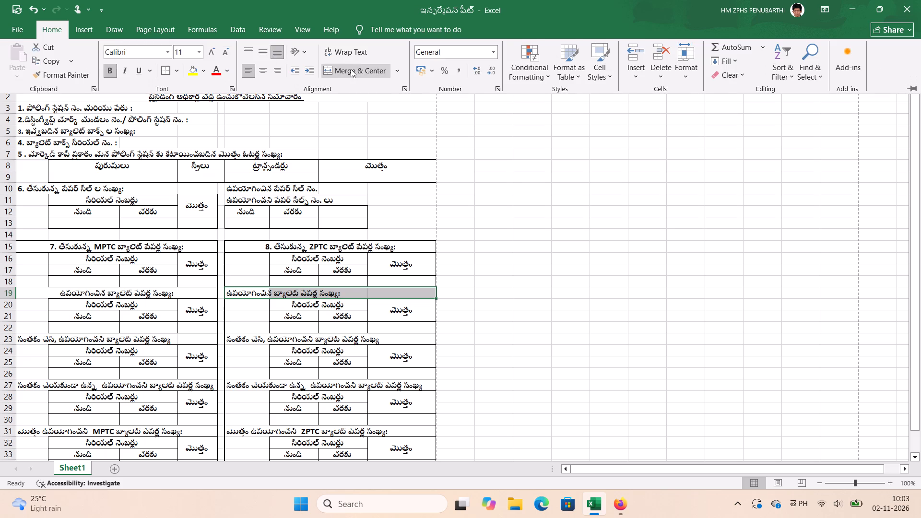
left_click(351, 69)
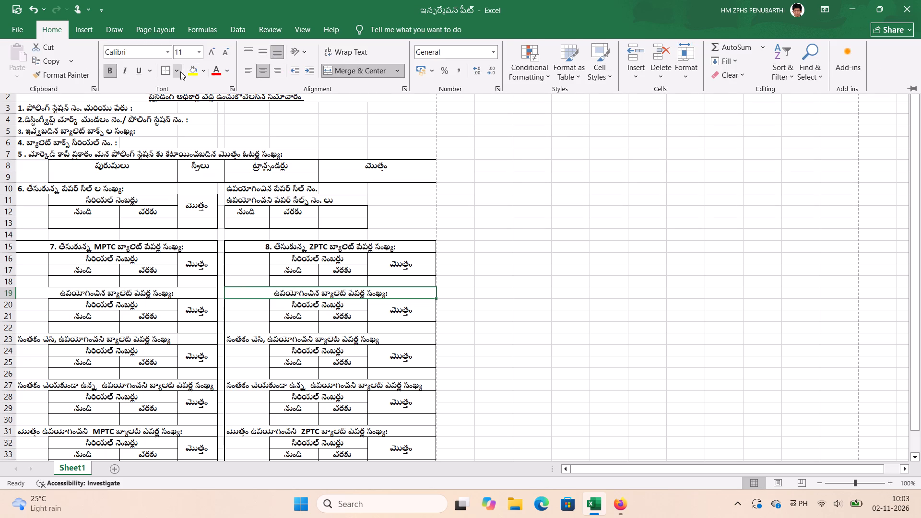
left_click(181, 69)
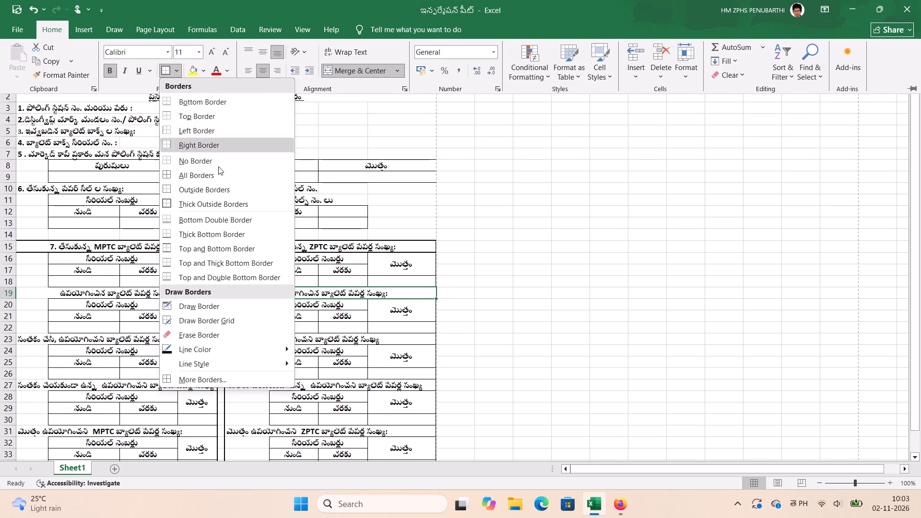
left_click(209, 201)
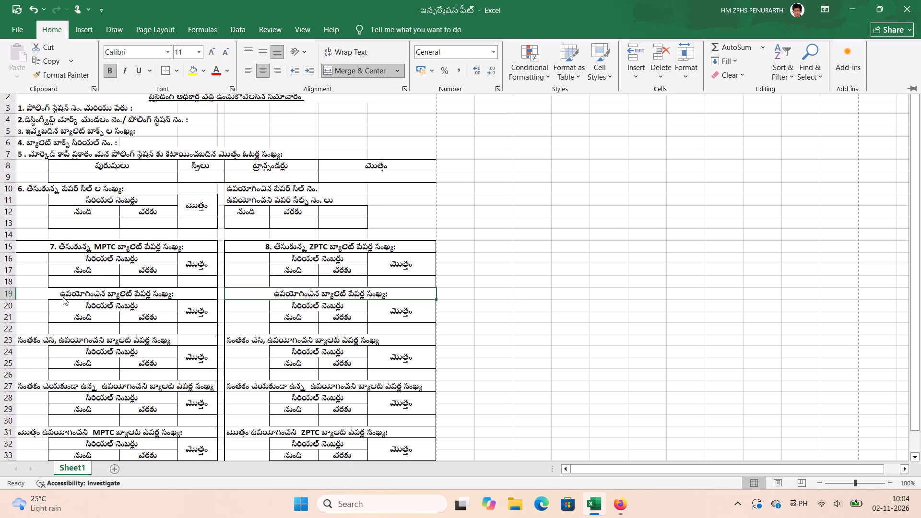
Apply Thick Outside Borders to the merged MPTC used ballot papers heading in A19:D19.
left_click(52, 292)
left_click(40, 292)
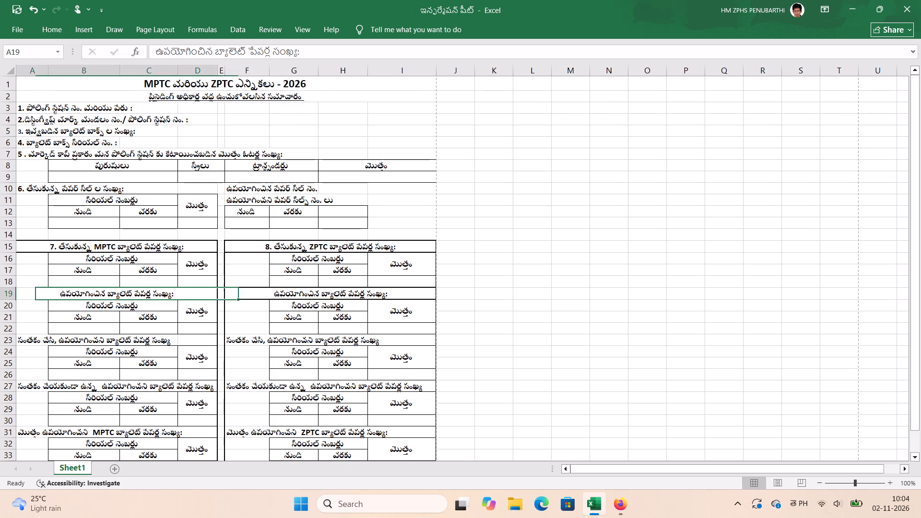
left_click(53, 28)
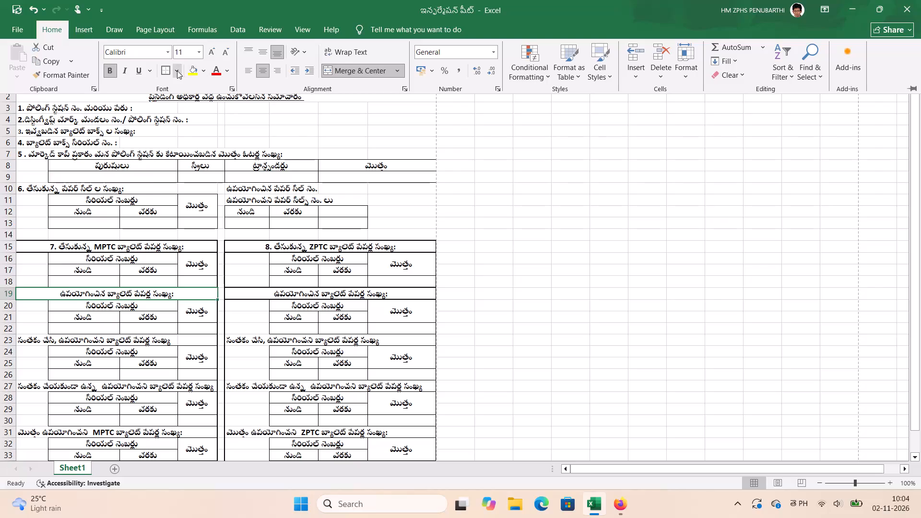
left_click(177, 71)
left_click(207, 203)
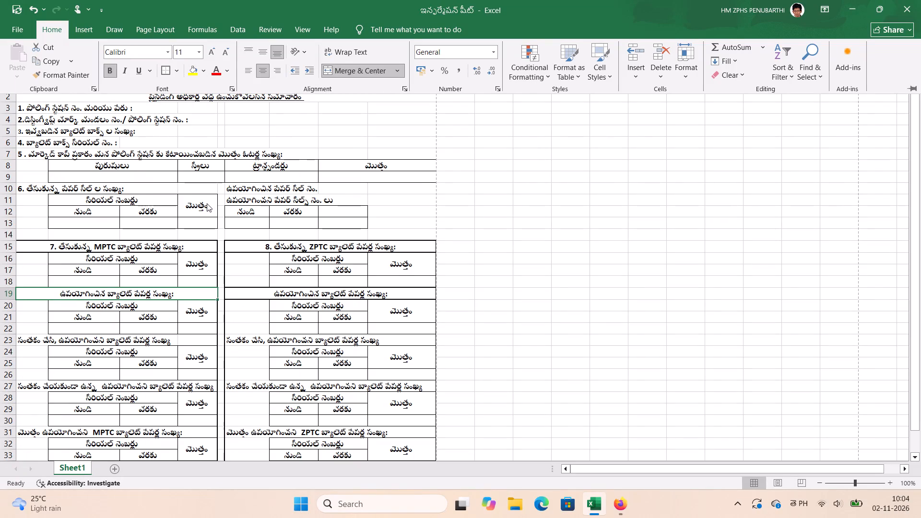
left_click(616, 236)
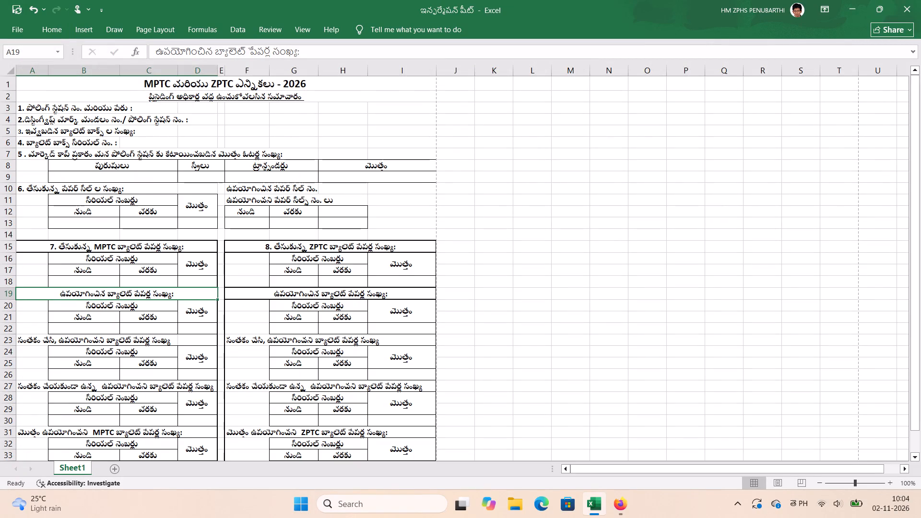
Merge and center the MPTC signed but unused ballot papers heading across A23:D23 and give it Thick Outside Borders.
left_click_drag(25, 340, 139, 332)
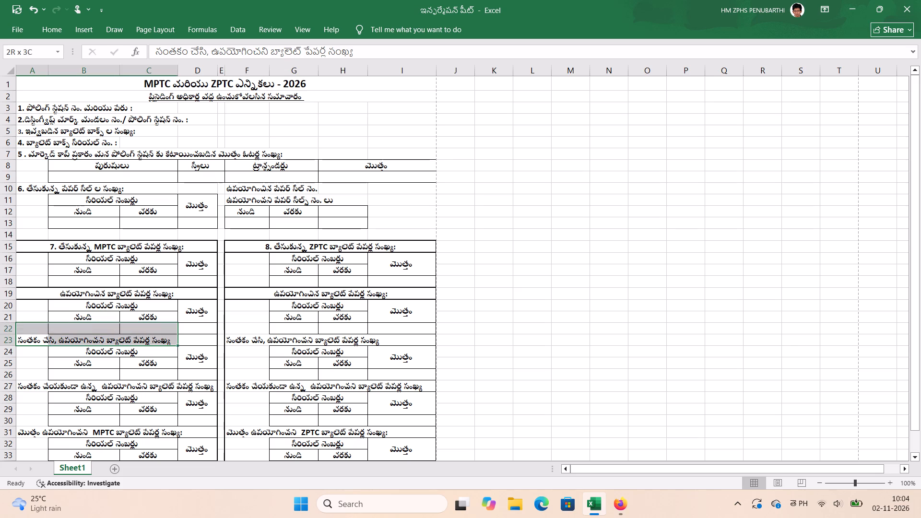
left_click_drag(139, 332, 184, 338)
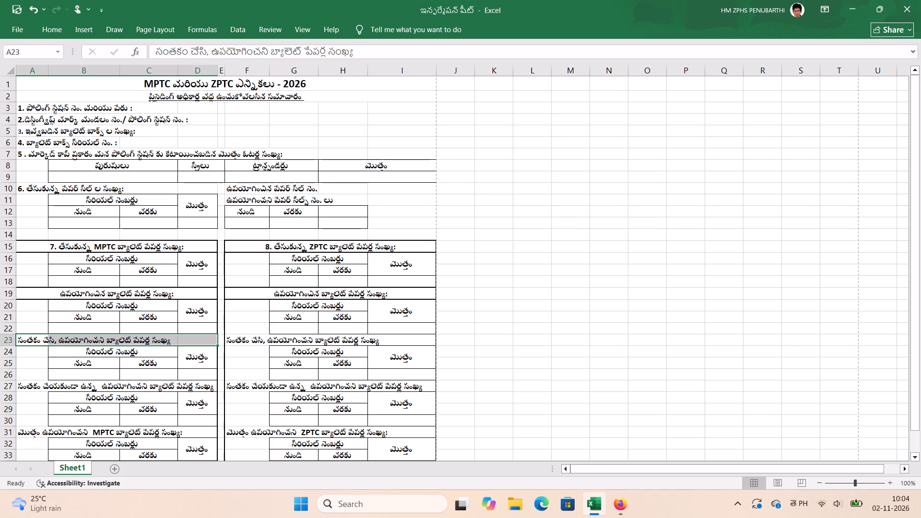
left_click(57, 33)
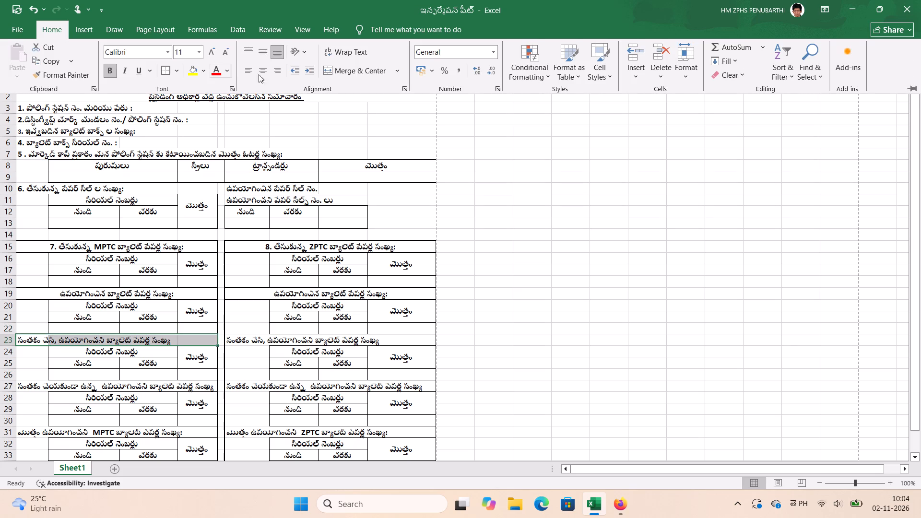
left_click(335, 73)
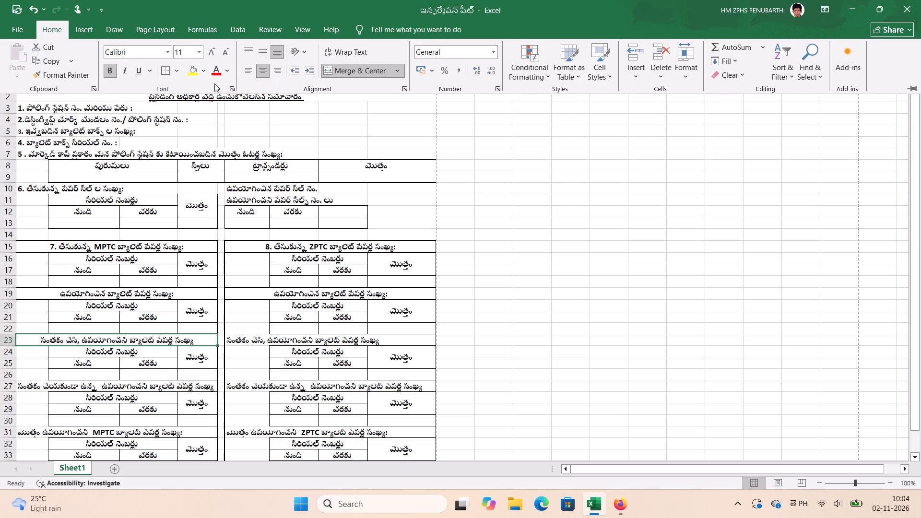
left_click(177, 70)
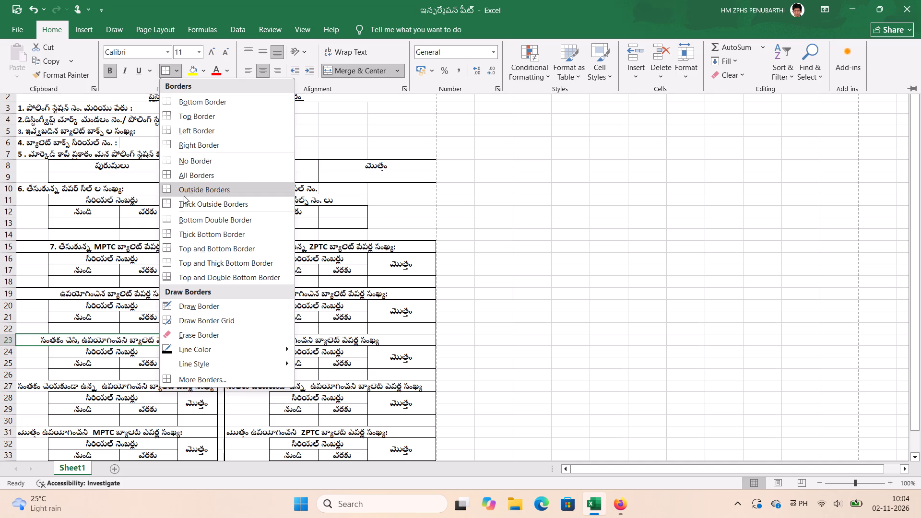
left_click(184, 206)
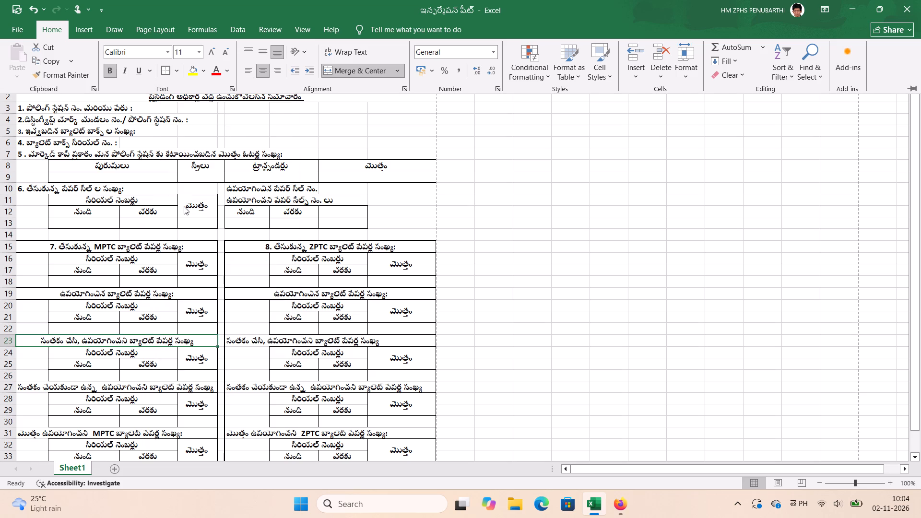
left_click(194, 287)
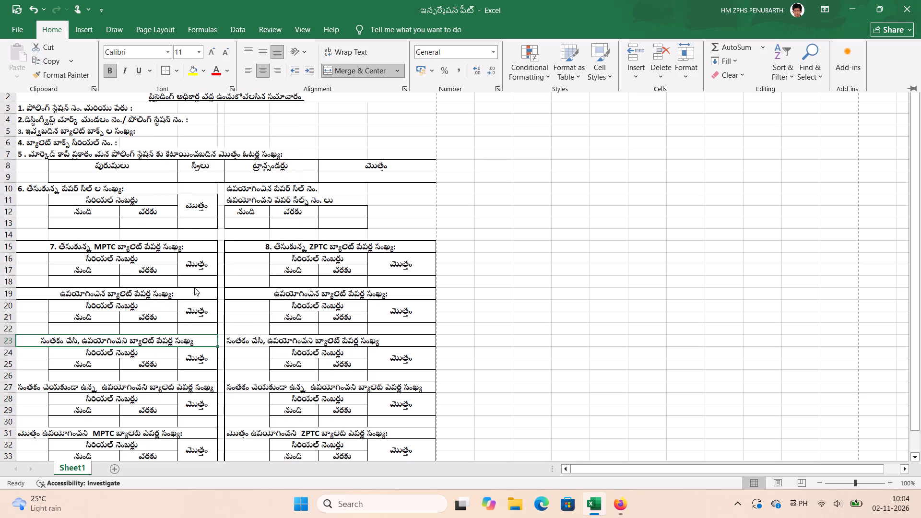
Copy the MPTC used ballot papers heading in A19:D19 and paste it over the ZPTC heading in F19:I19.
left_click(190, 295)
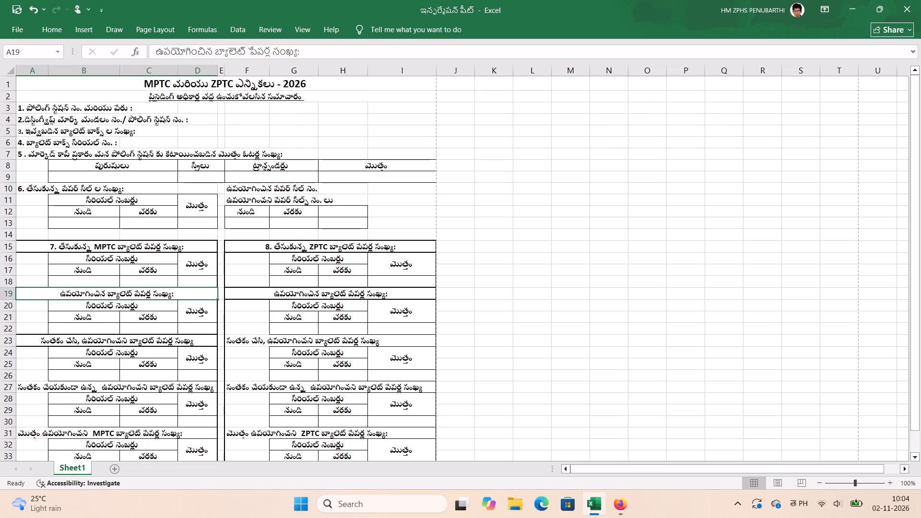
key("ctrl+c")
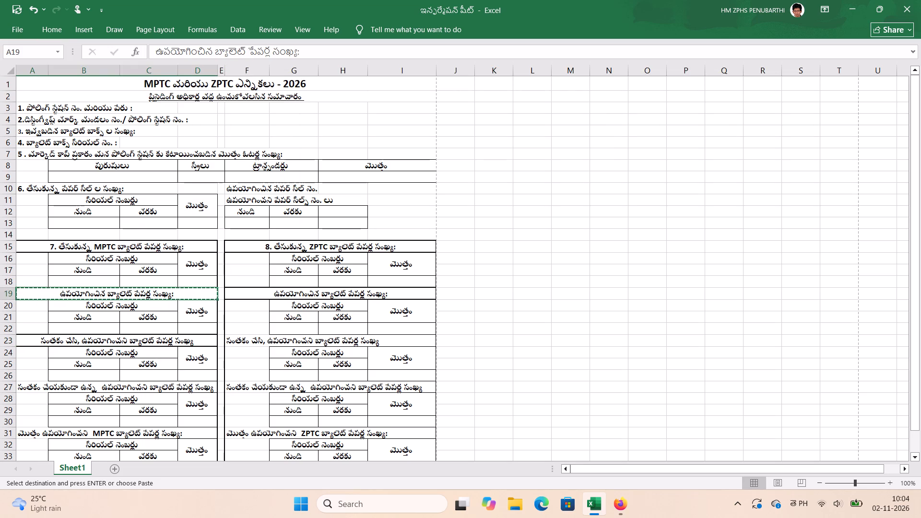
left_click(320, 293)
key("ctrl+v")
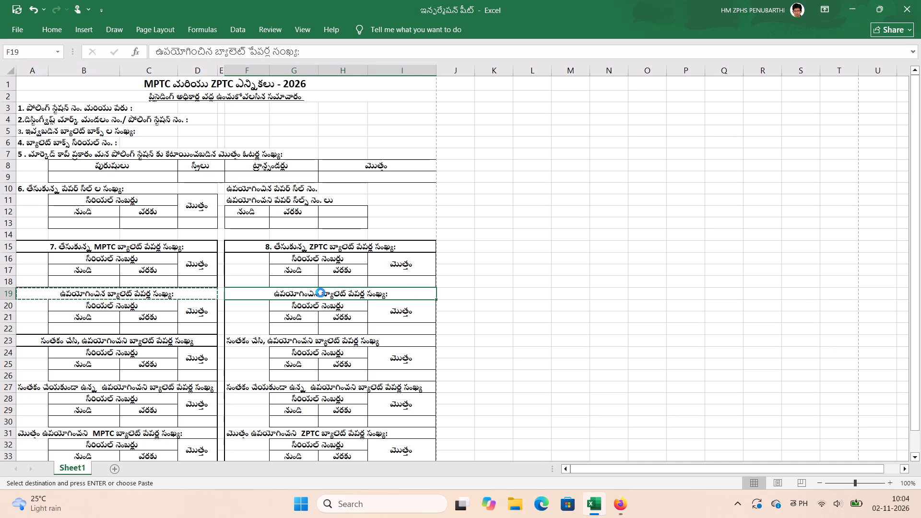
left_click(320, 293)
left_click(532, 256)
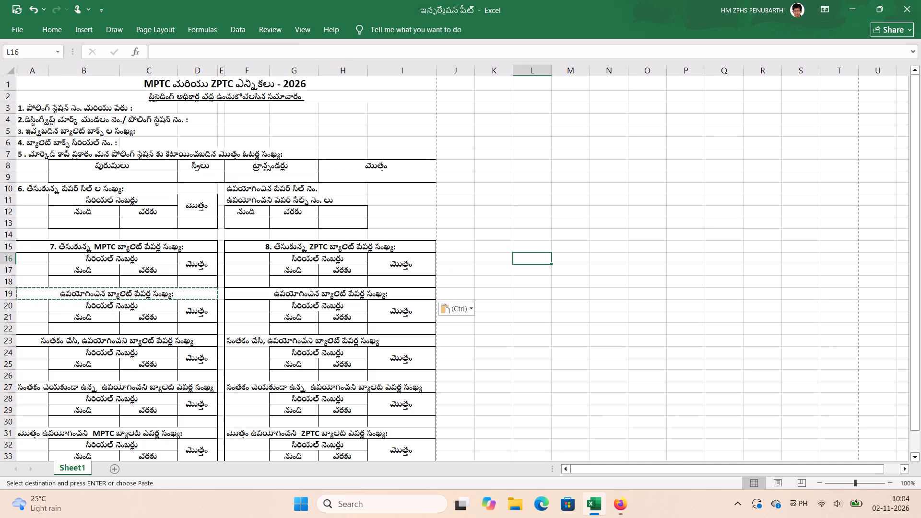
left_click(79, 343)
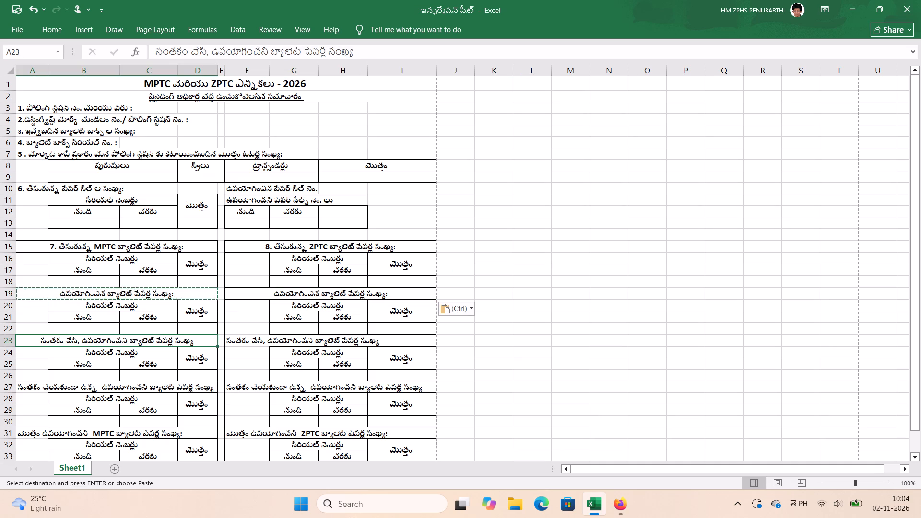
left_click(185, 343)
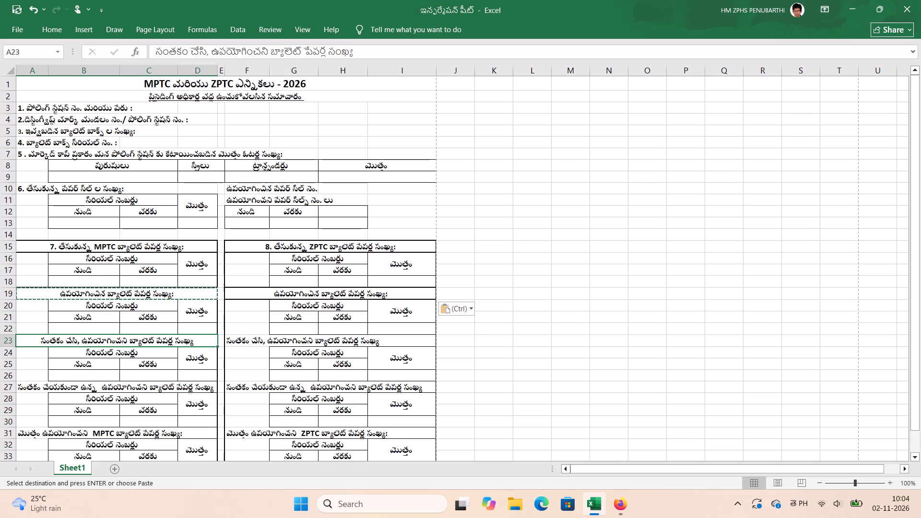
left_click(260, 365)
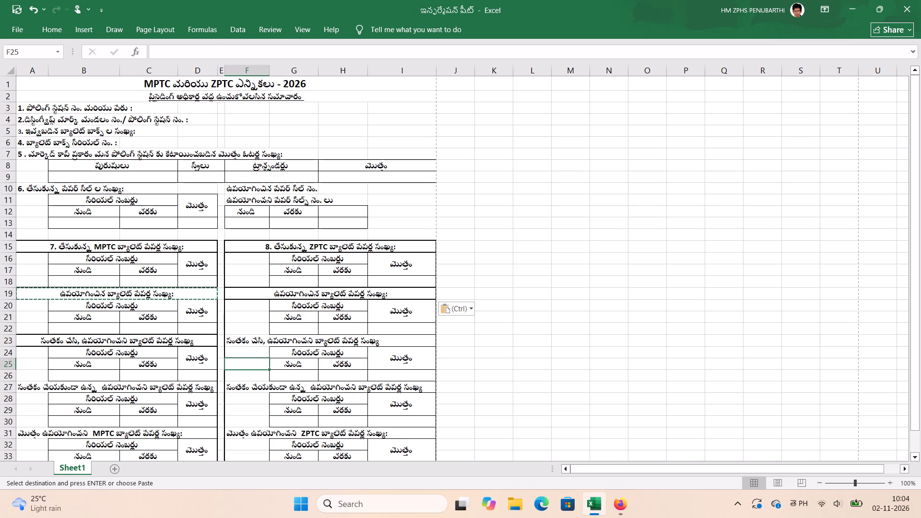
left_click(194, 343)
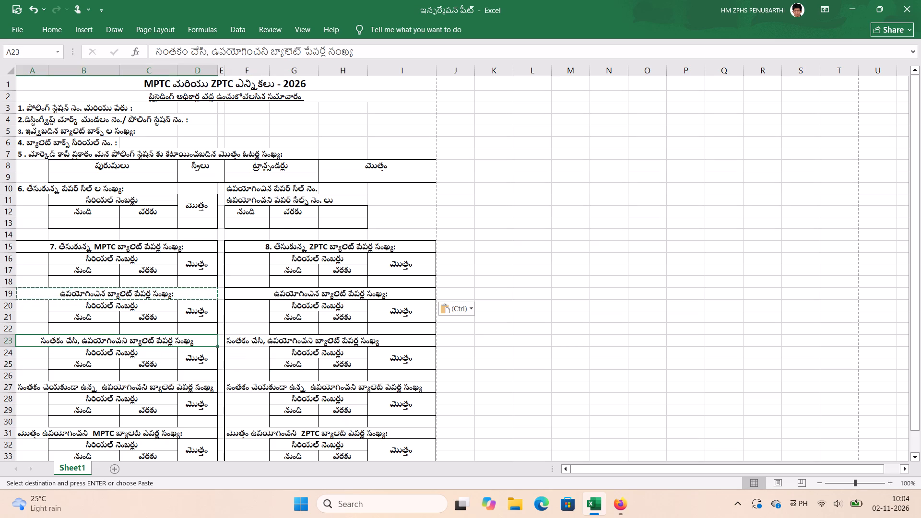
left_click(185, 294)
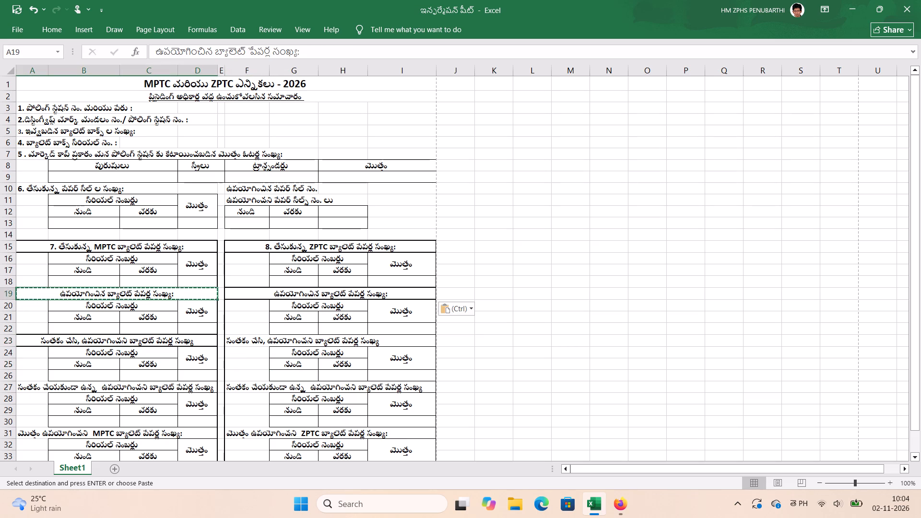
Copy the MPTC signed but unused ballot papers heading in A23:D23 and paste it over the ZPTC heading in F23:I23.
left_click(266, 337)
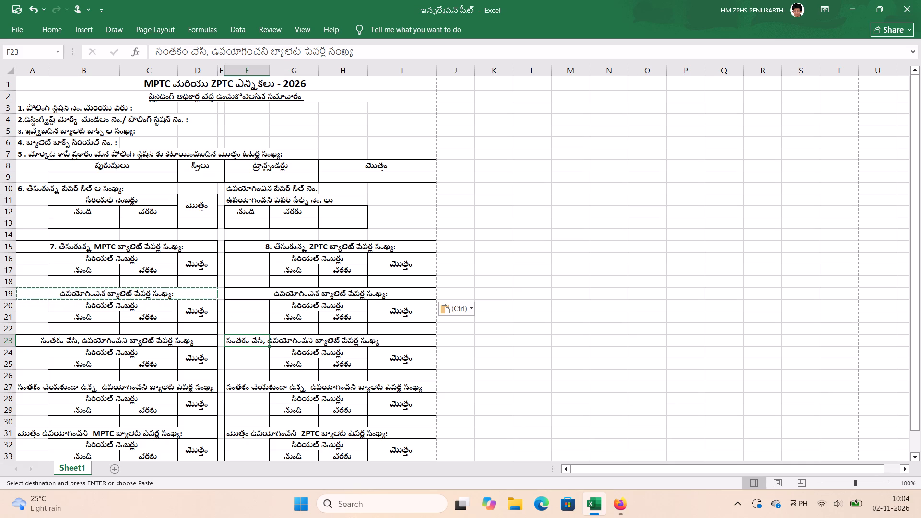
left_click(163, 344)
key("ctrl+c")
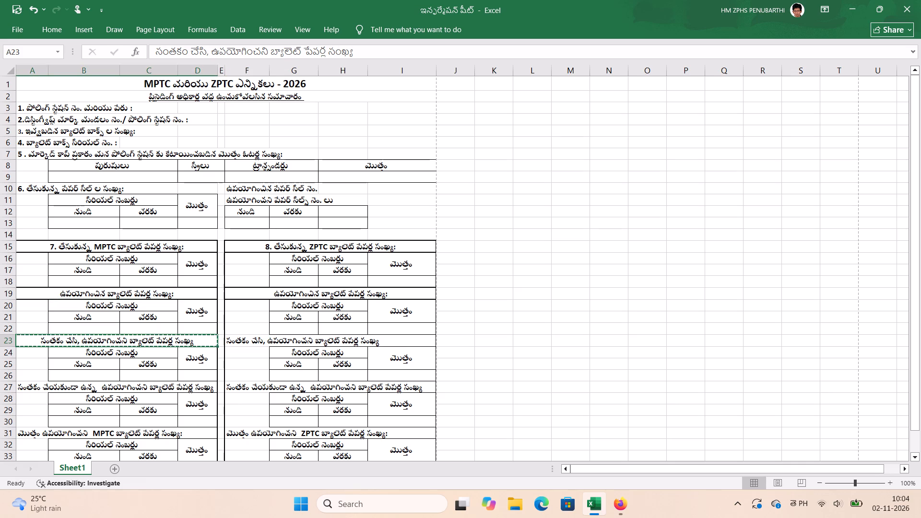
left_click(160, 336)
left_click(269, 341)
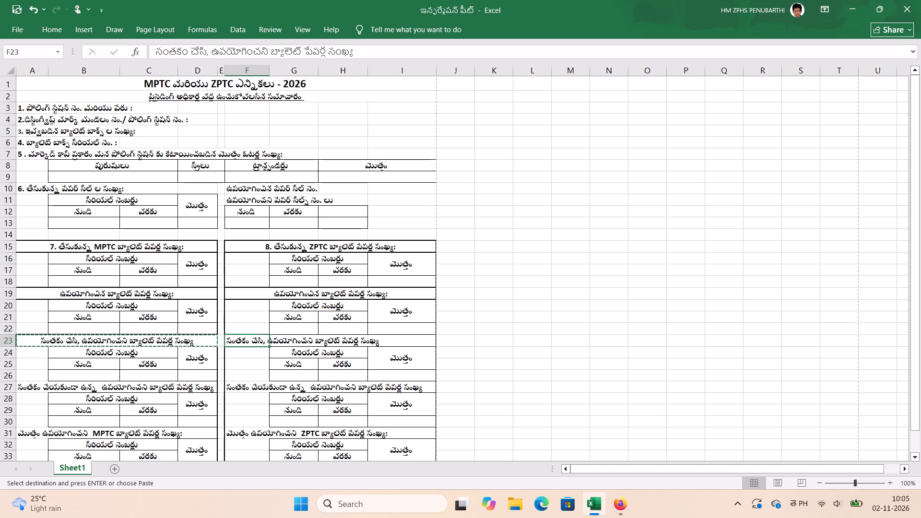
key("Right")
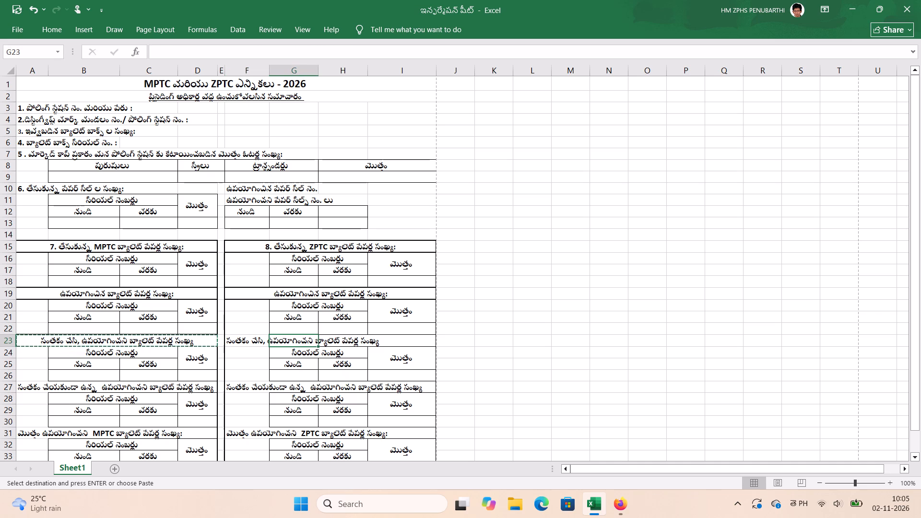
key("Right")
key("Right")
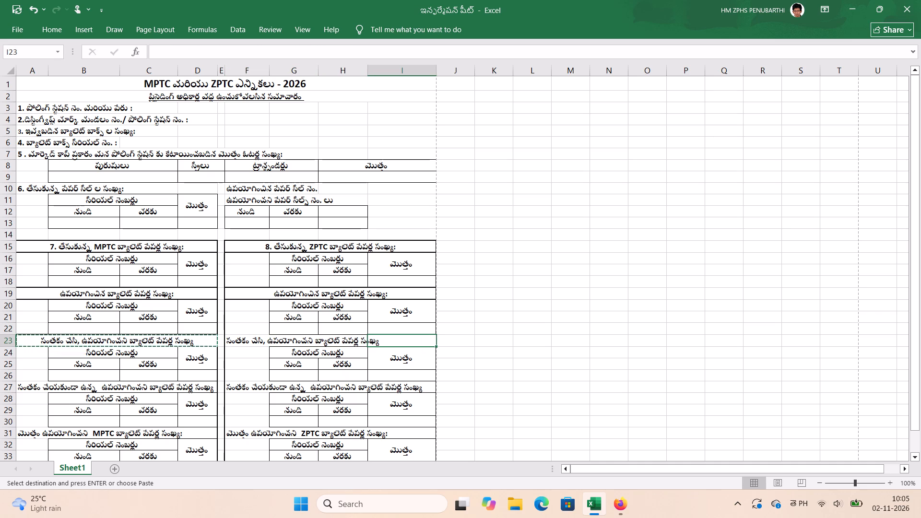
left_click_drag(241, 340, 408, 337)
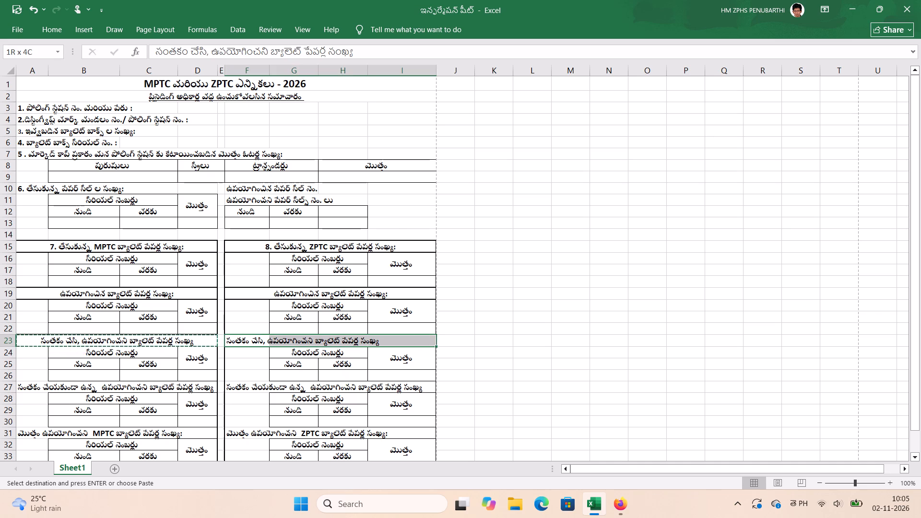
left_click_drag(408, 337, 408, 337)
key("ctrl+v")
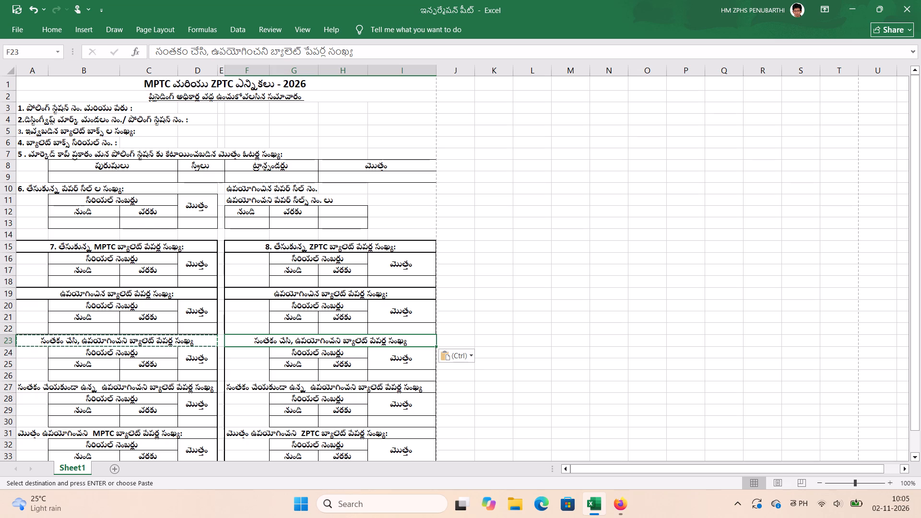
left_click(511, 311)
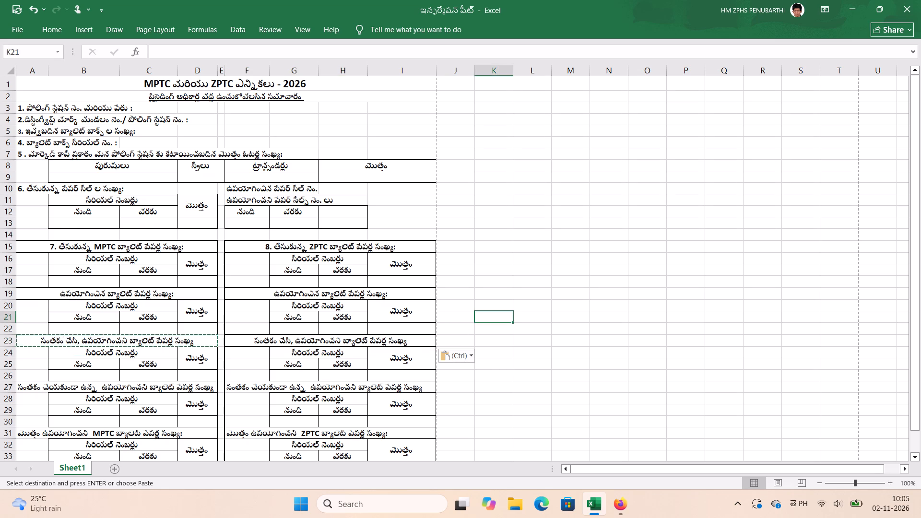
Merge and center the MPTC unsigned unused ballot papers heading across A27:D27.
left_click_drag(26, 386, 166, 388)
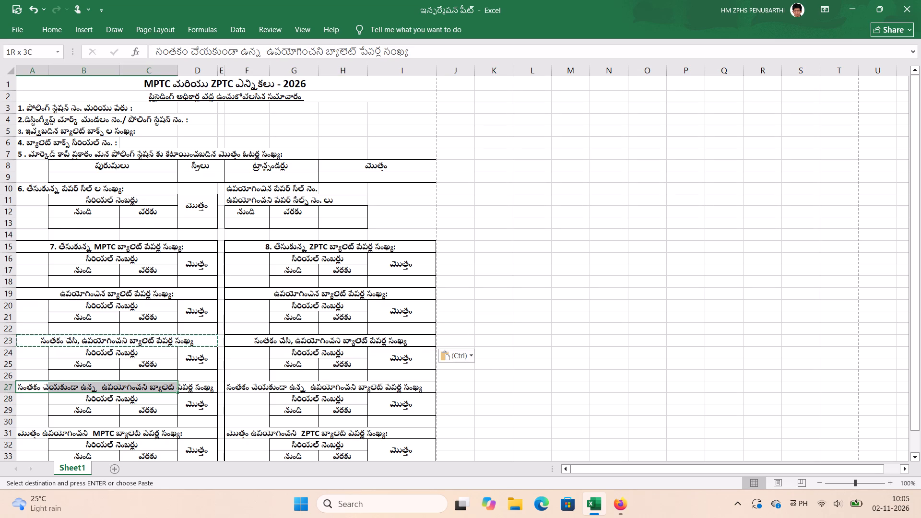
left_click_drag(166, 388, 187, 386)
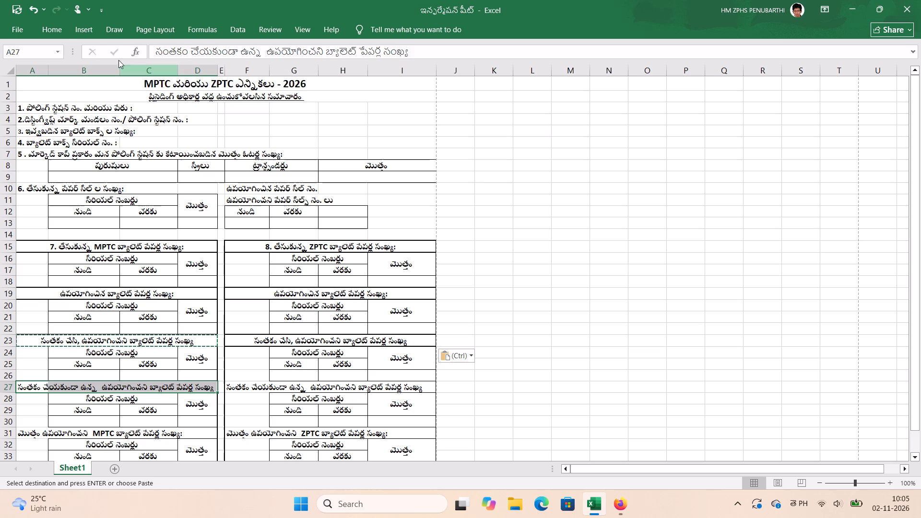
left_click(52, 28)
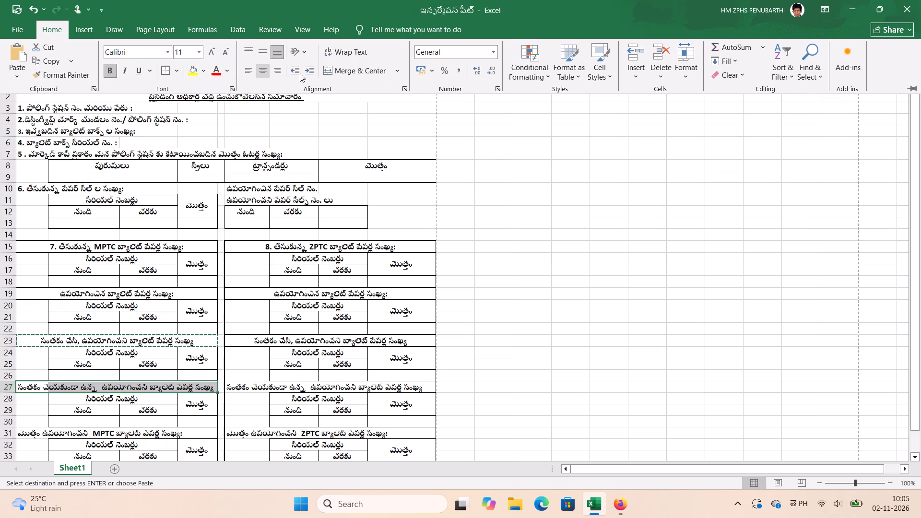
left_click(338, 71)
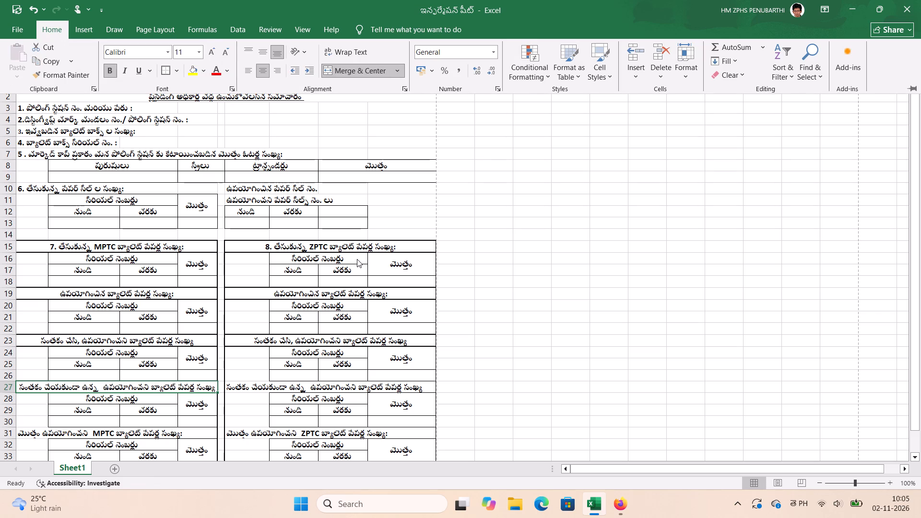
Copy the merged MPTC unsigned unused ballot papers heading in A27:D27 and paste it over the ZPTC heading in F27:I27.
left_click(256, 390)
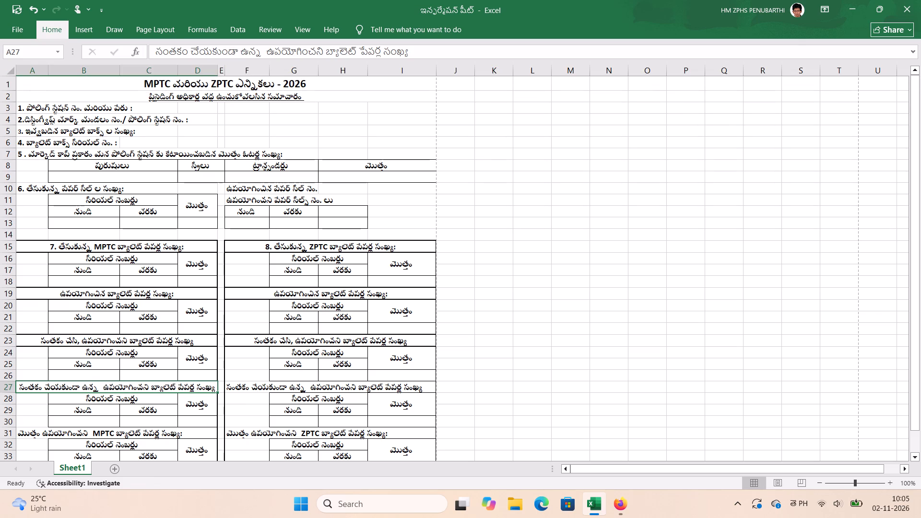
left_click(193, 385)
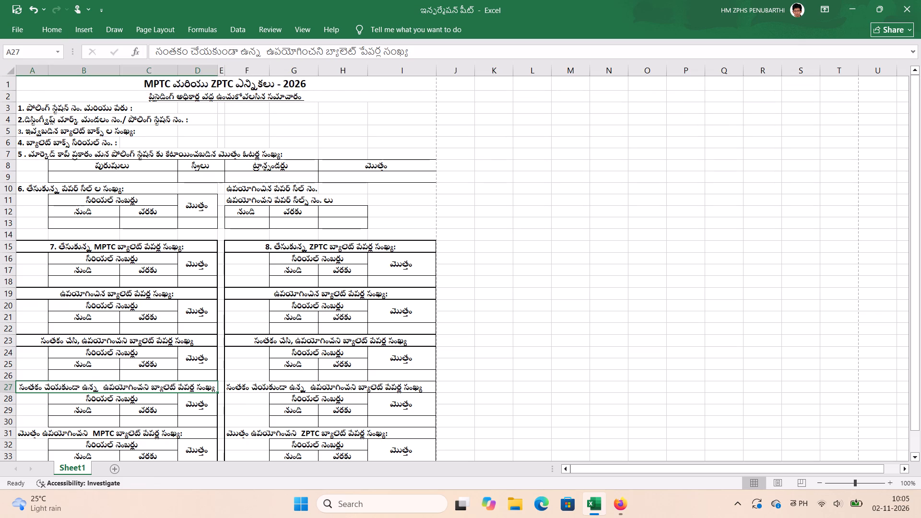
key("ctrl+c")
left_click(247, 388)
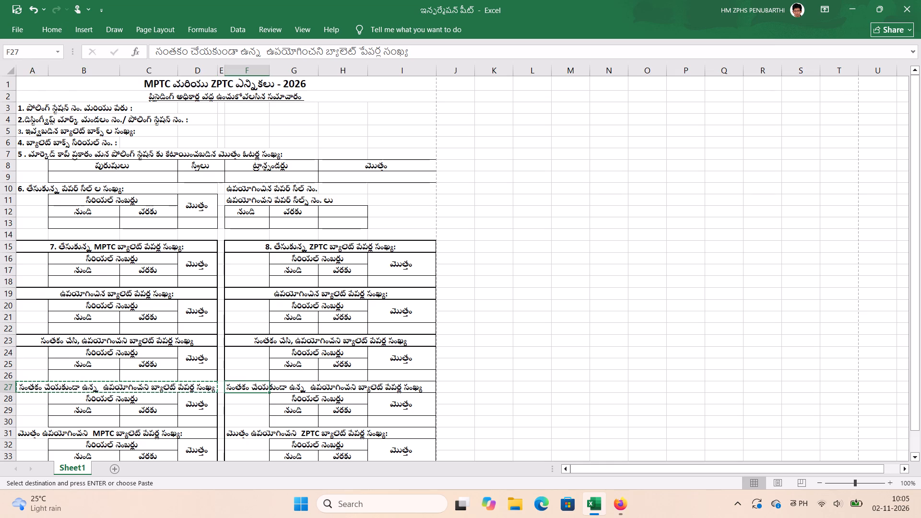
key("shift+Right")
key("shift+Right")
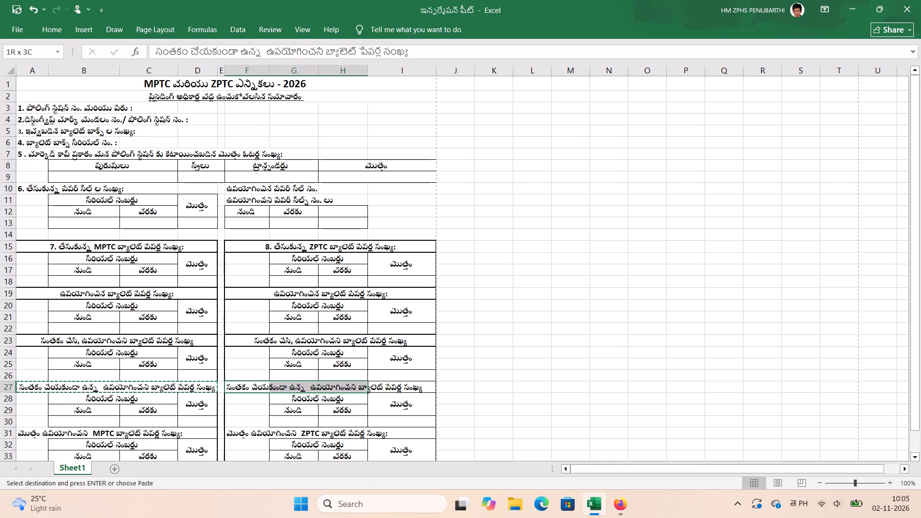
key("shift+Right")
key("ctrl+v")
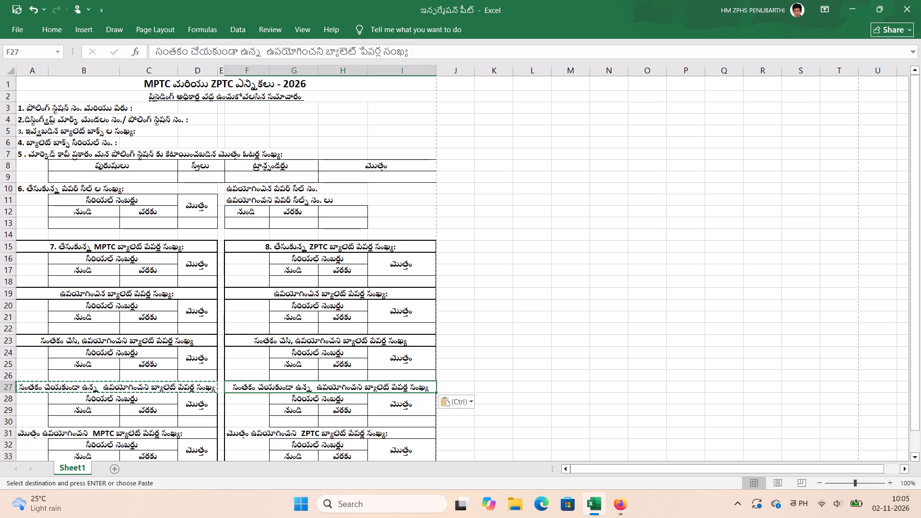
left_click(546, 344)
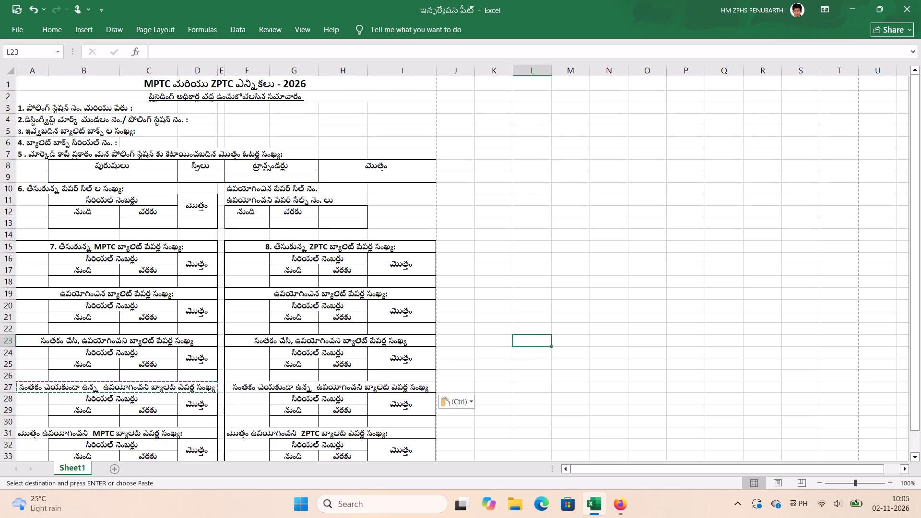
Apply Thick Outside Borders to the merged ZPTC unsigned unused ballot papers heading in F27:I27.
left_click(247, 387)
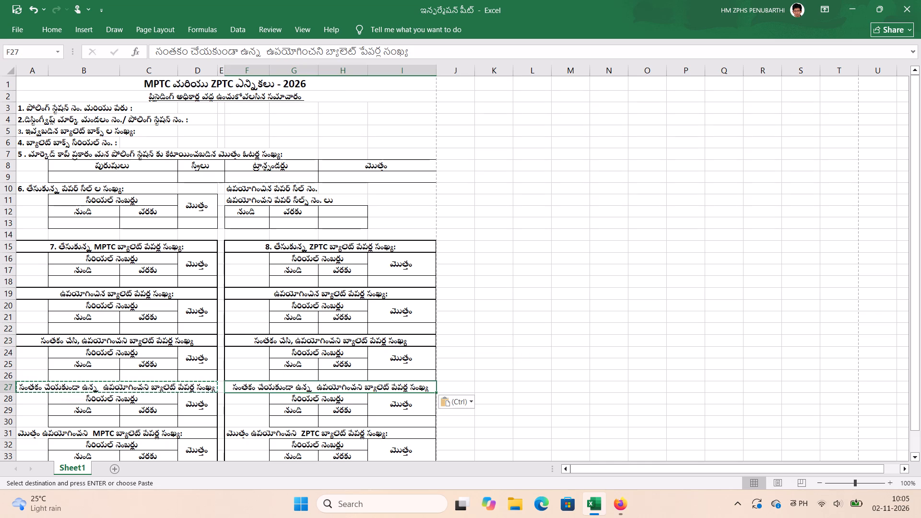
left_click(53, 32)
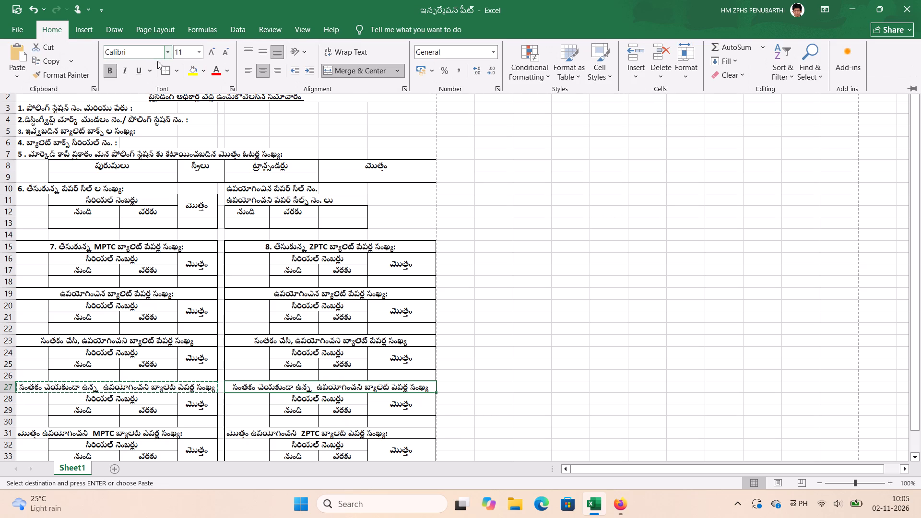
left_click(175, 68)
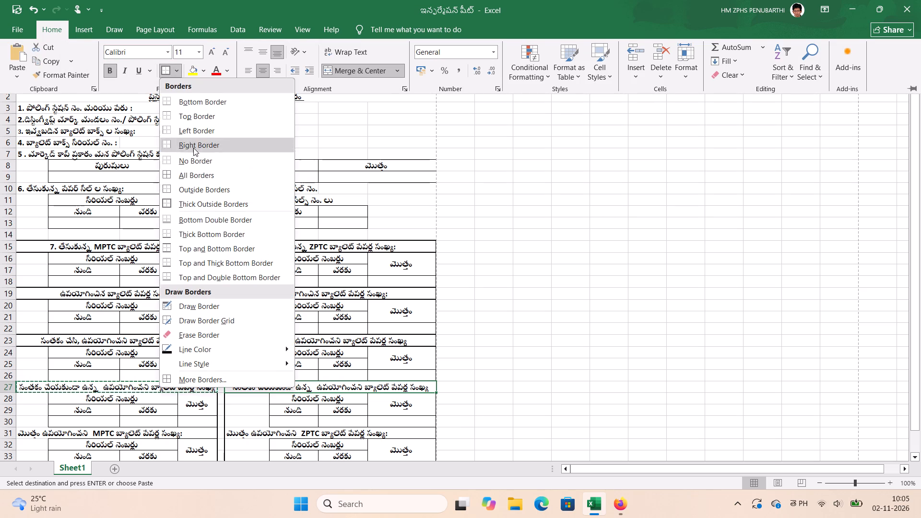
left_click(198, 203)
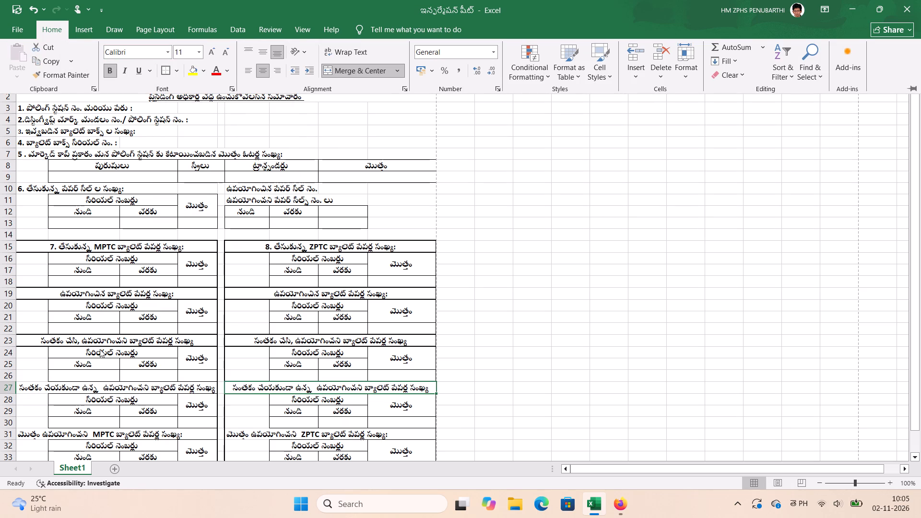
Apply outside borders to the merged MPTC unsigned unused ballot papers heading in A27:D27.
left_click(71, 384)
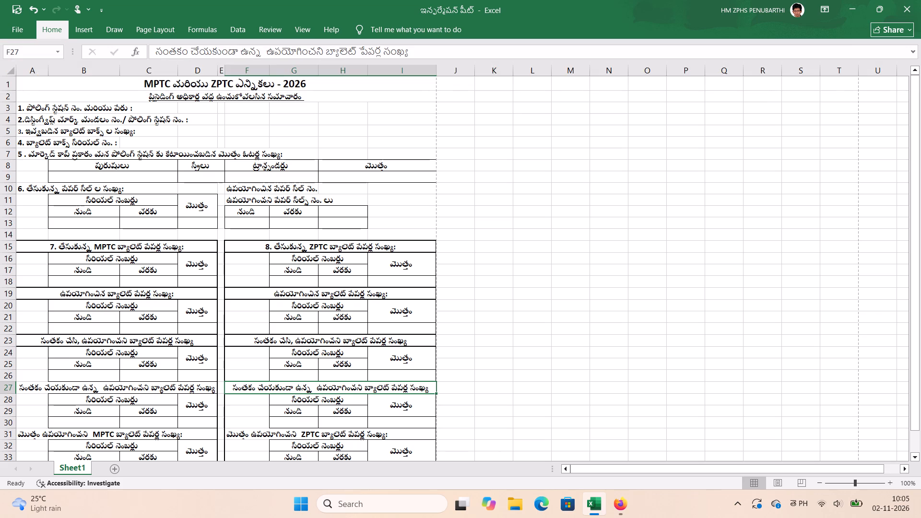
left_click(71, 384)
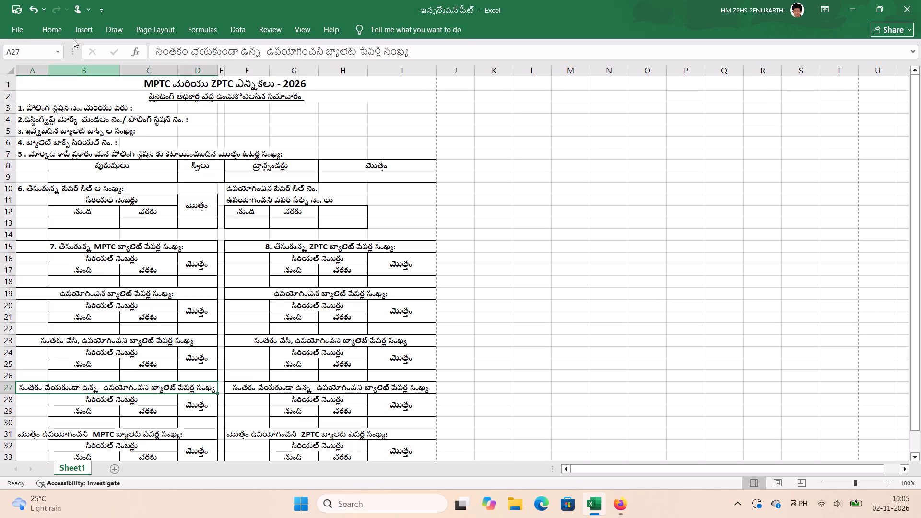
left_click(56, 29)
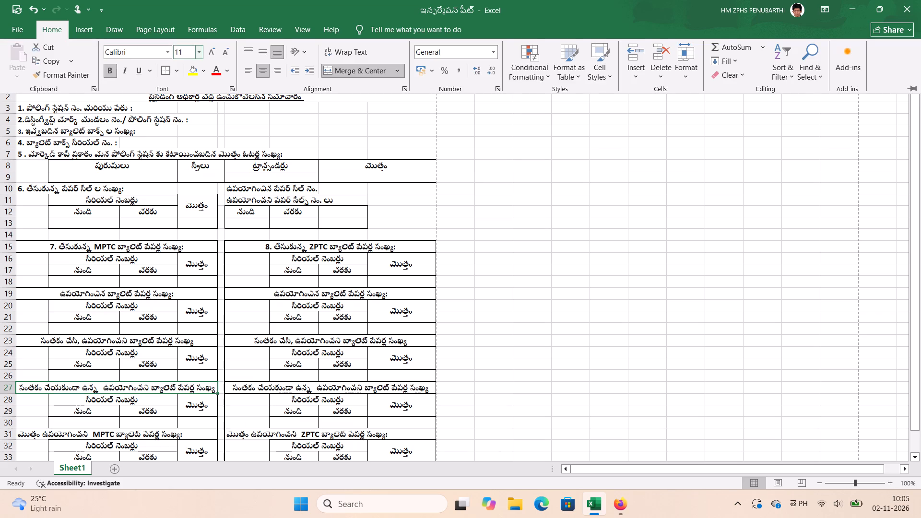
left_click(177, 70)
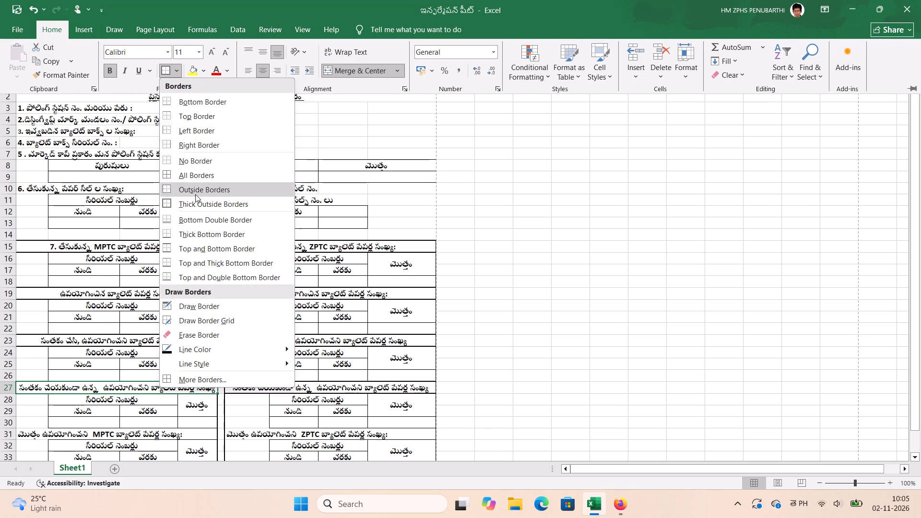
left_click(195, 197)
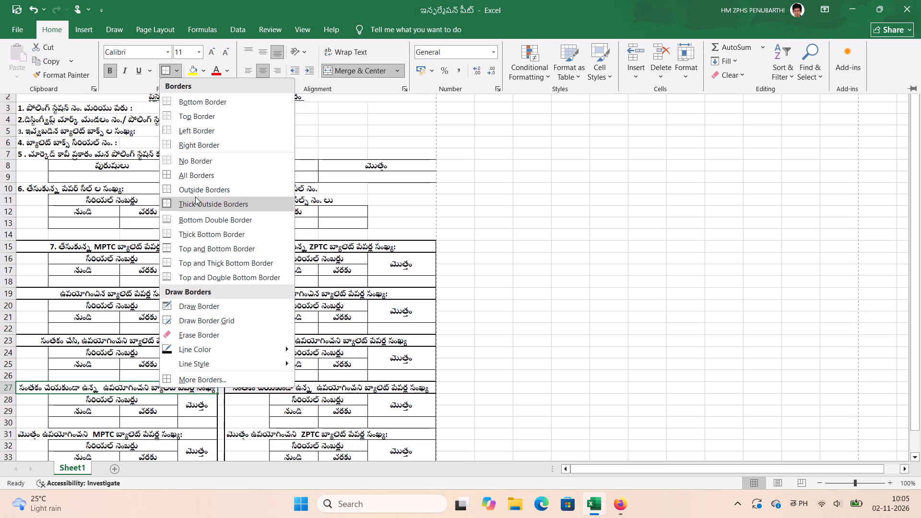
left_click(658, 211)
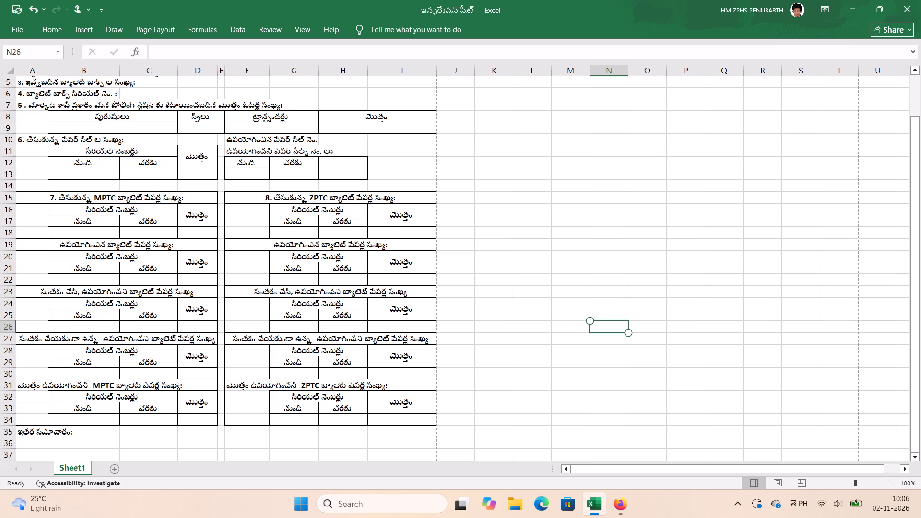
Merge and center the MPTC total unused ballot papers heading across A31:D31 and give it Thick Outside Borders.
left_click_drag(23, 387, 184, 386)
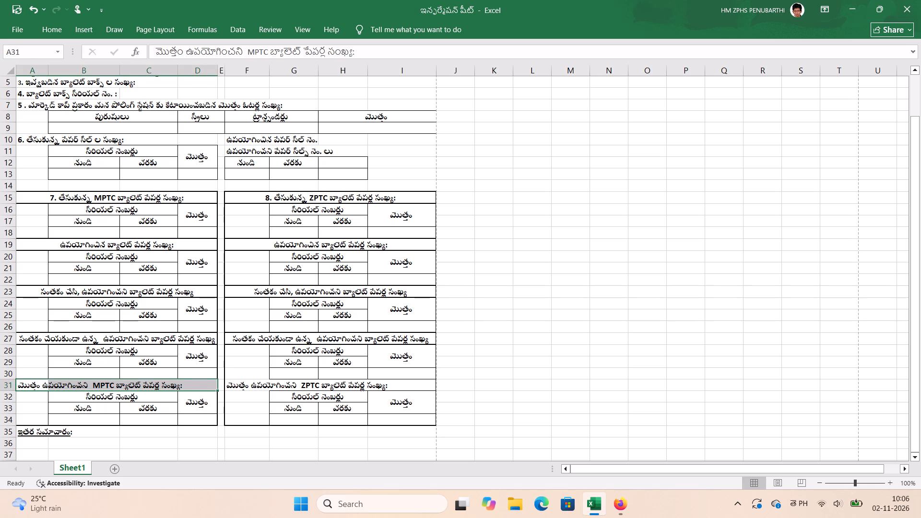
left_click(47, 25)
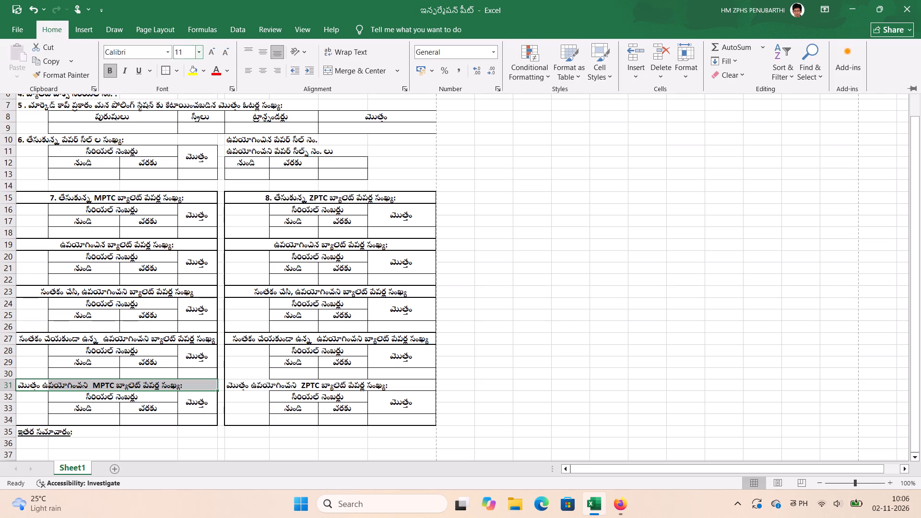
left_click(342, 70)
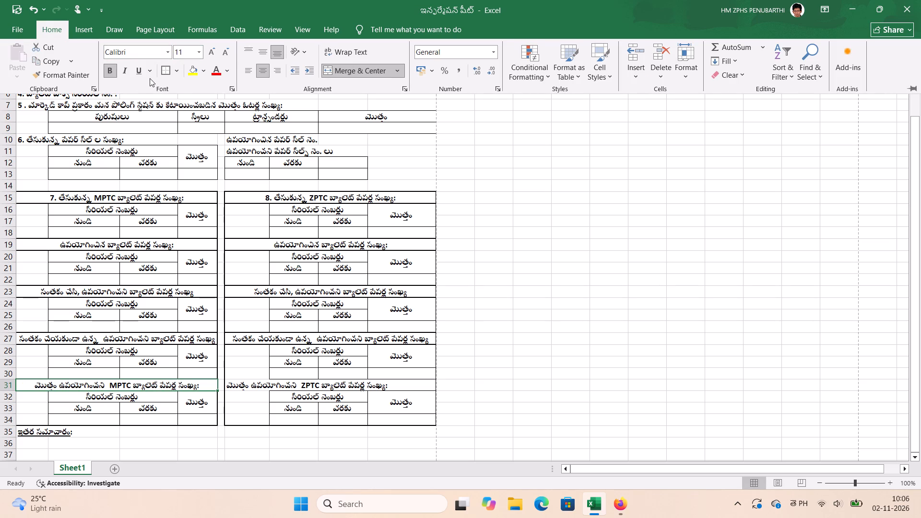
left_click(174, 69)
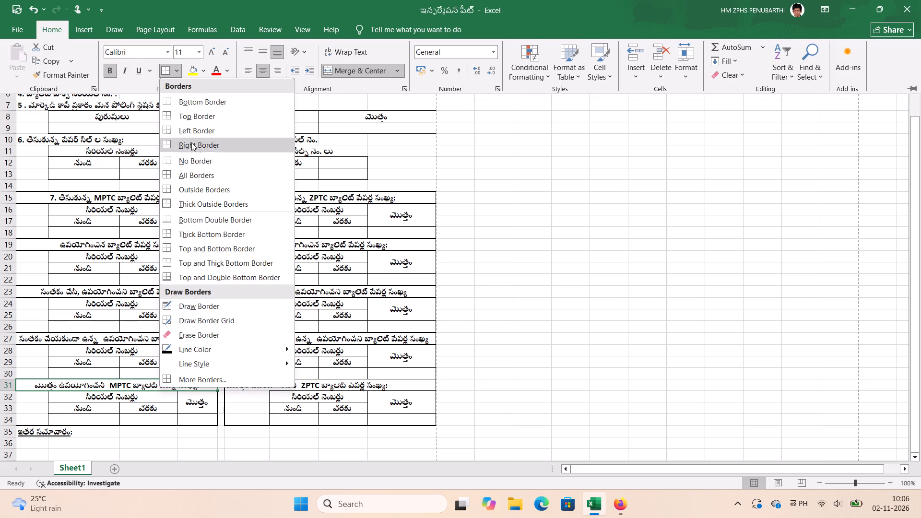
left_click(196, 206)
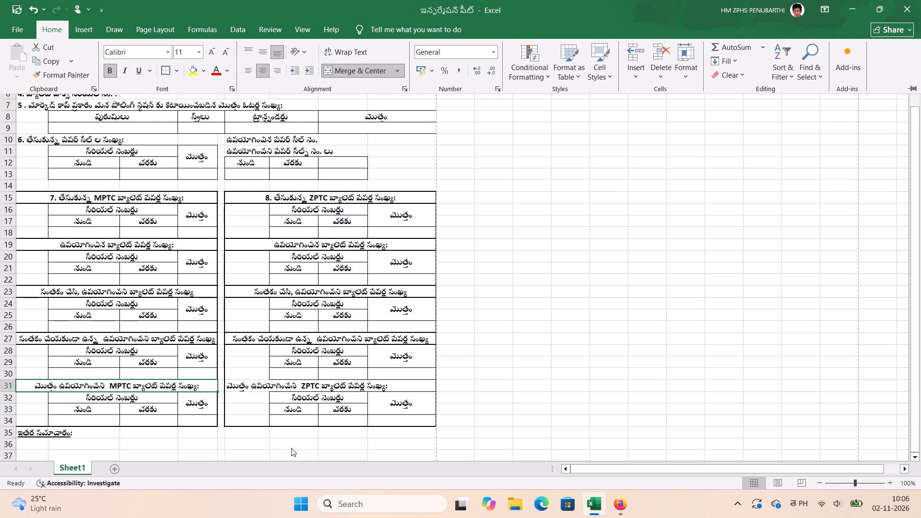
Copy the merged MPTC total unused ballot papers heading in A31:D31 and paste it over the ZPTC heading in F31:I31.
key("ctrl+c")
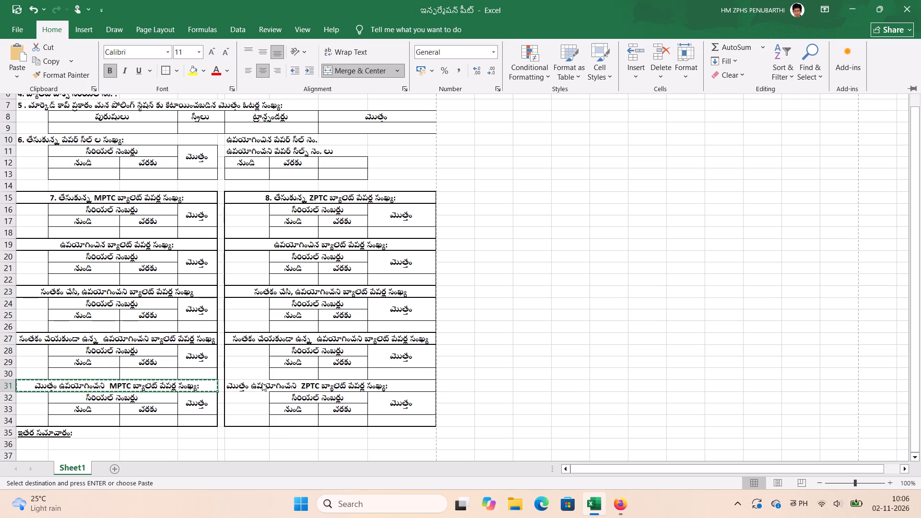
left_click(262, 383)
left_click_drag(236, 384, 390, 375)
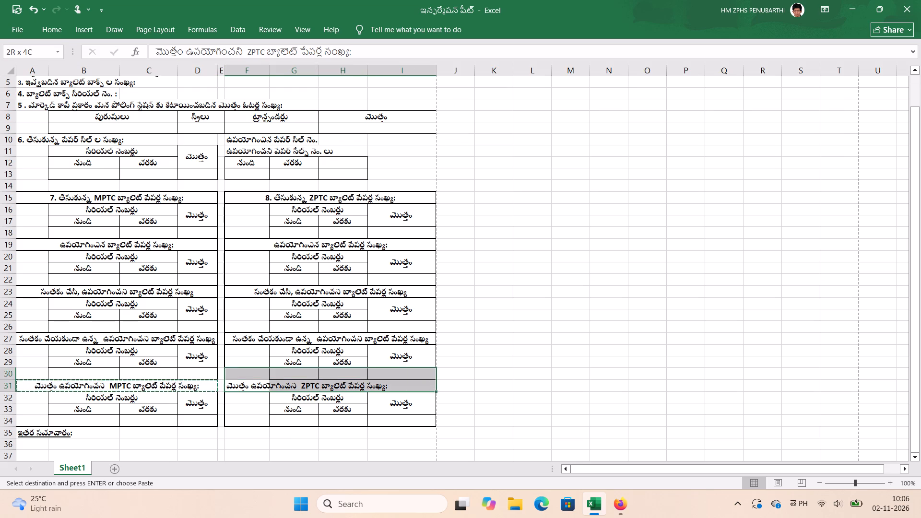
left_click_drag(390, 375, 417, 386)
key("ctrl+v")
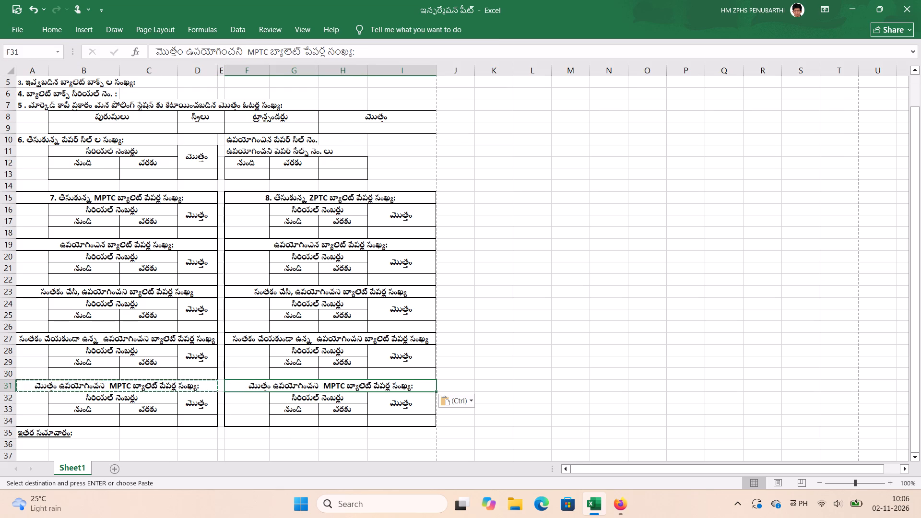
left_click(575, 344)
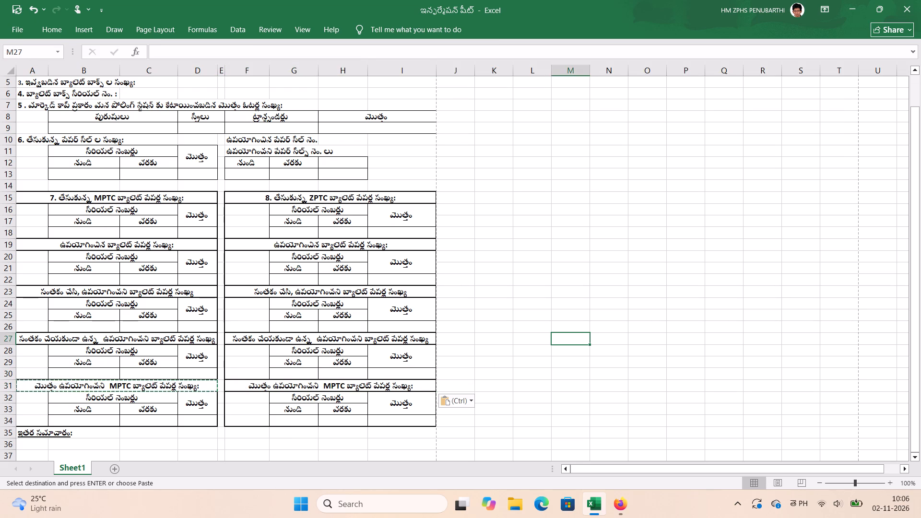
Change MPTC to ZPTC in the pasted total unused ballot papers heading in F31.
double_click(332, 385)
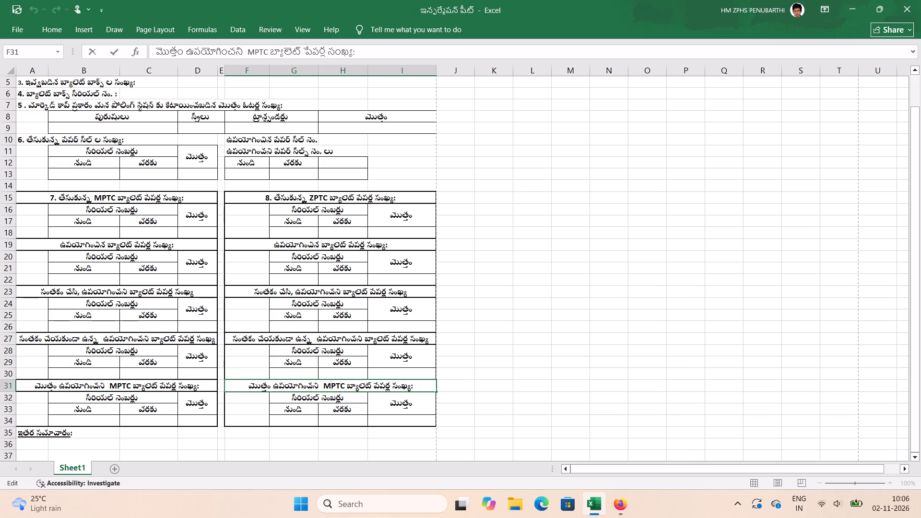
key("BackSpace")
key("z")
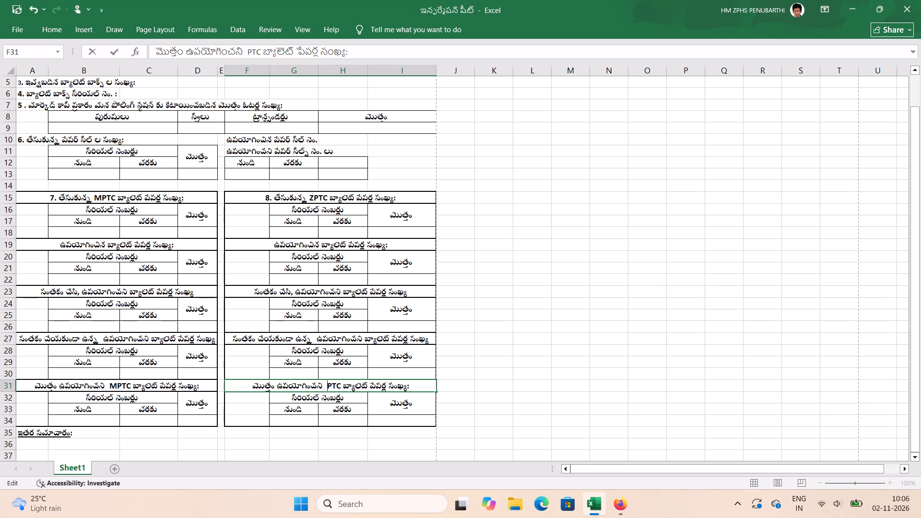
left_click(529, 364)
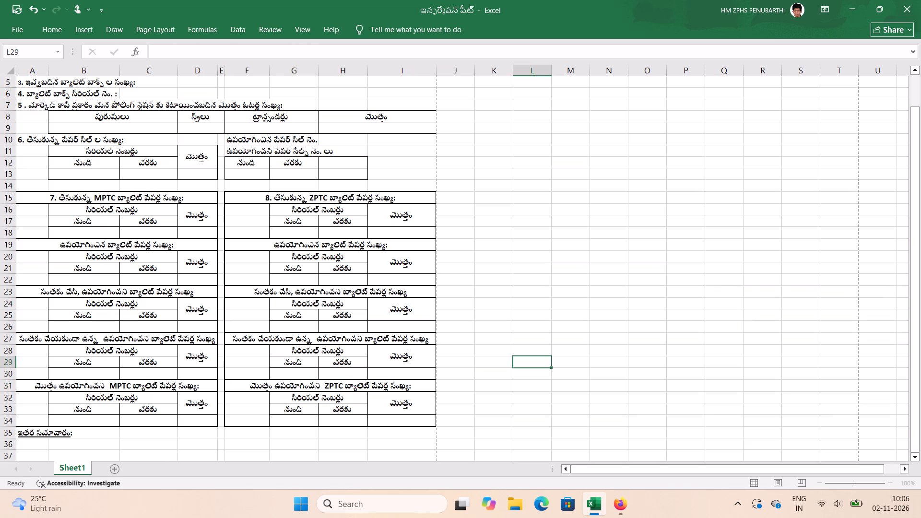
left_click(578, 296)
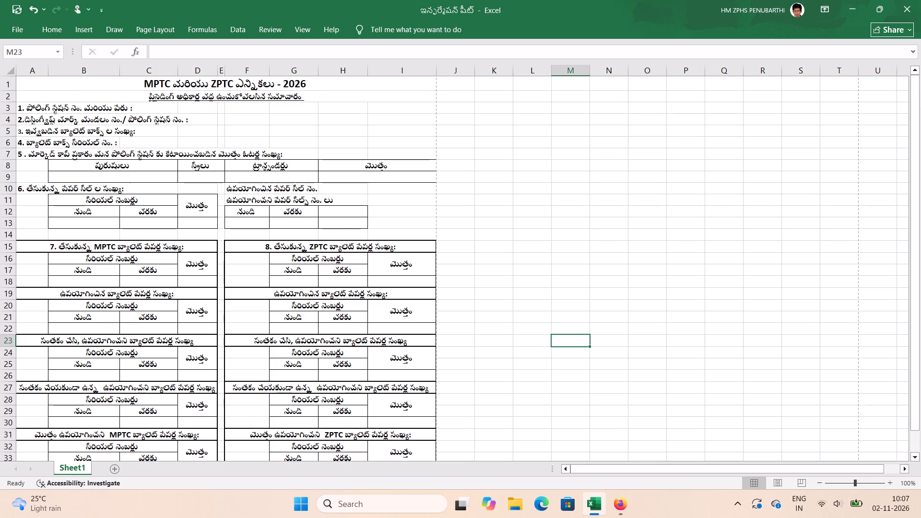
Apply Thick Outside Borders to the merged MPTC and ZPTC elections 2026 title in row 1.
left_click(920, 85)
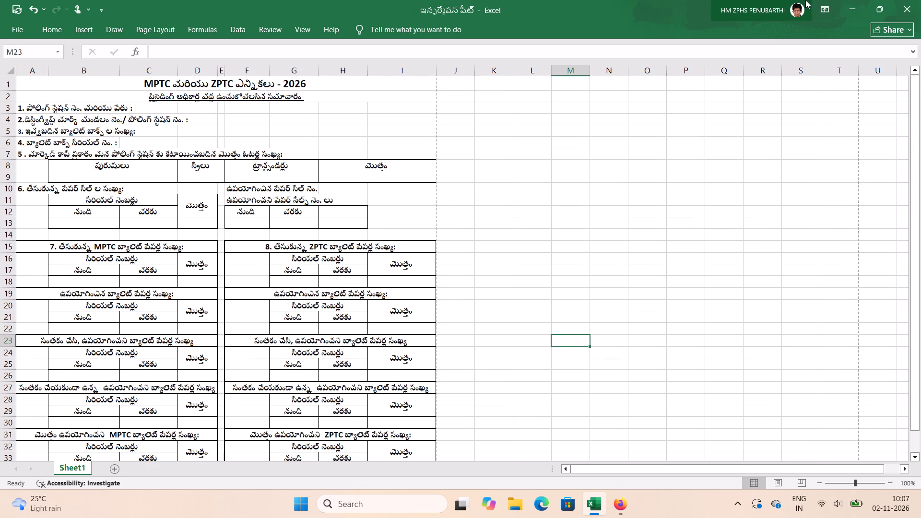
left_click(385, 86)
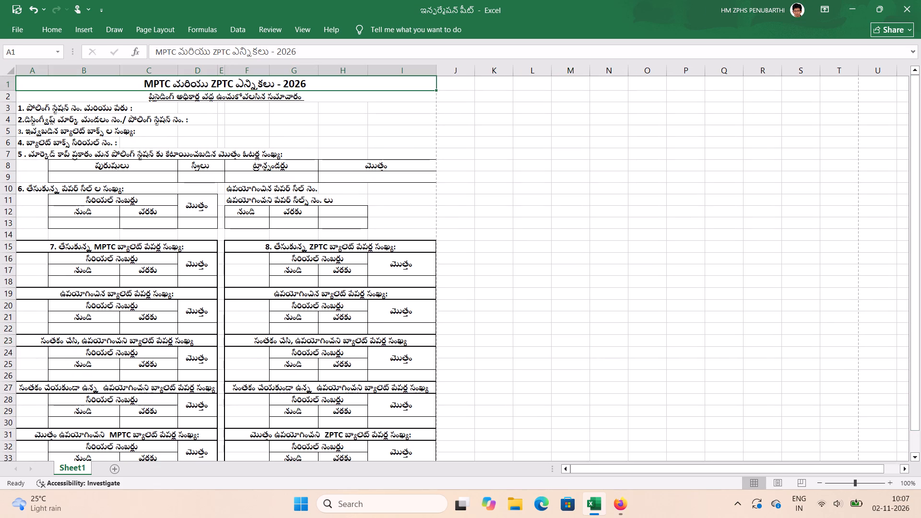
left_click(60, 29)
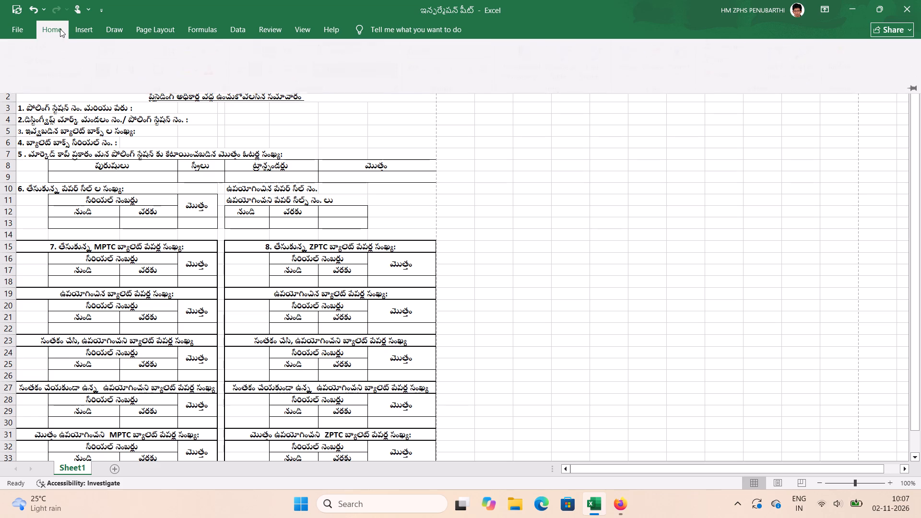
left_click(179, 68)
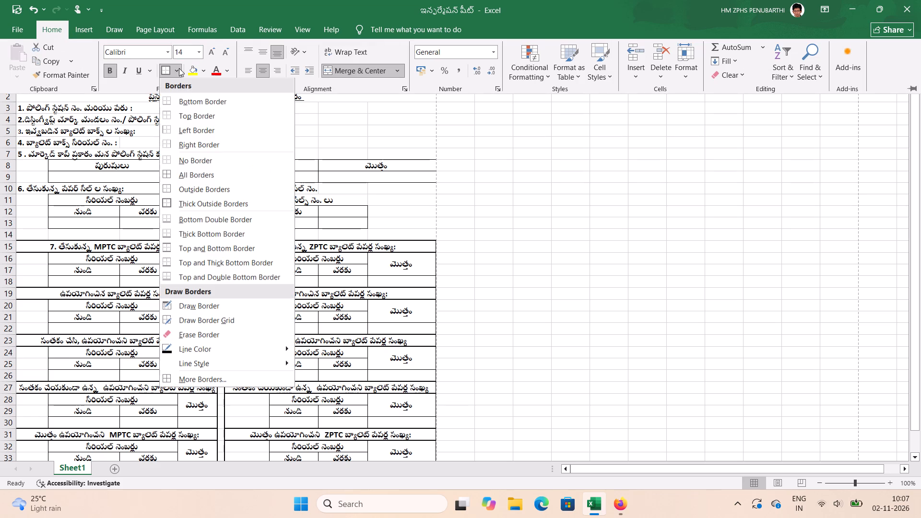
left_click(201, 203)
left_click(515, 145)
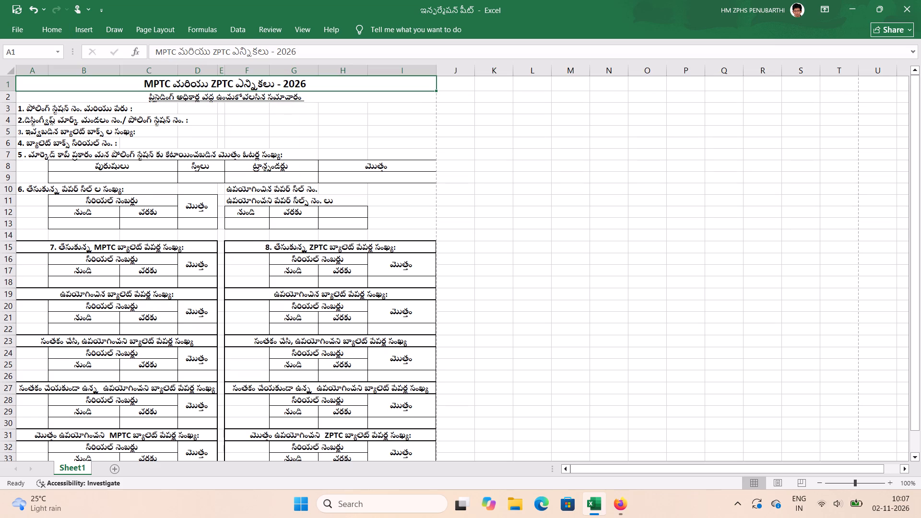
Apply Thick Outside Borders to the merged presiding officer information subtitle in row 2.
left_click(350, 101)
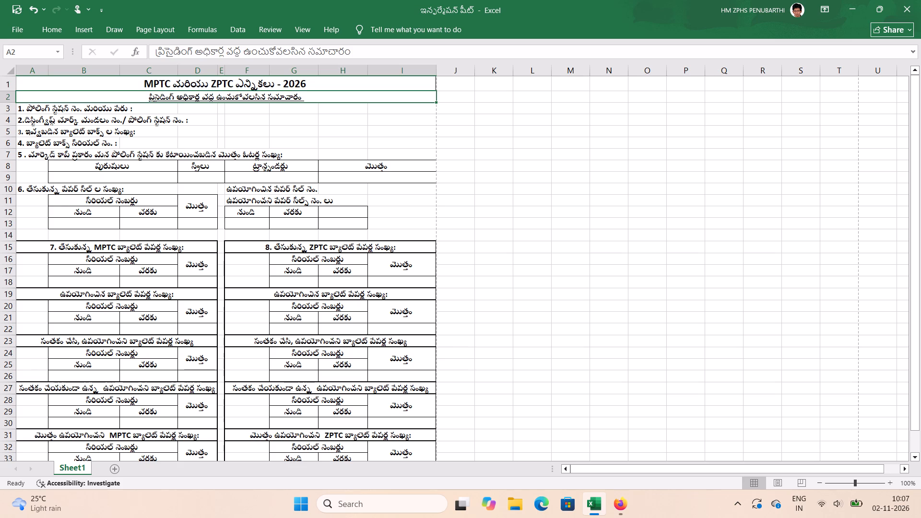
left_click(56, 30)
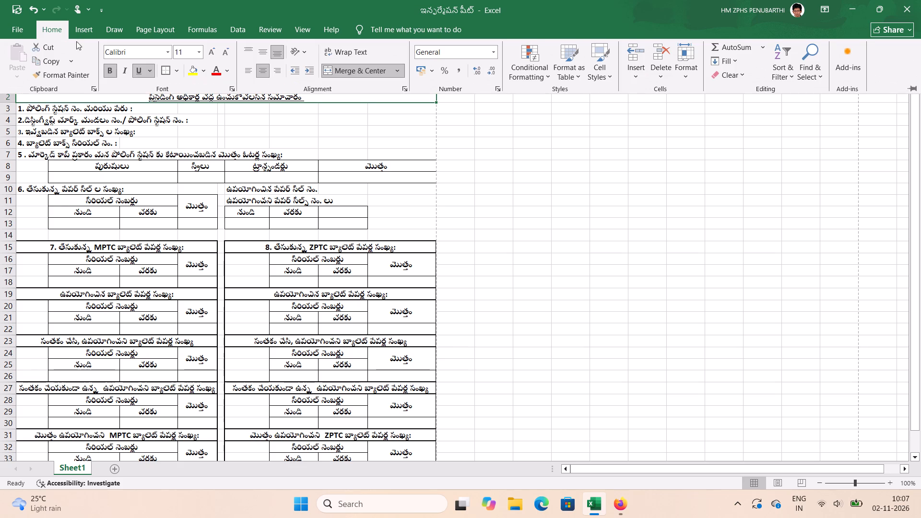
left_click(174, 71)
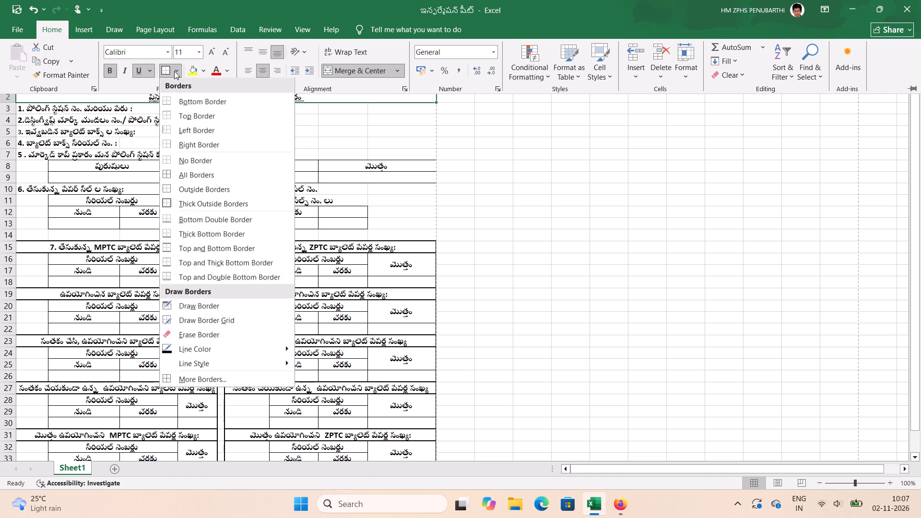
left_click(211, 203)
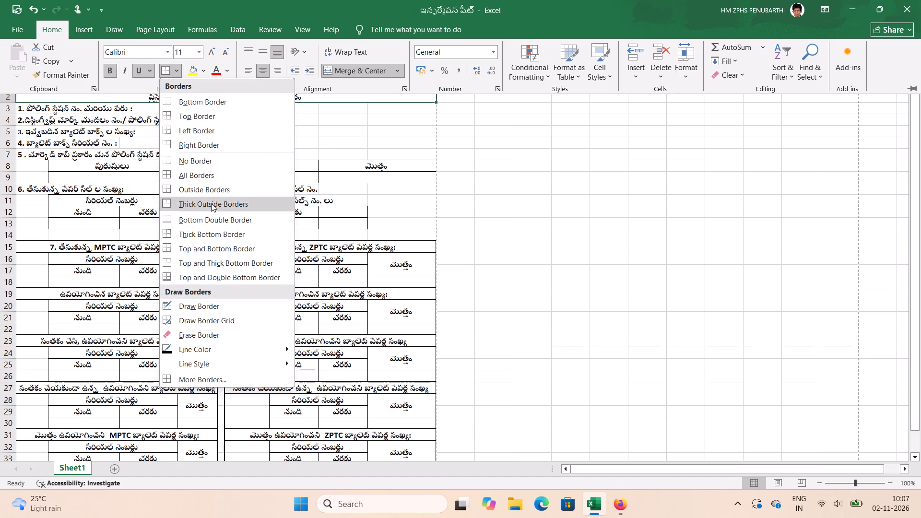
left_click(555, 167)
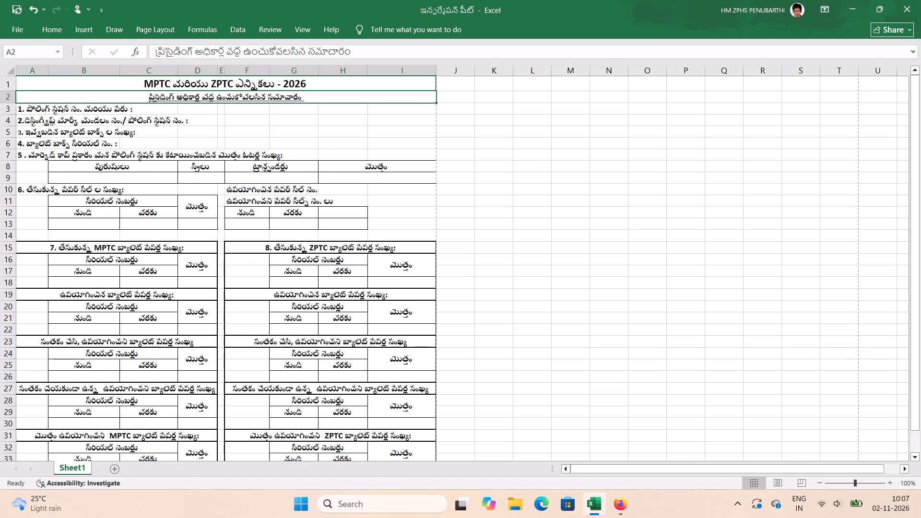
Apply Thick Outside Borders around the block of items 1 to 5 in A3:I7.
left_click_drag(22, 109, 395, 151)
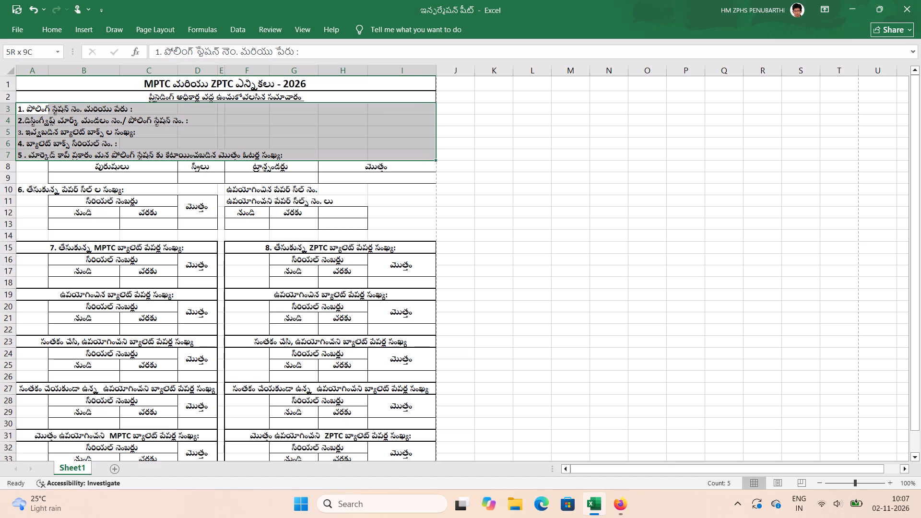
left_click_drag(395, 151, 425, 151)
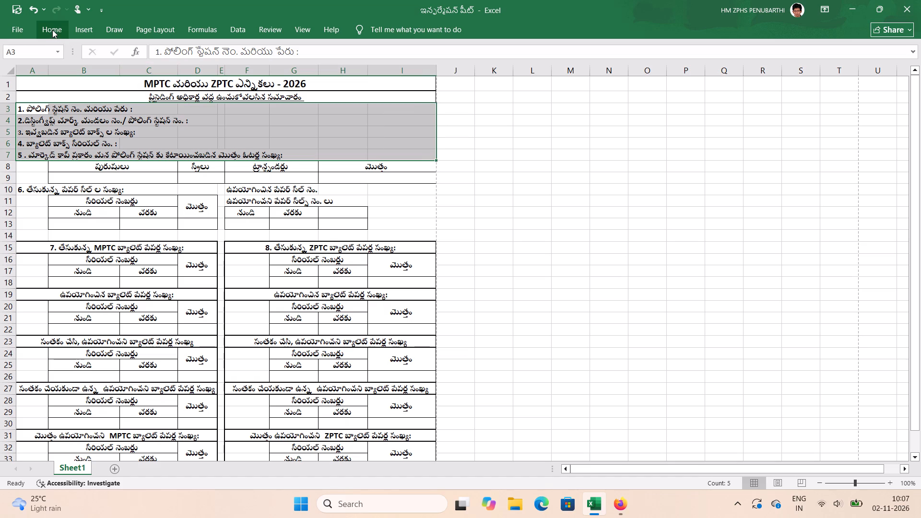
left_click(52, 30)
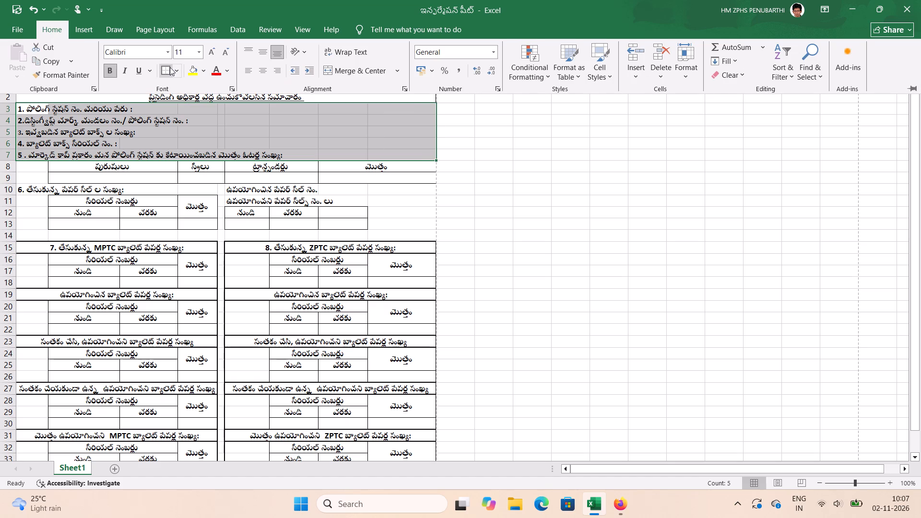
left_click(176, 67)
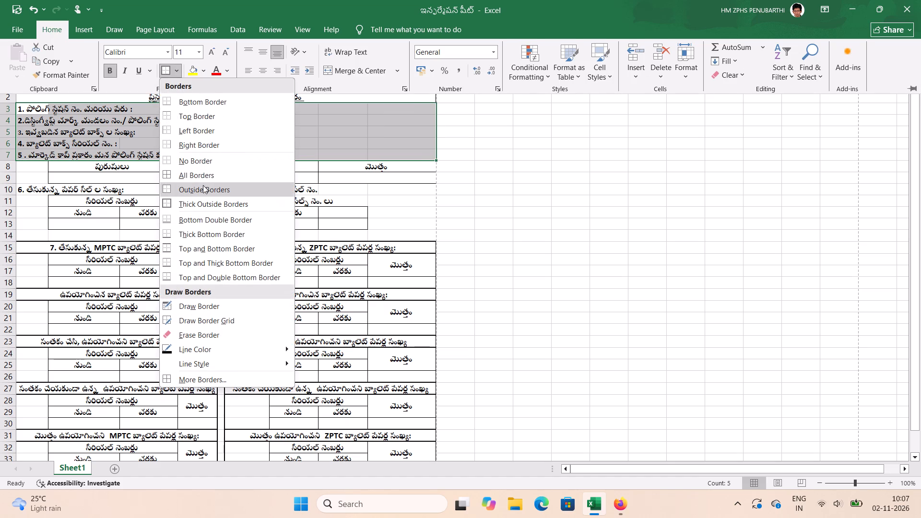
left_click(201, 203)
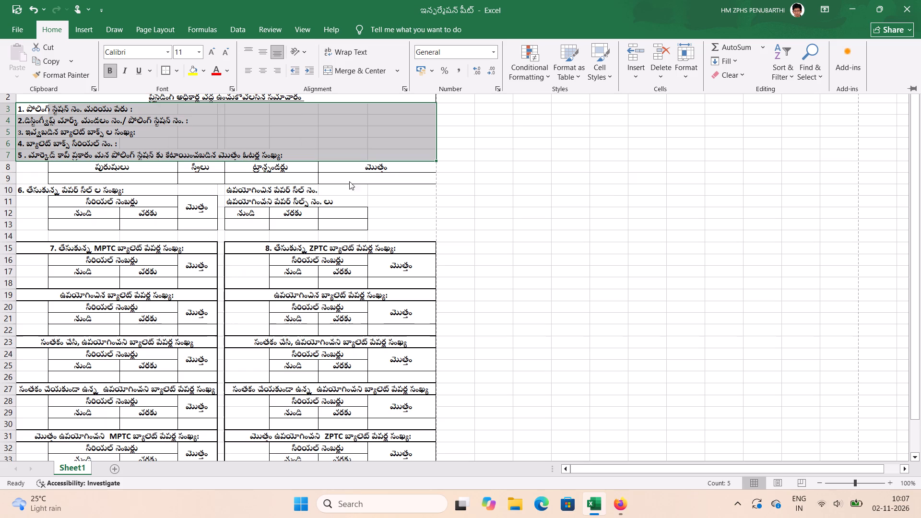
left_click(629, 203)
left_click(629, 203)
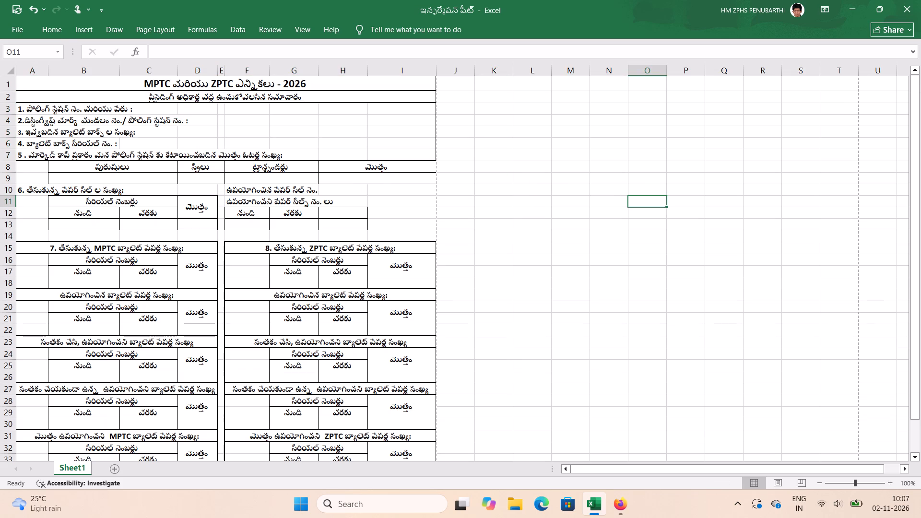
Save the workbook.
left_click(552, 237)
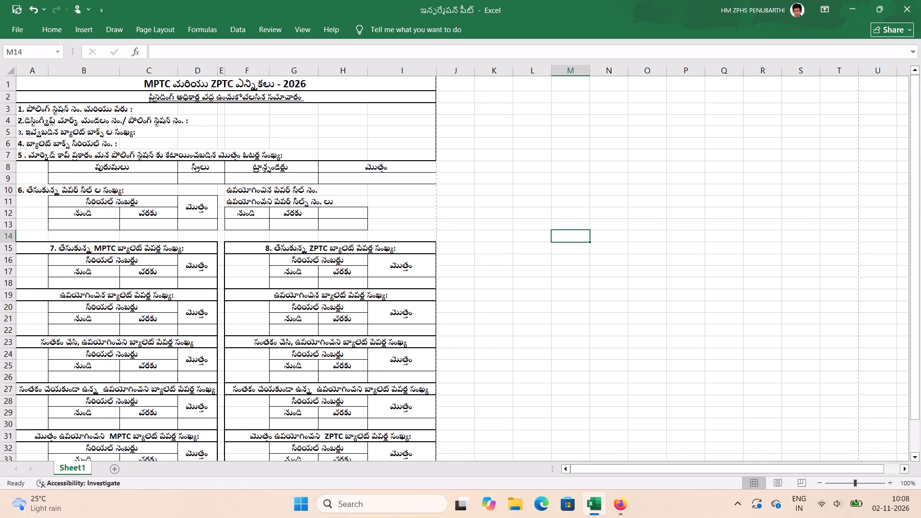
left_click(19, 9)
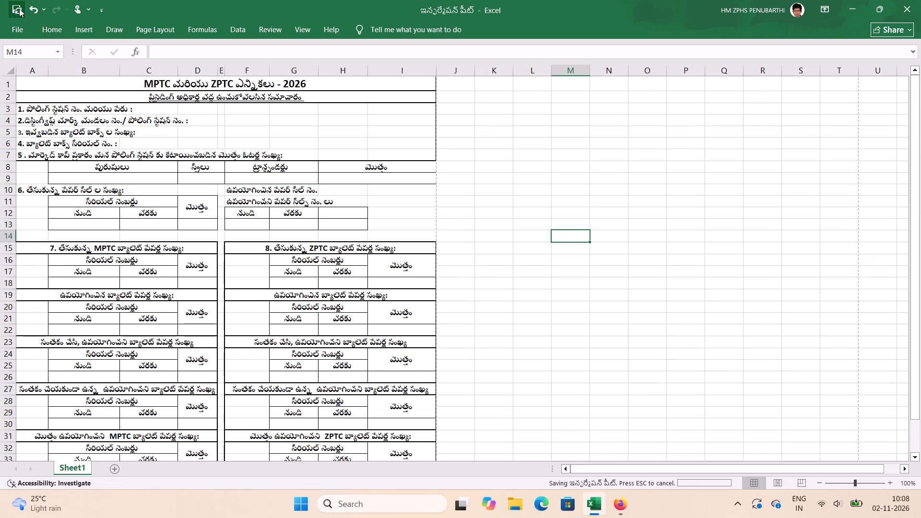
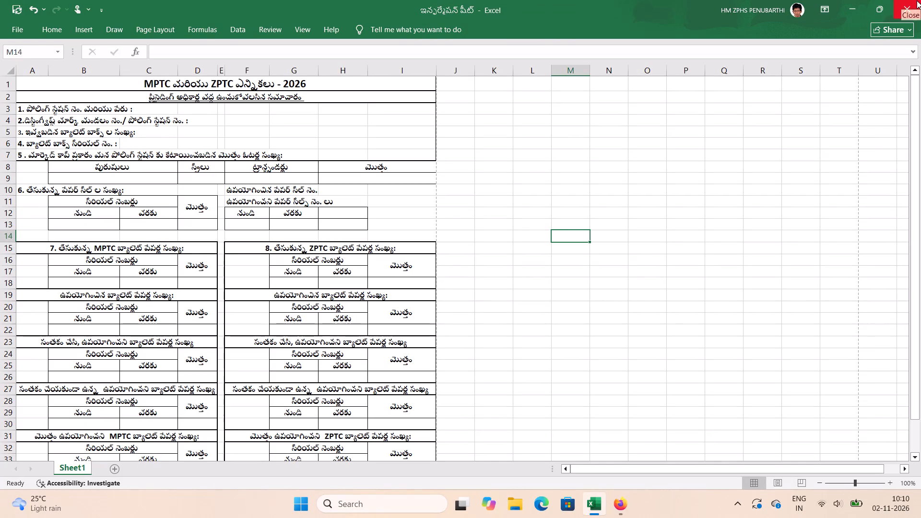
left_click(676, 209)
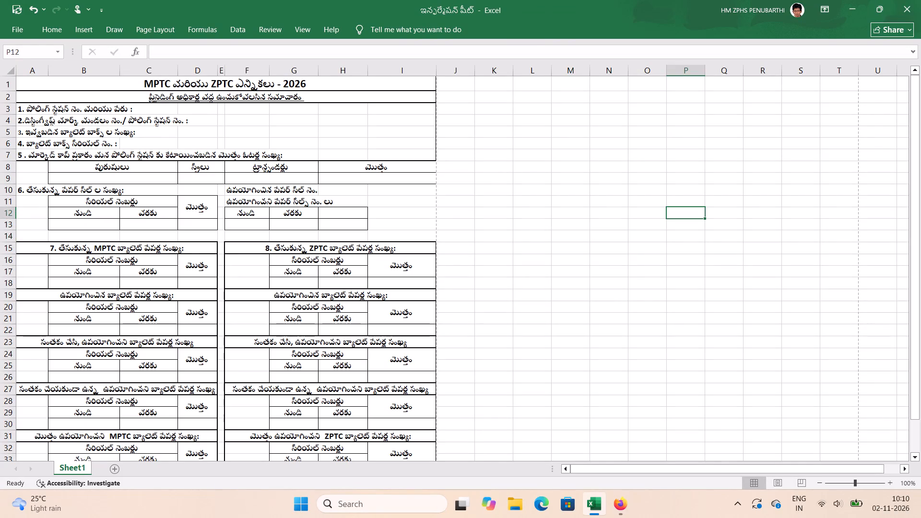